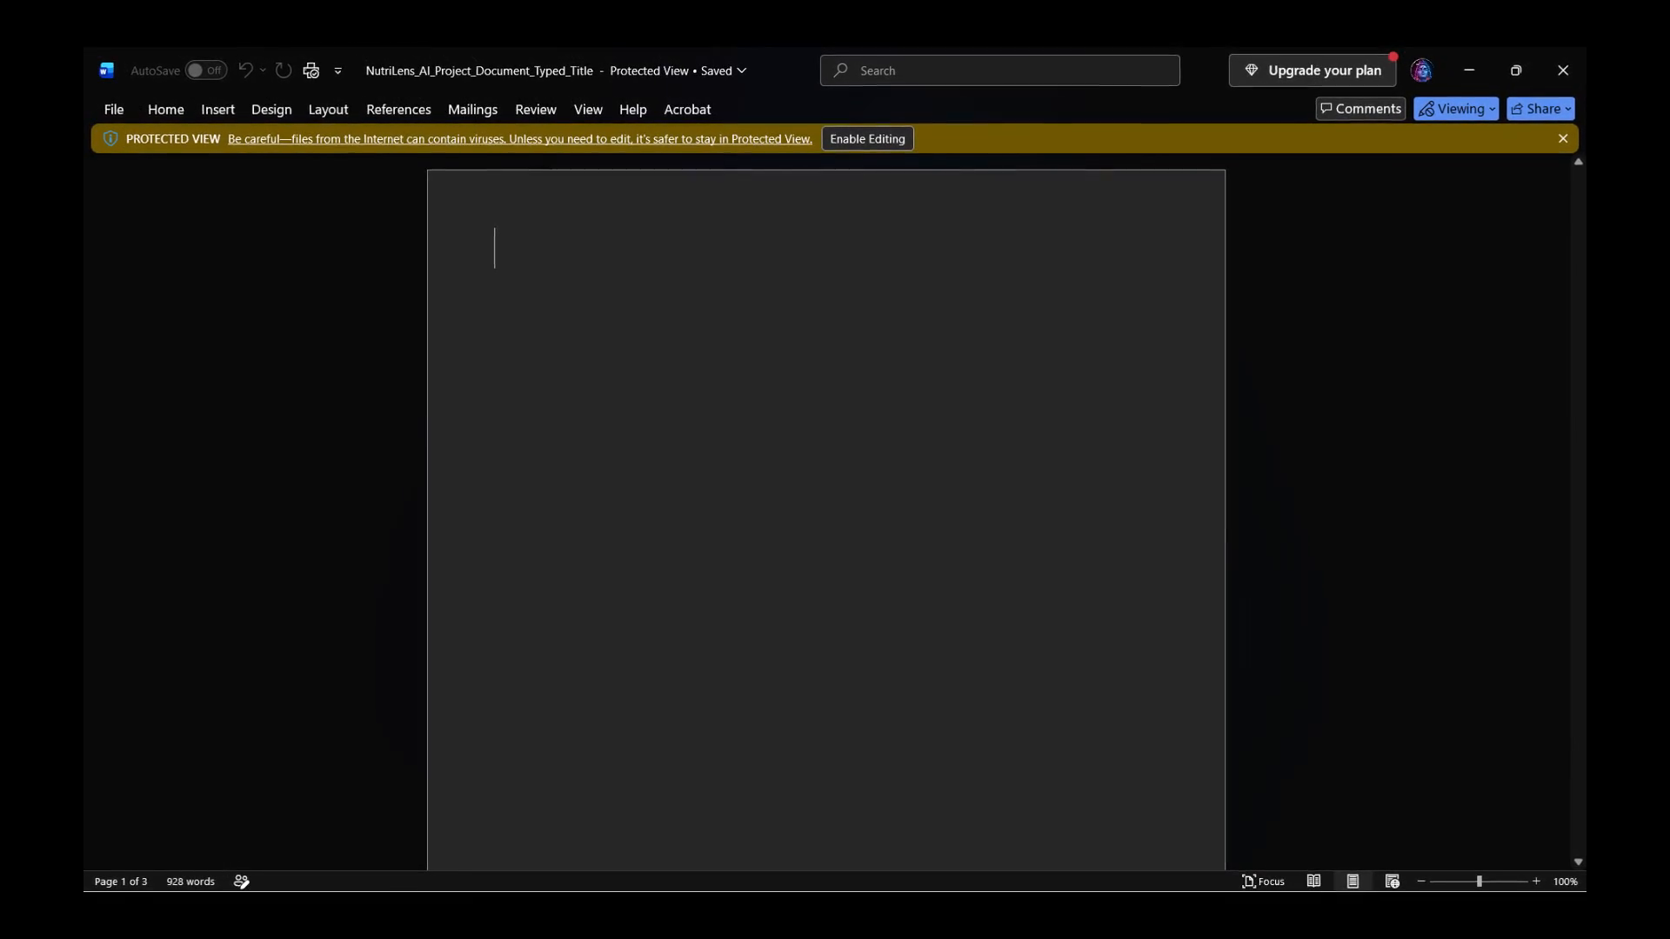
Dismiss the Protected View notice above the NutriLens AI project document in Word without enabling editing.
click(1647, 103)
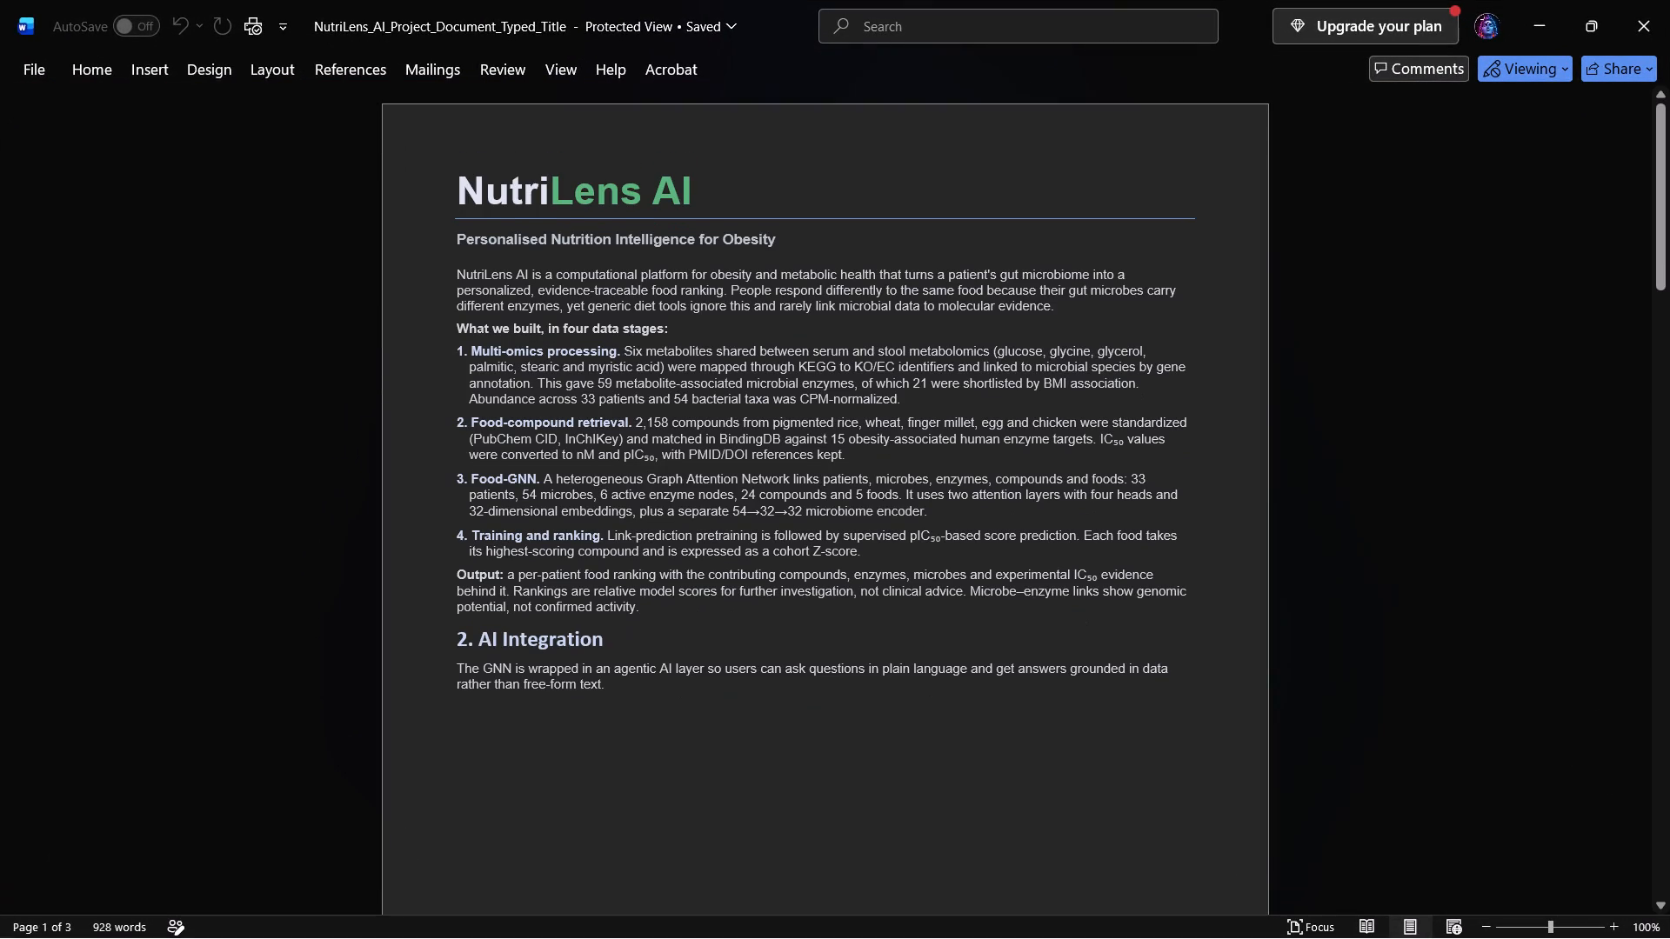
Enlarge the first page to 150% and read the NutriLens AI overview and its four data stages.
ctrl+scroll(857, 301, up, 5)
scroll(857, 301, down, 1)
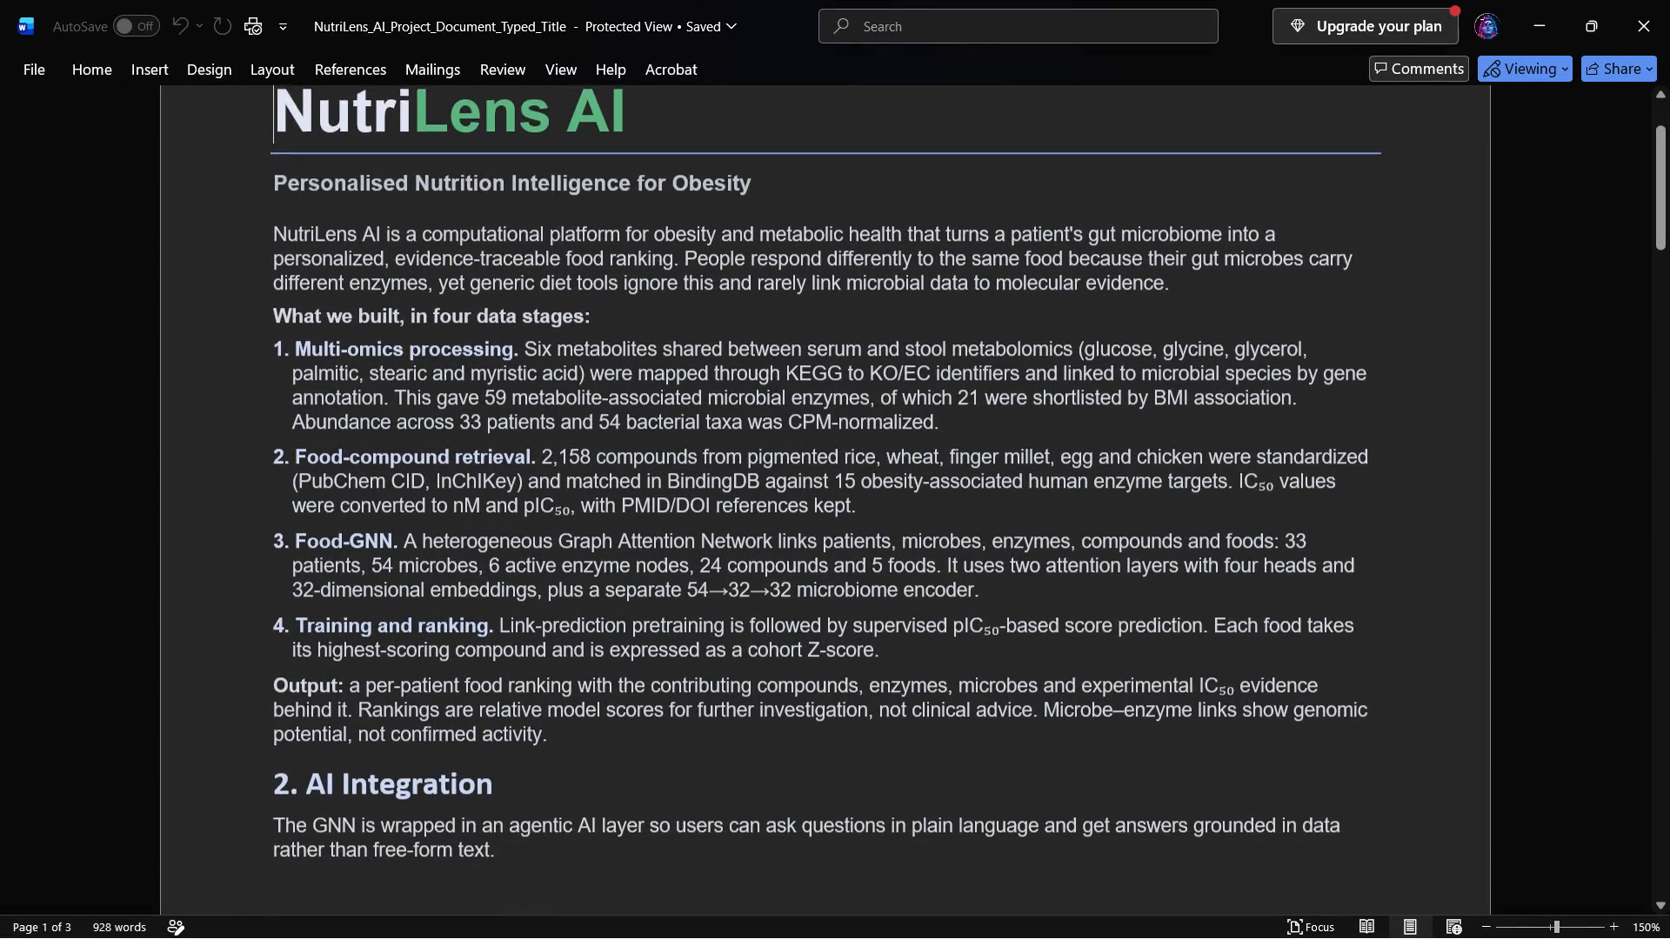
scroll(857, 301, down, 1)
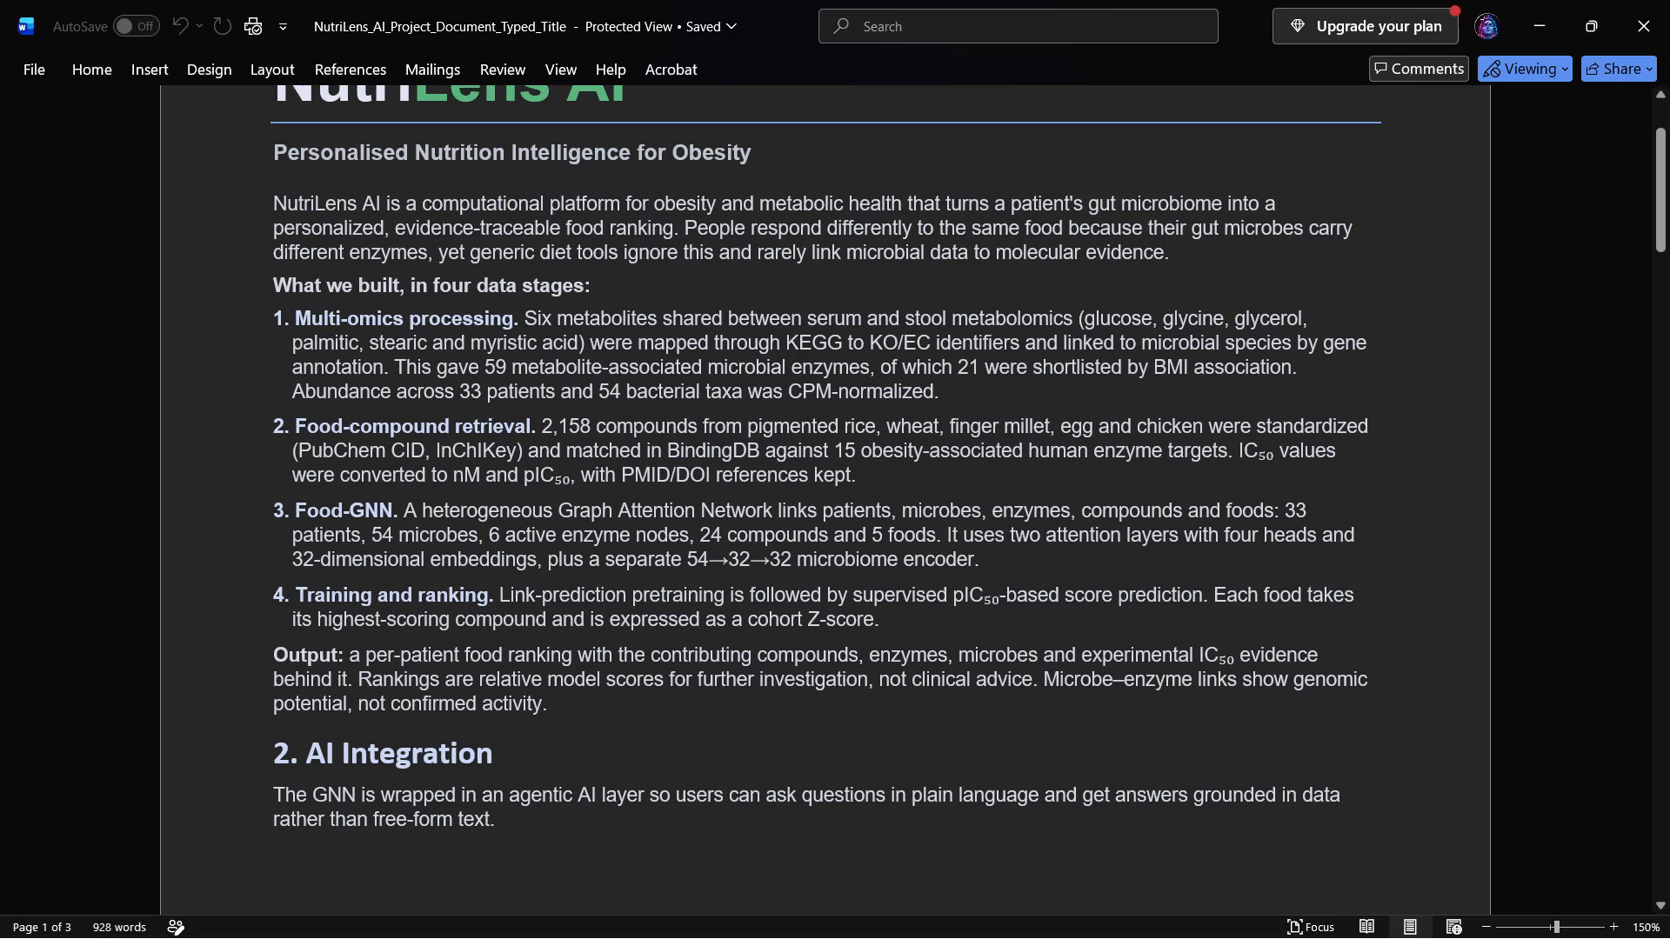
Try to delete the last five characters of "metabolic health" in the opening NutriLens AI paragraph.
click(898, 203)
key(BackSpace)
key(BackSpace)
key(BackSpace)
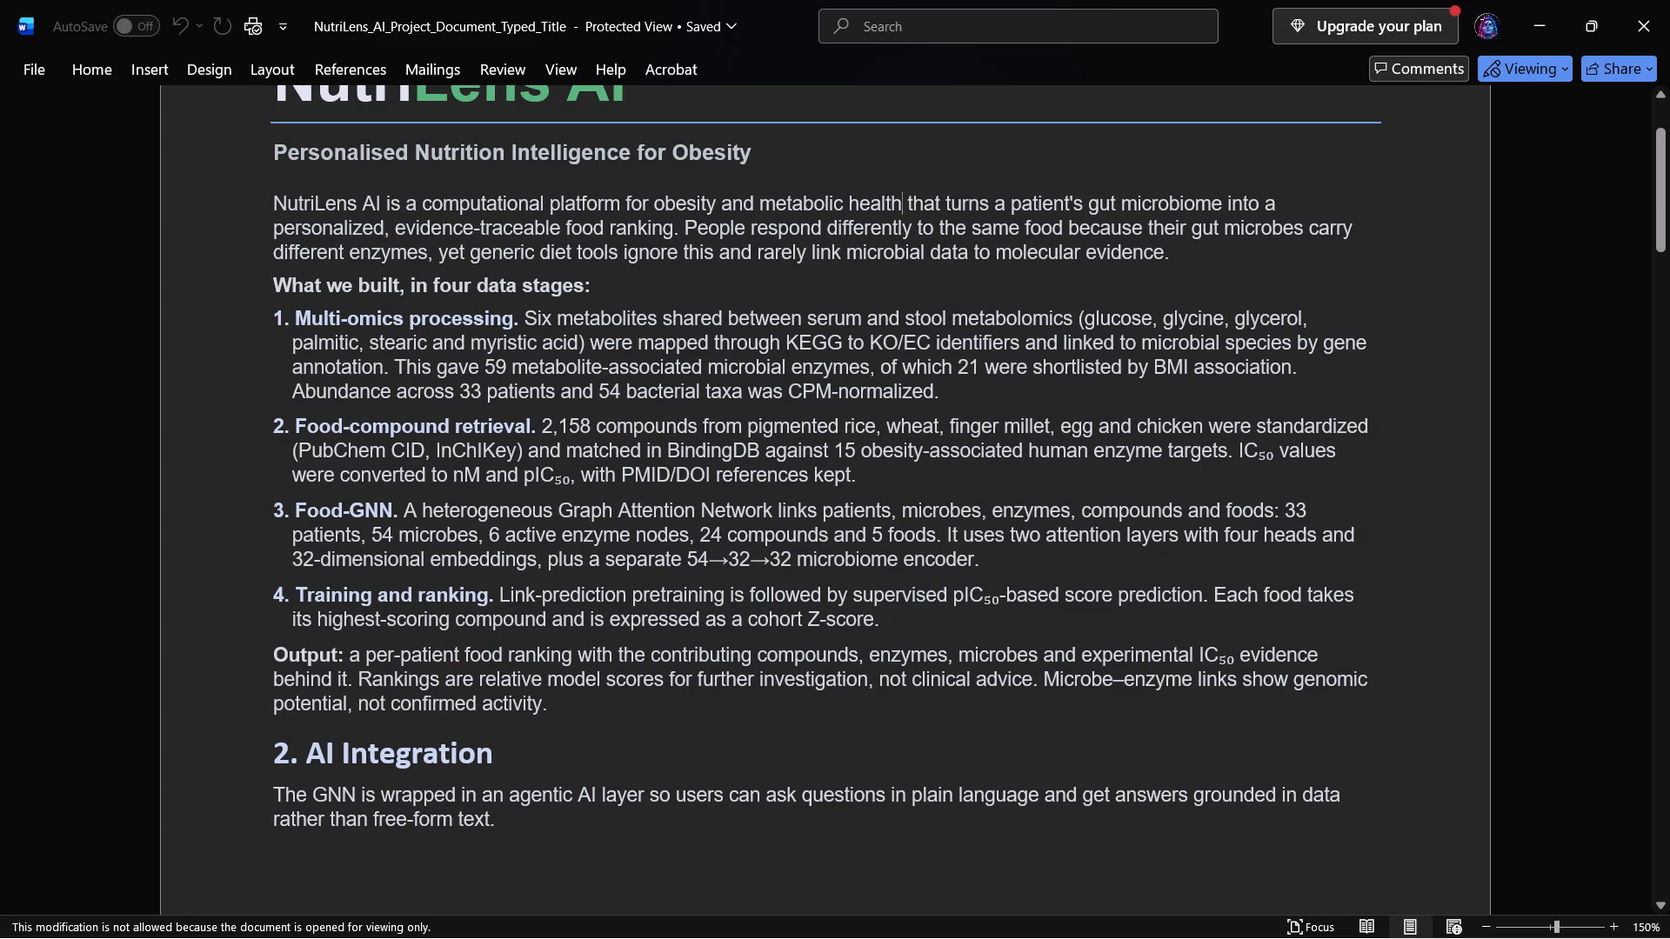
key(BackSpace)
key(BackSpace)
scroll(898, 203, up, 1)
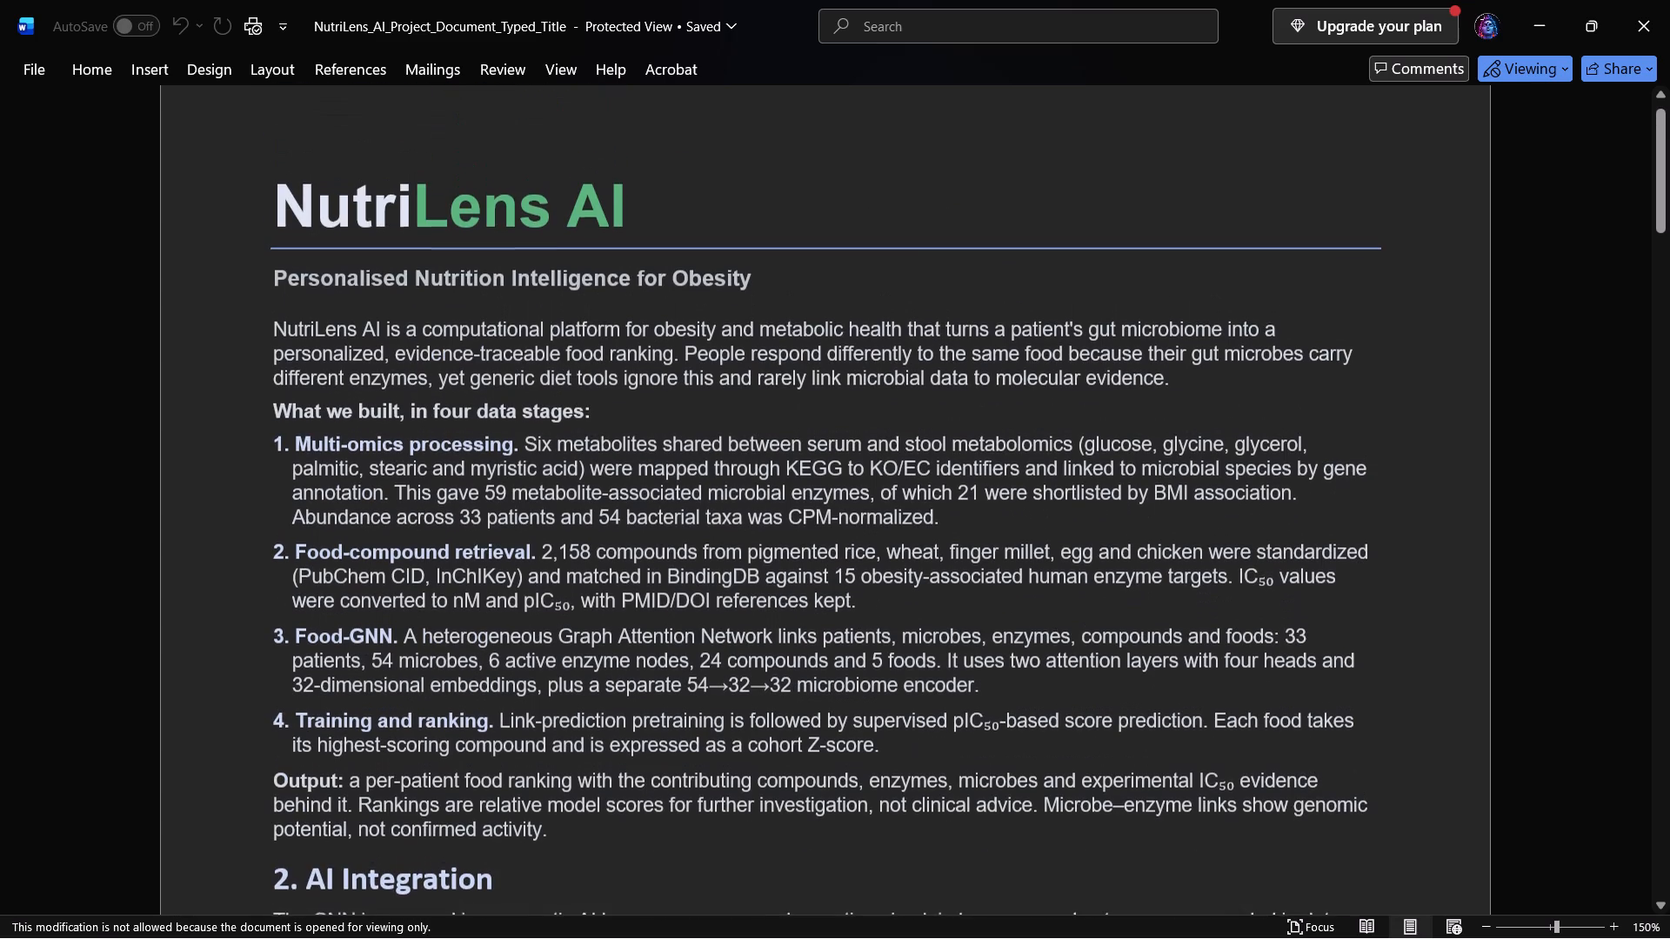
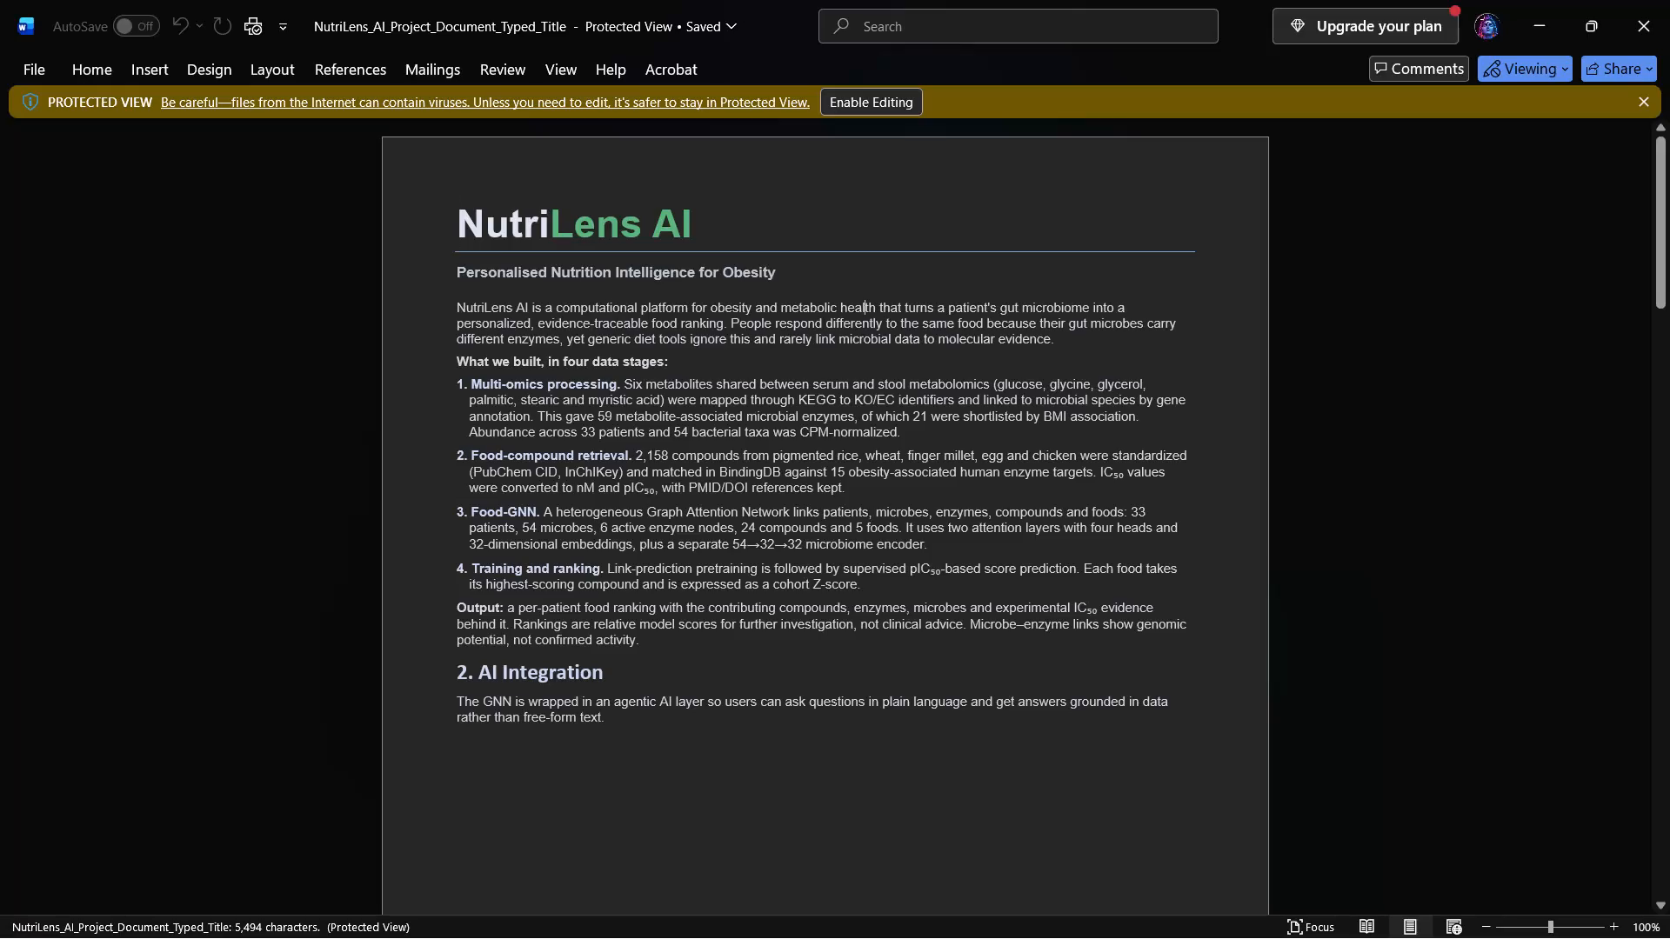
Enable editing for the NutriLens AI project document opened in Protected View.
key(Right)
click(886, 114)
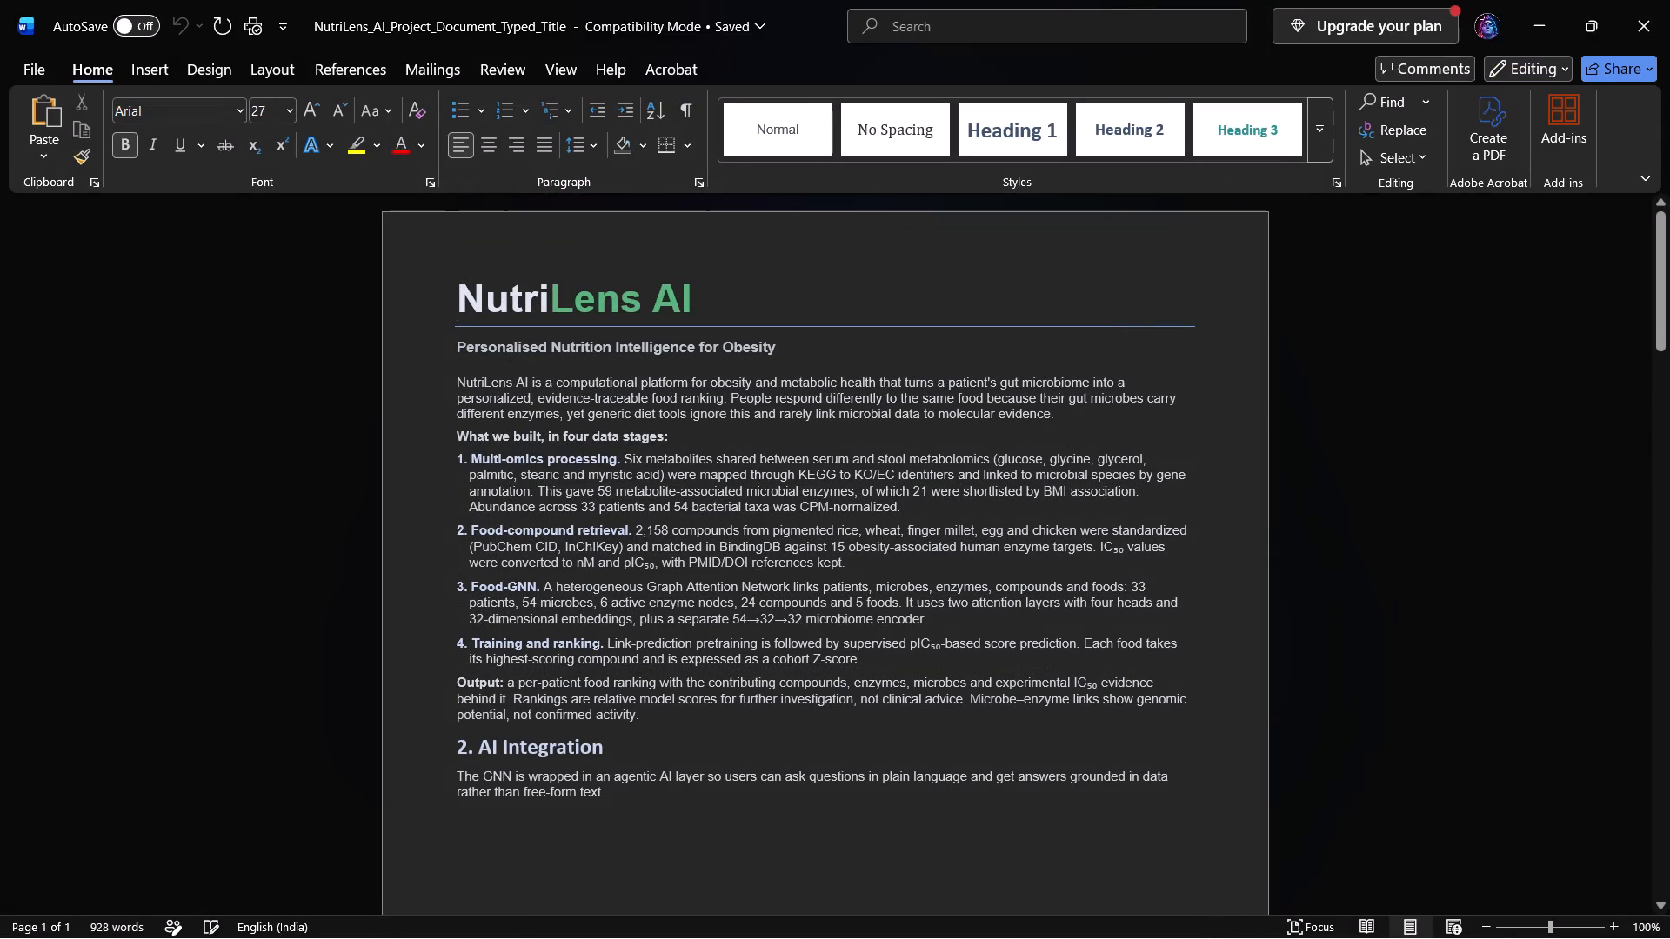
Delete "and metabolic health" after "obesity" in the opening NutriLens AI sentence.
click(877, 383)
key(BackSpace)
key(BackSpace)
key(BackSpace)
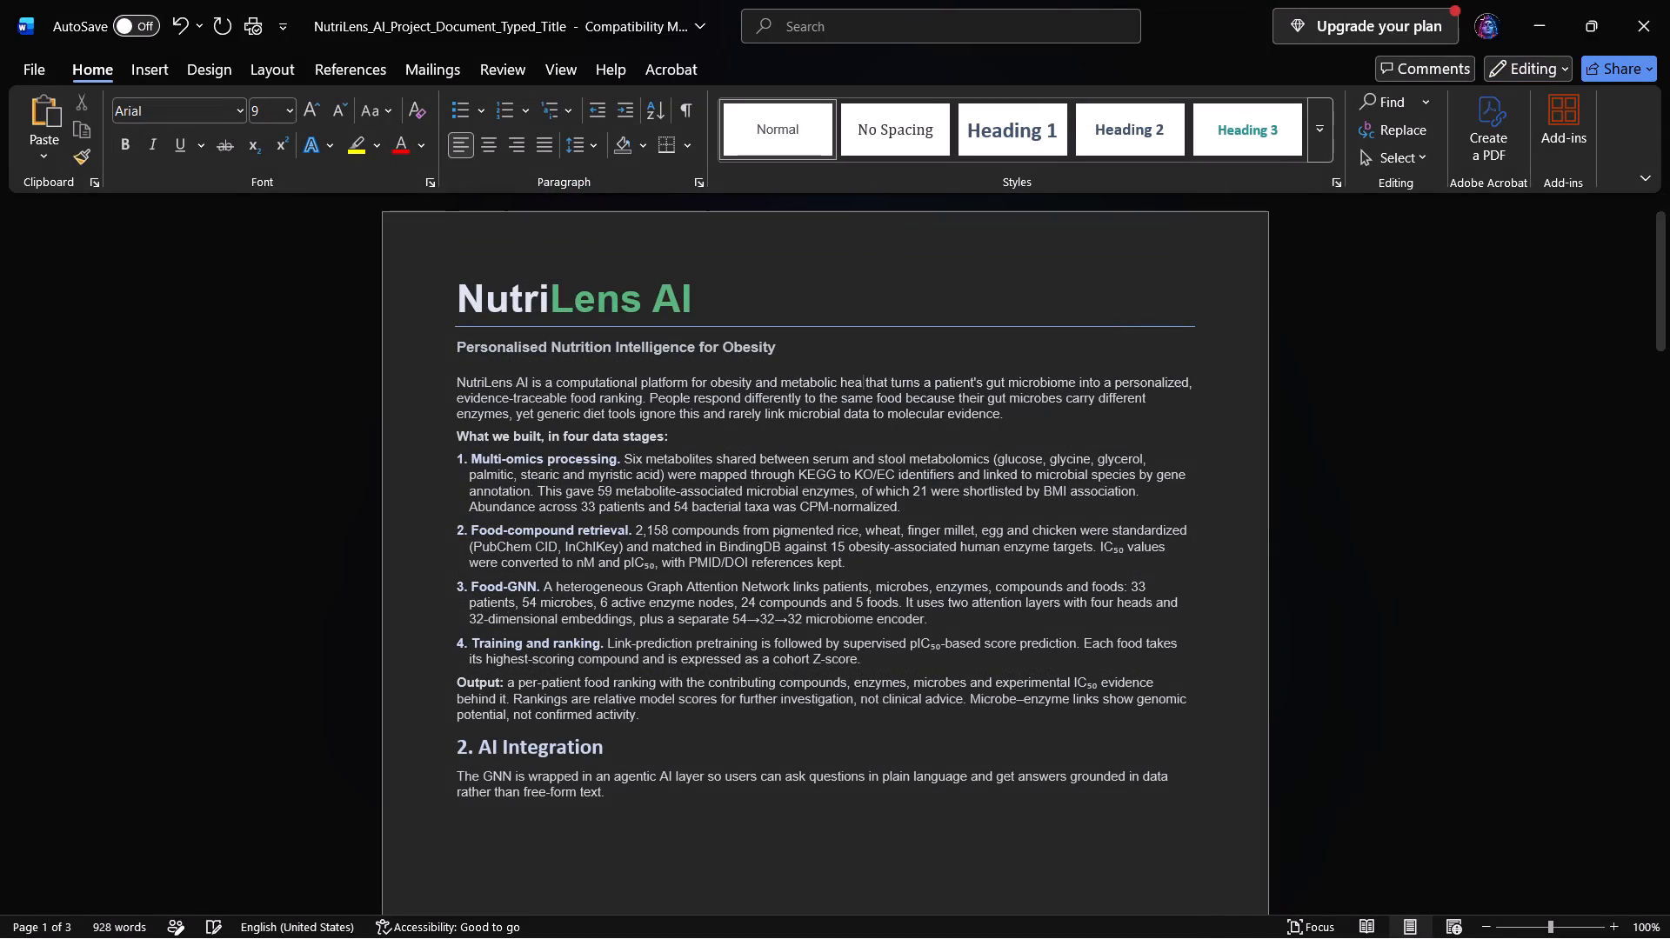
key(BackSpace)
key(BackSpace)
key(BackSpace)
key(BackSpace)
key(BackSpace)
key(BackSpace)
key(BackSpace)
key(BackSpace)
key(BackSpace)
key(BackSpace)
key(BackSpace)
key(BackSpace)
key(BackSpace)
key(BackSpace)
key(BackSpace)
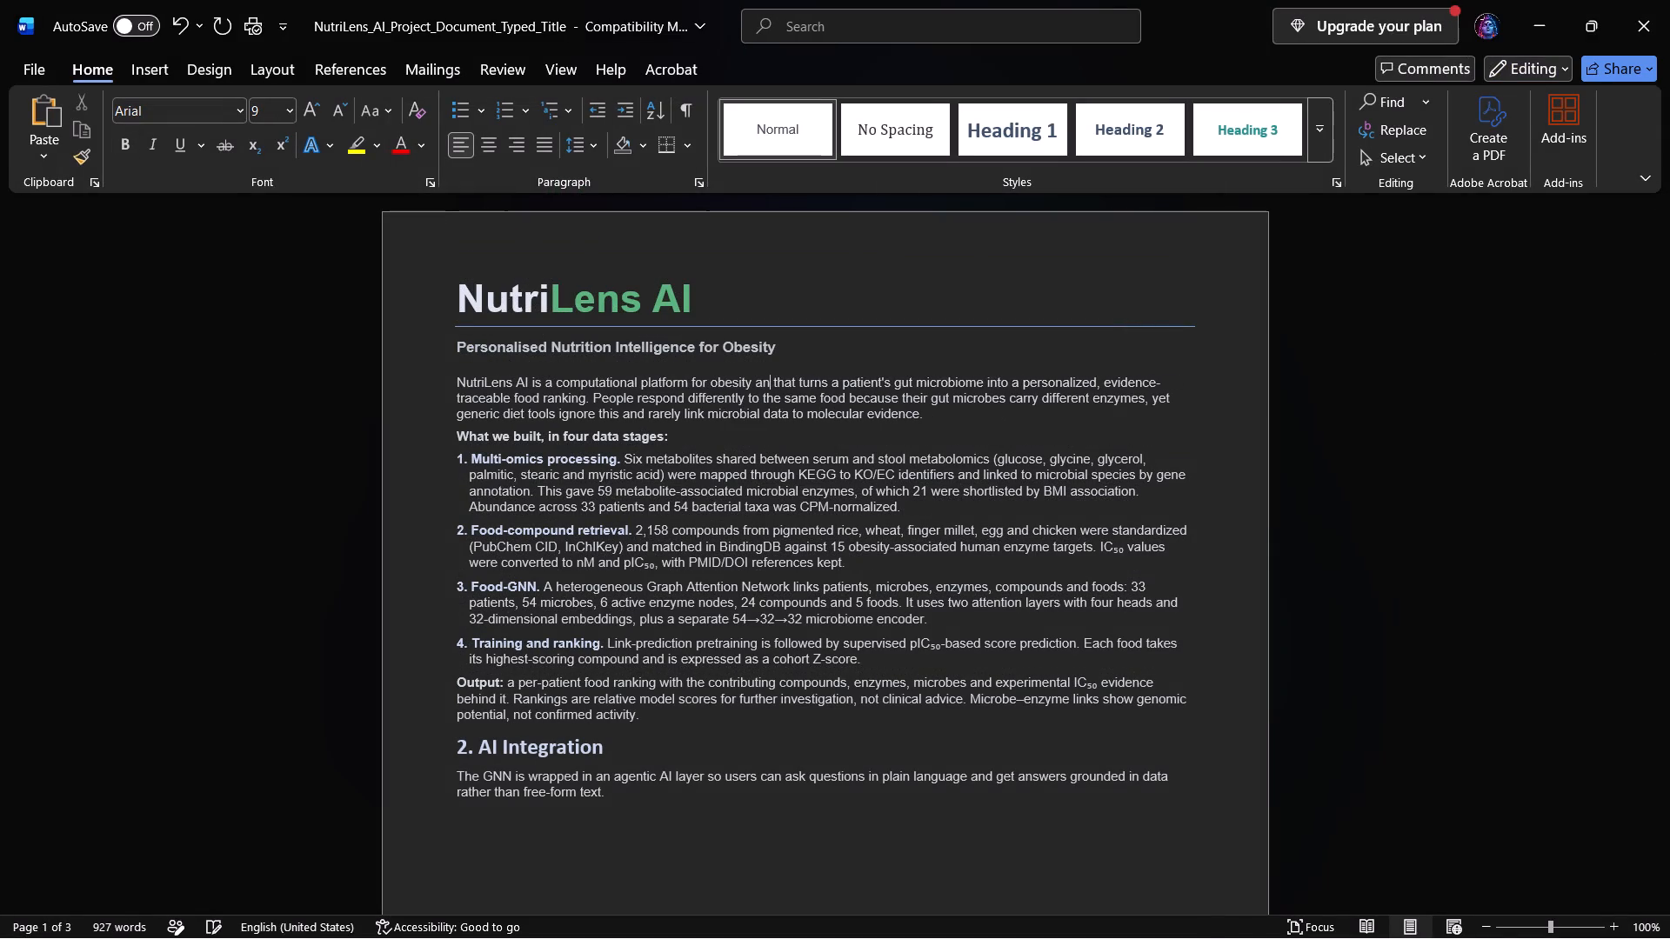
key(BackSpace)
key(BackSpace)
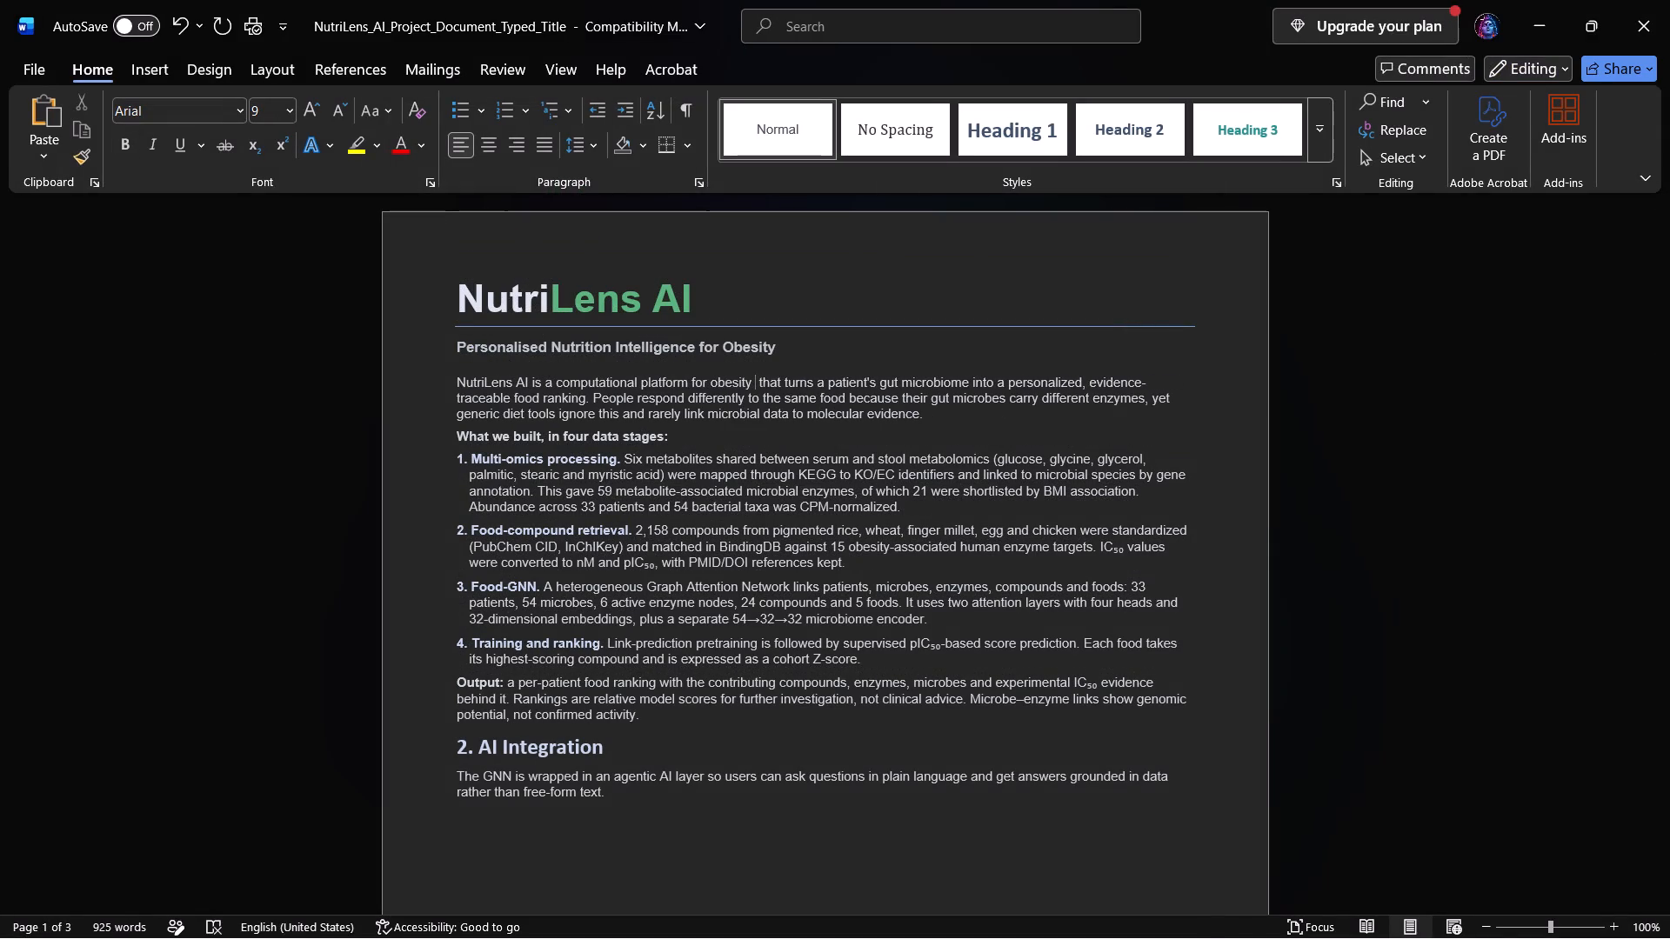
key(BackSpace)
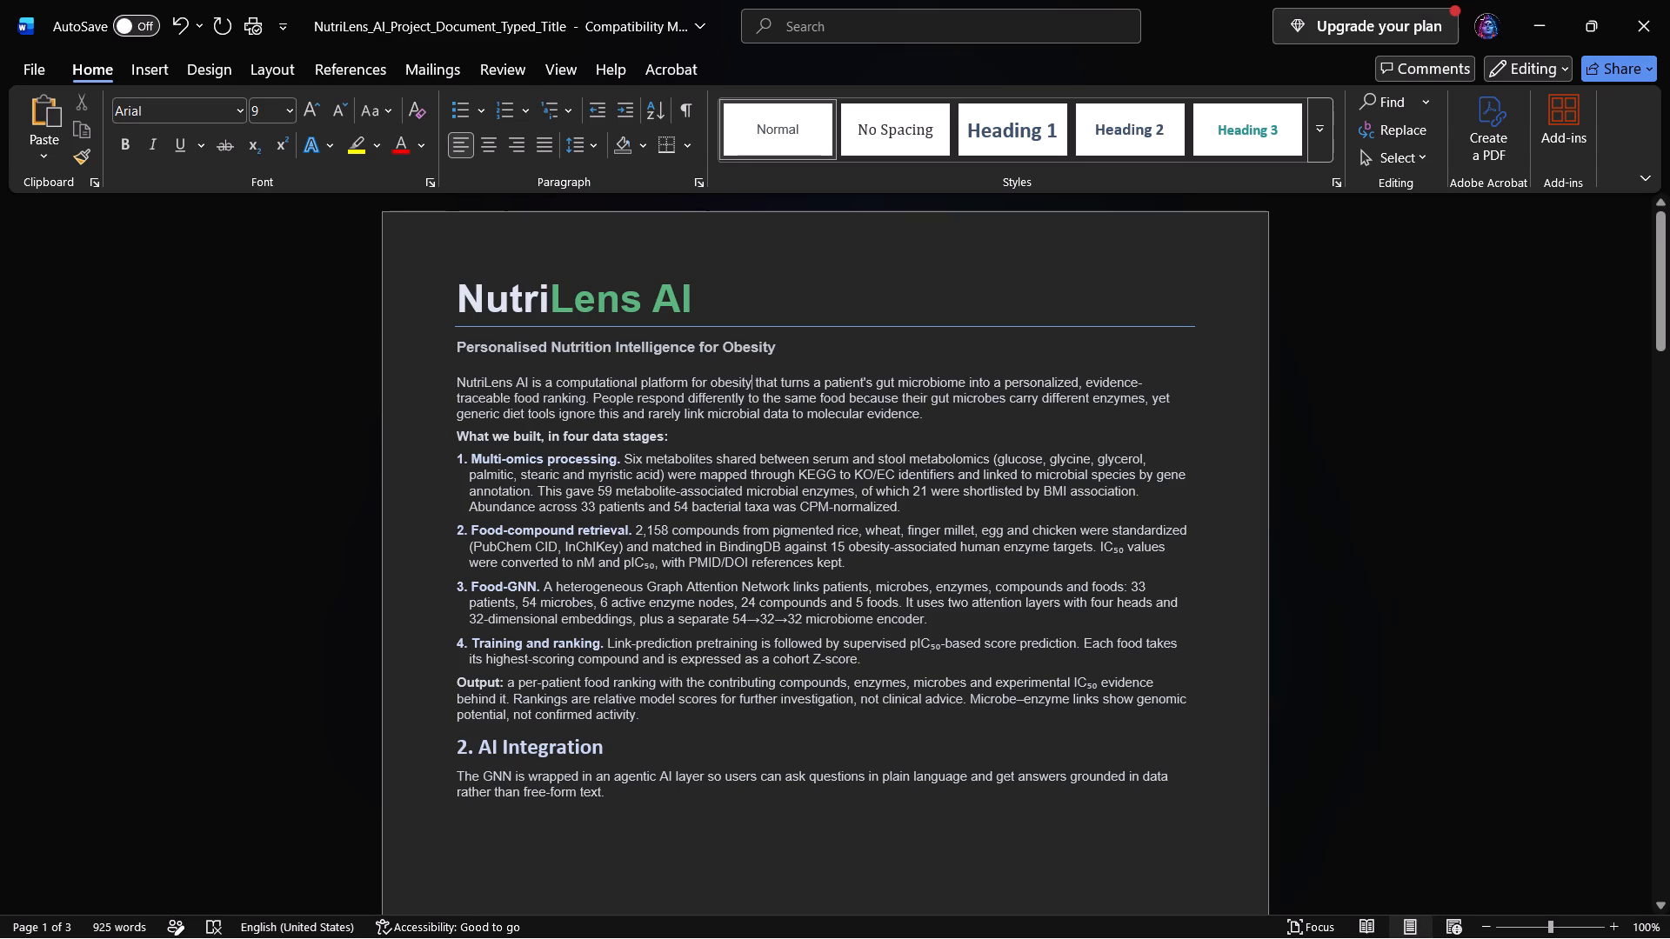
Replace "computational" with "Agentic AI" before "platform" in the opening NutriLens AI sentence.
ctrl+scroll(812, 327, up, 5)
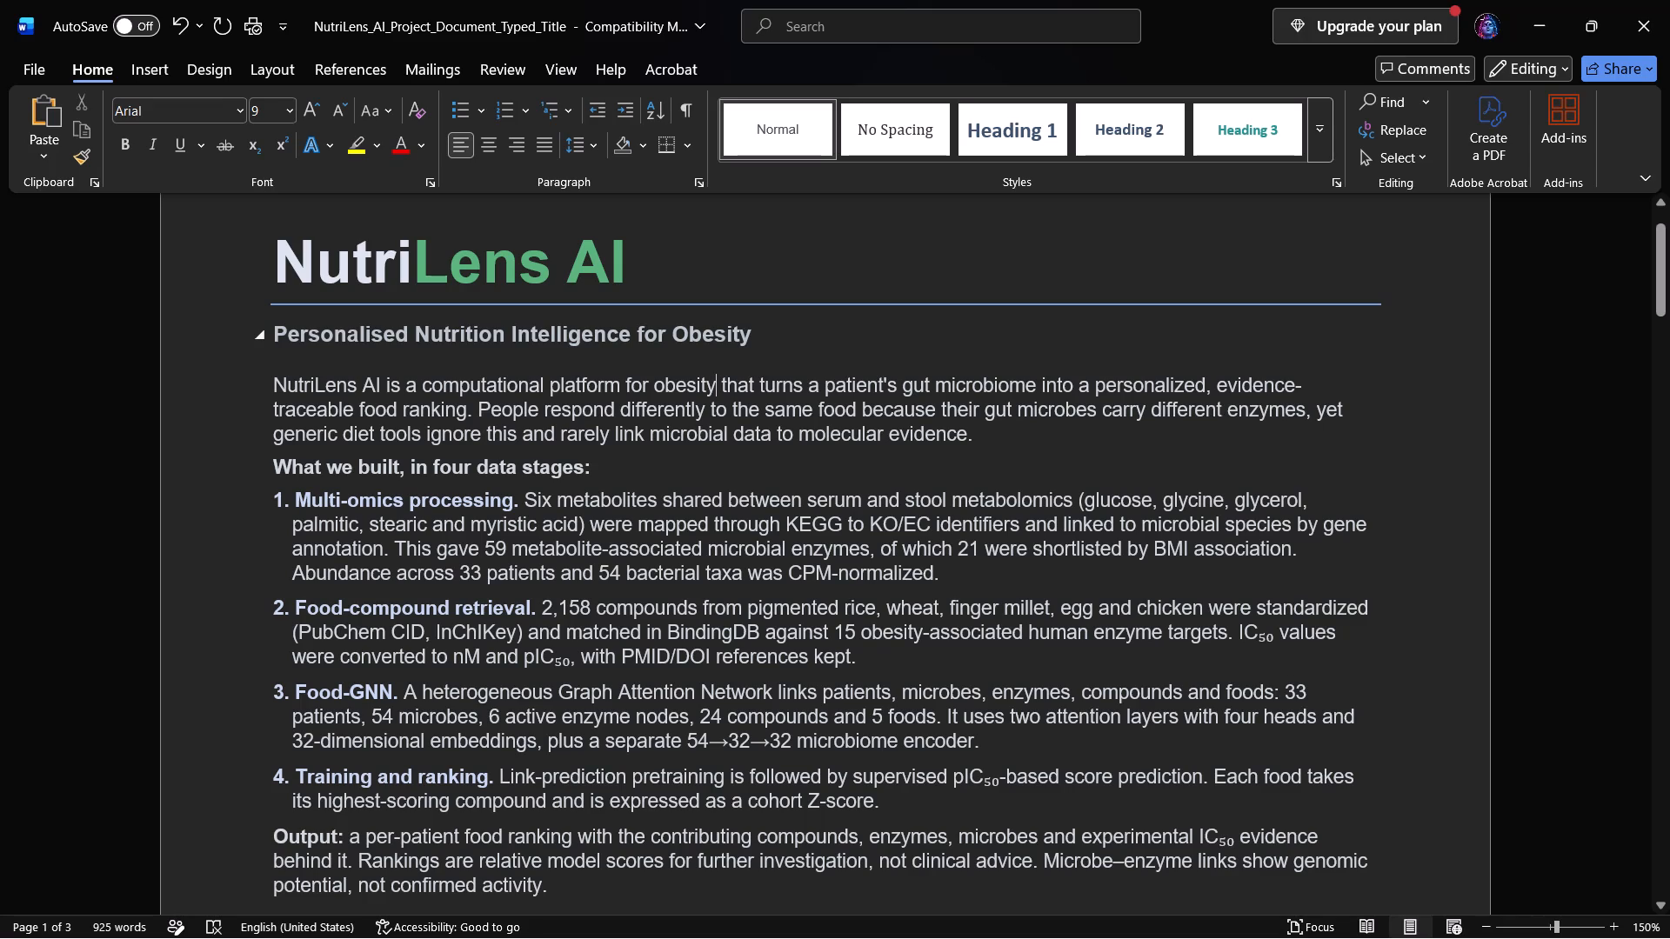
scroll(1037, 343, down, 1)
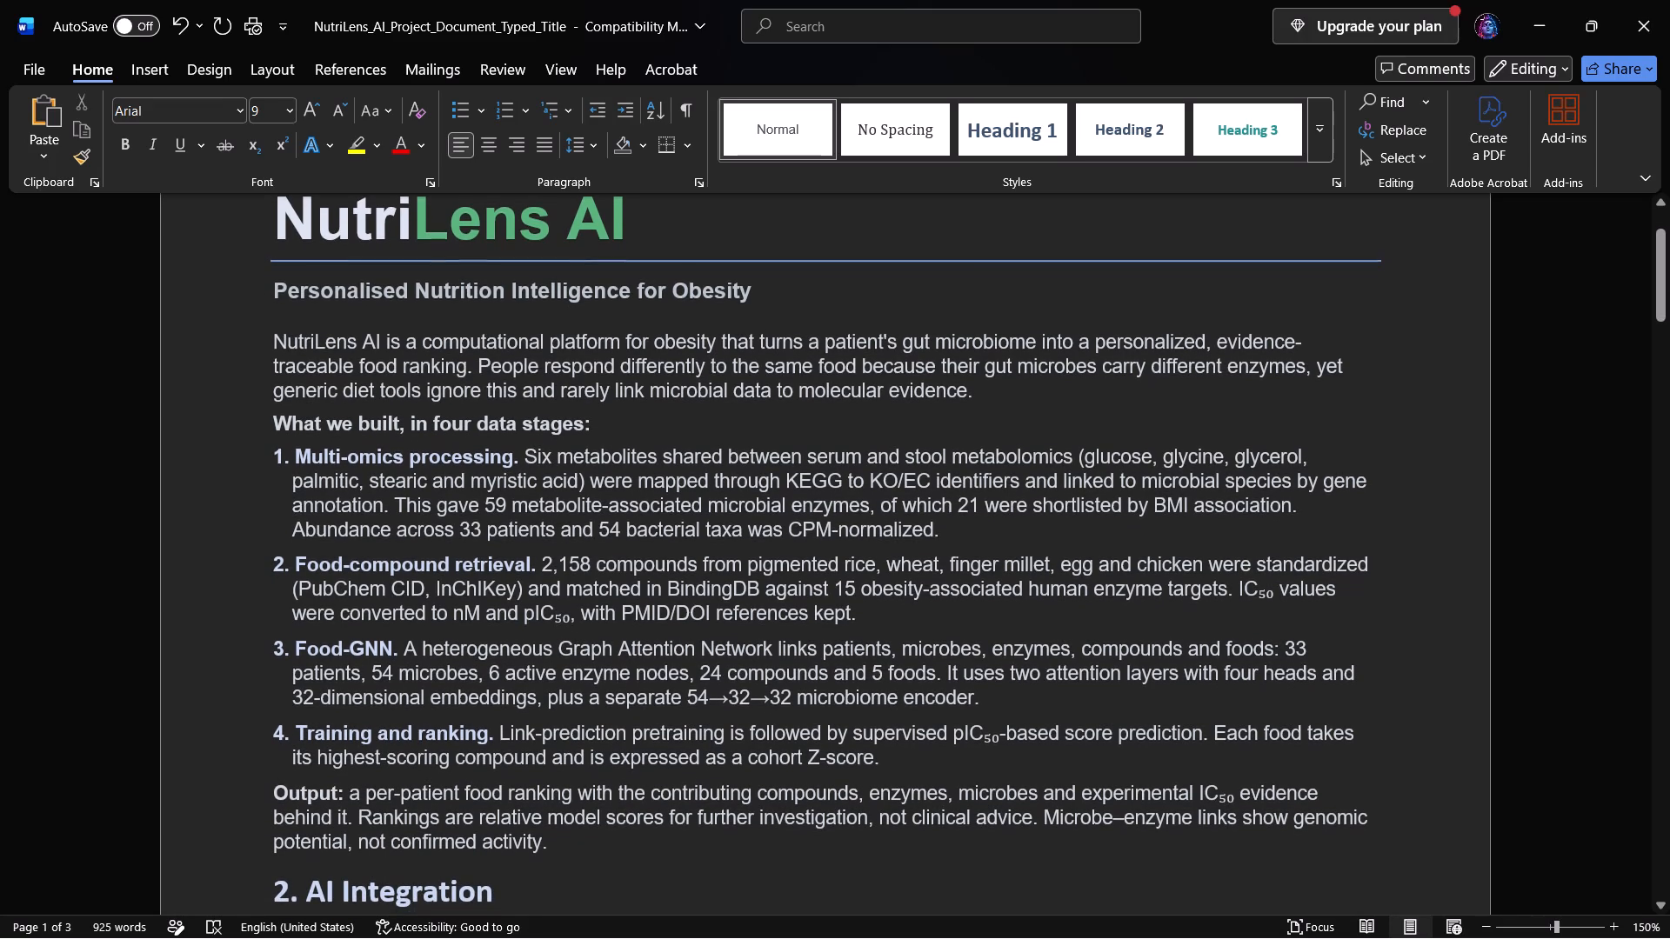
click(1137, 397)
scroll(1137, 397, down, 1)
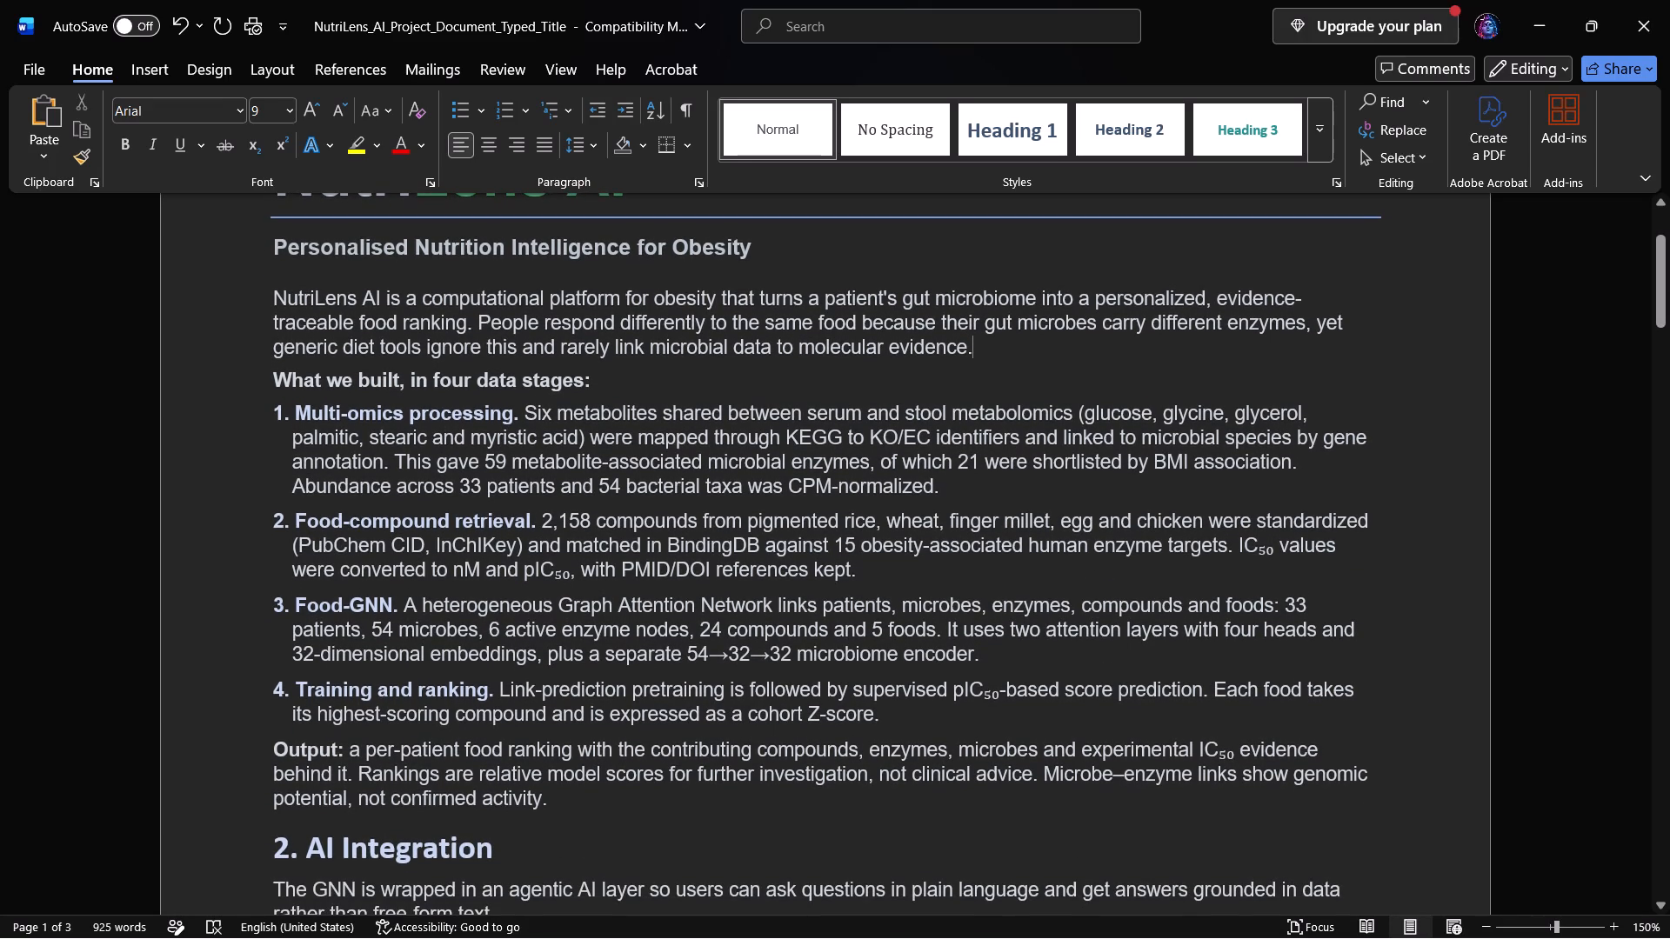
scroll(1137, 397, up, 1)
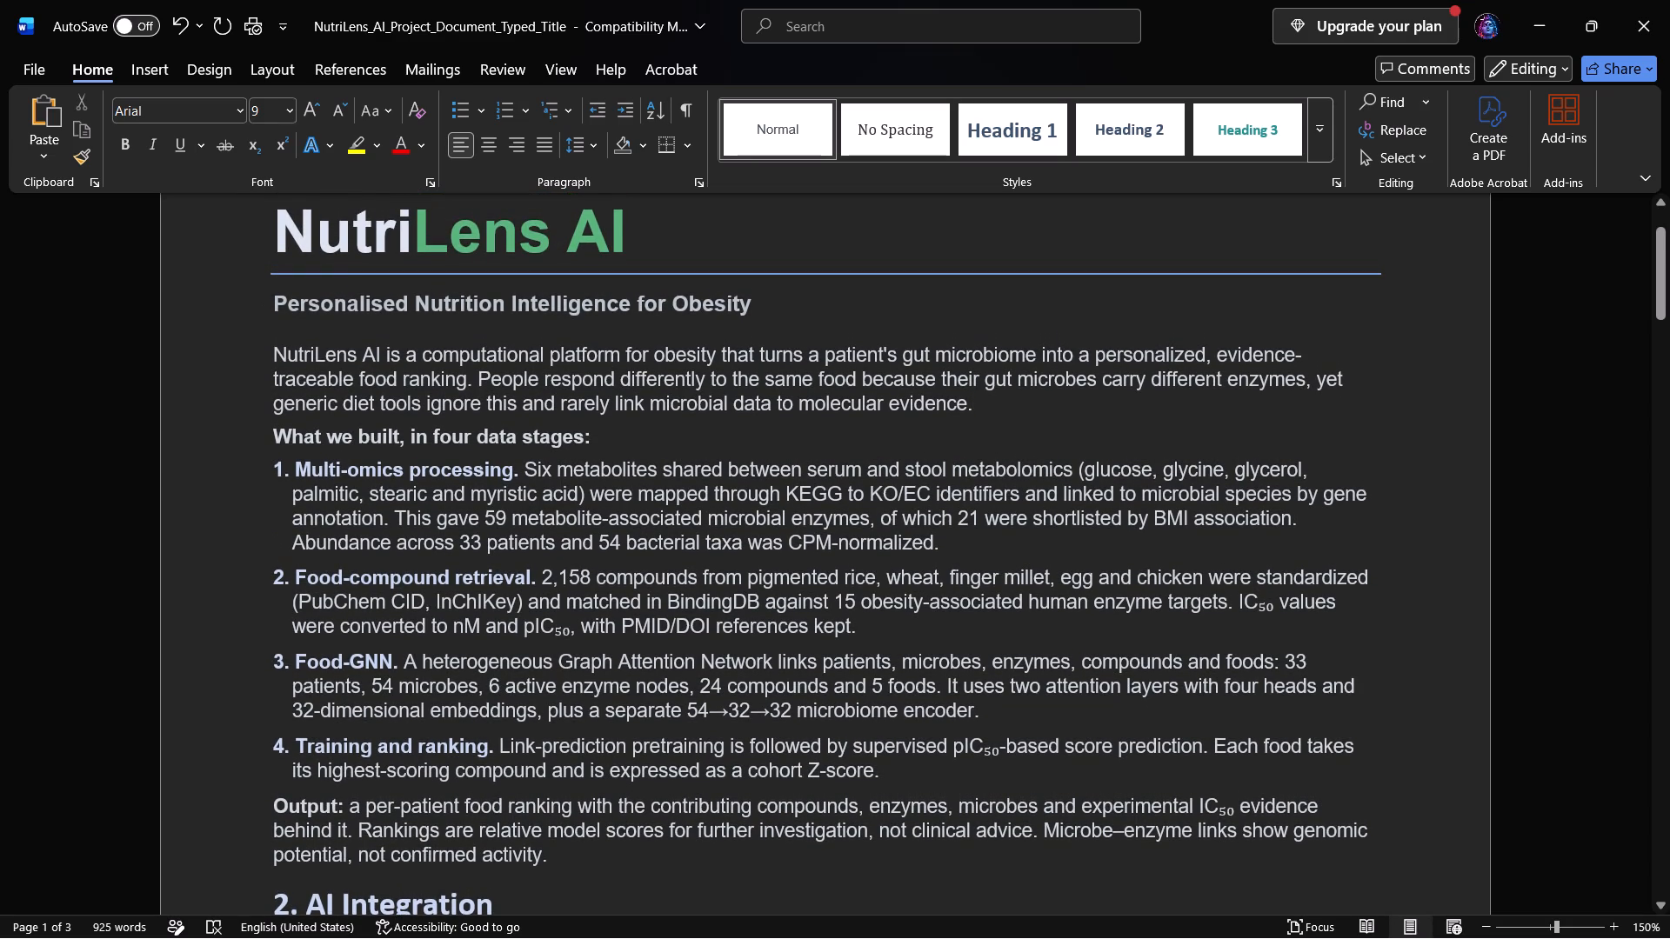
scroll(817, 367, down, 1)
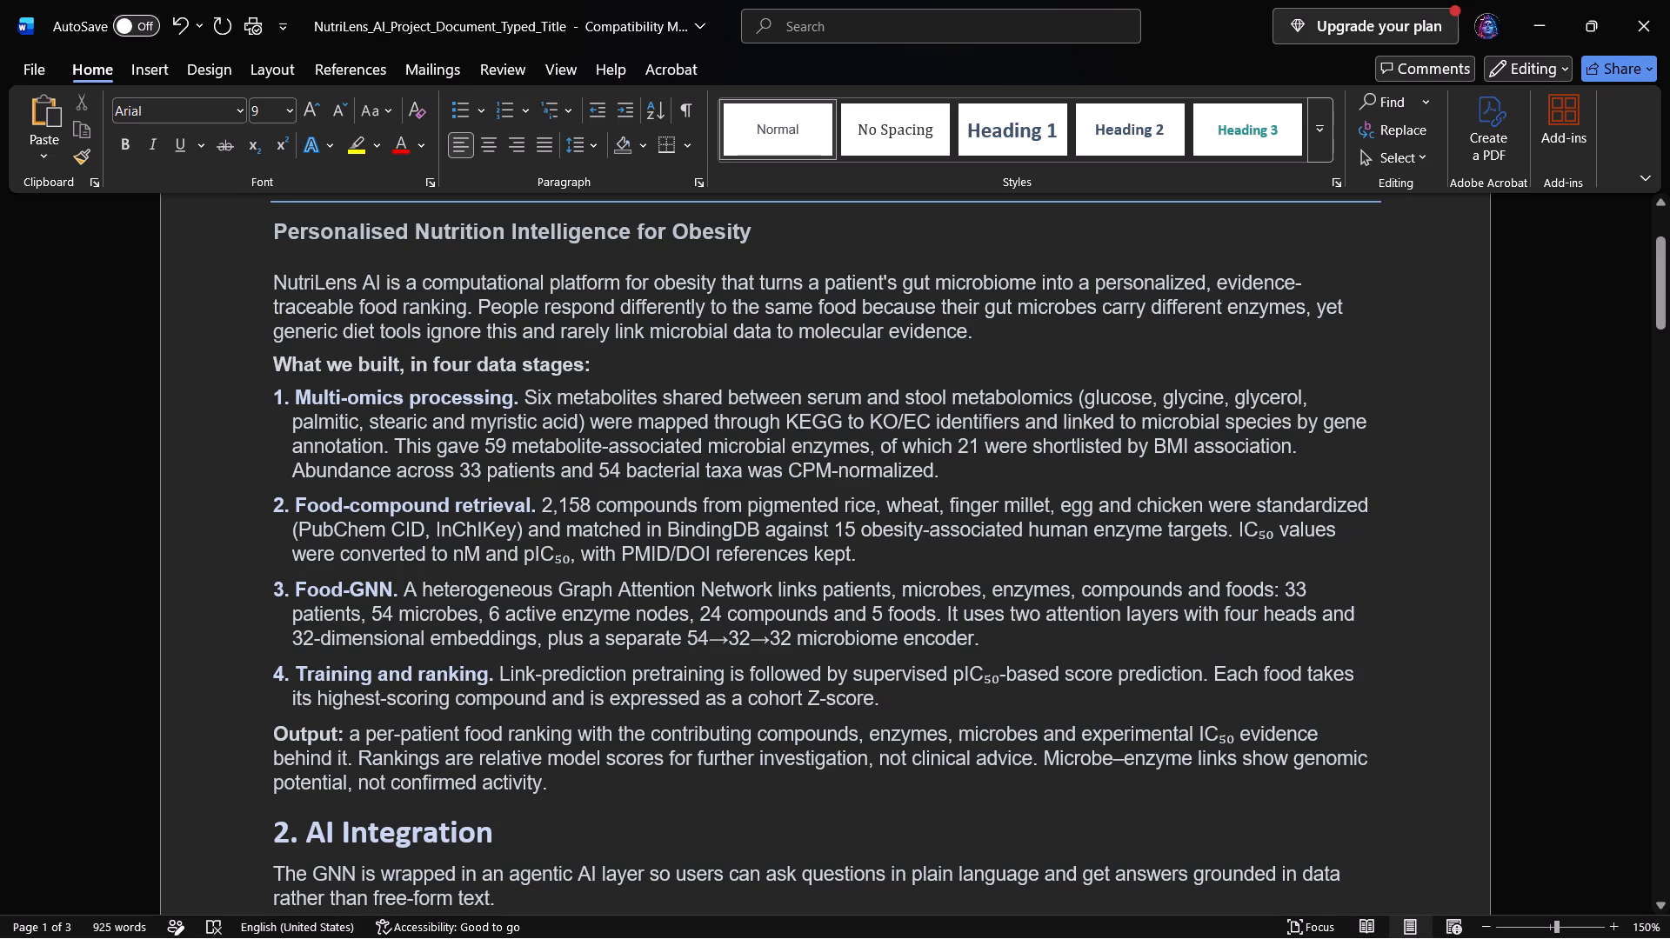
click(541, 279)
key(Right)
key(BackSpace)
key(BackSpace)
key(BackSpace)
key(BackSpace)
key(BackSpace)
key(BackSpace)
key(BackSpace)
key(BackSpace)
key(BackSpace)
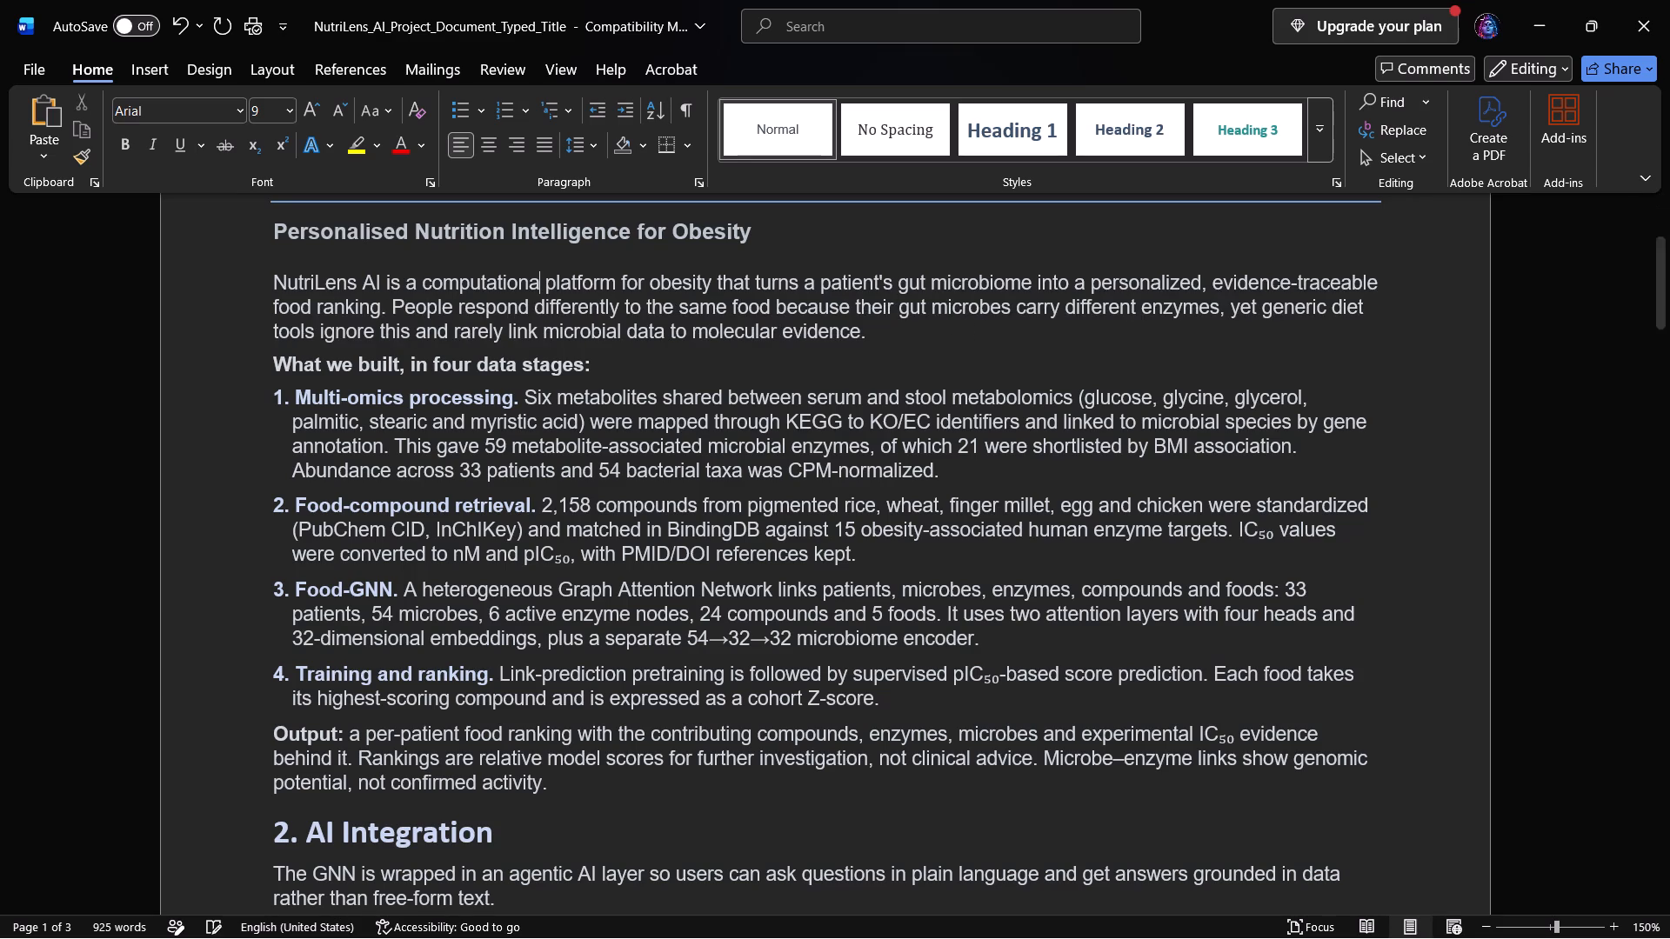
key(BackSpace)
key(BackSpace)
key(BackSpace)
key(BackSpace)
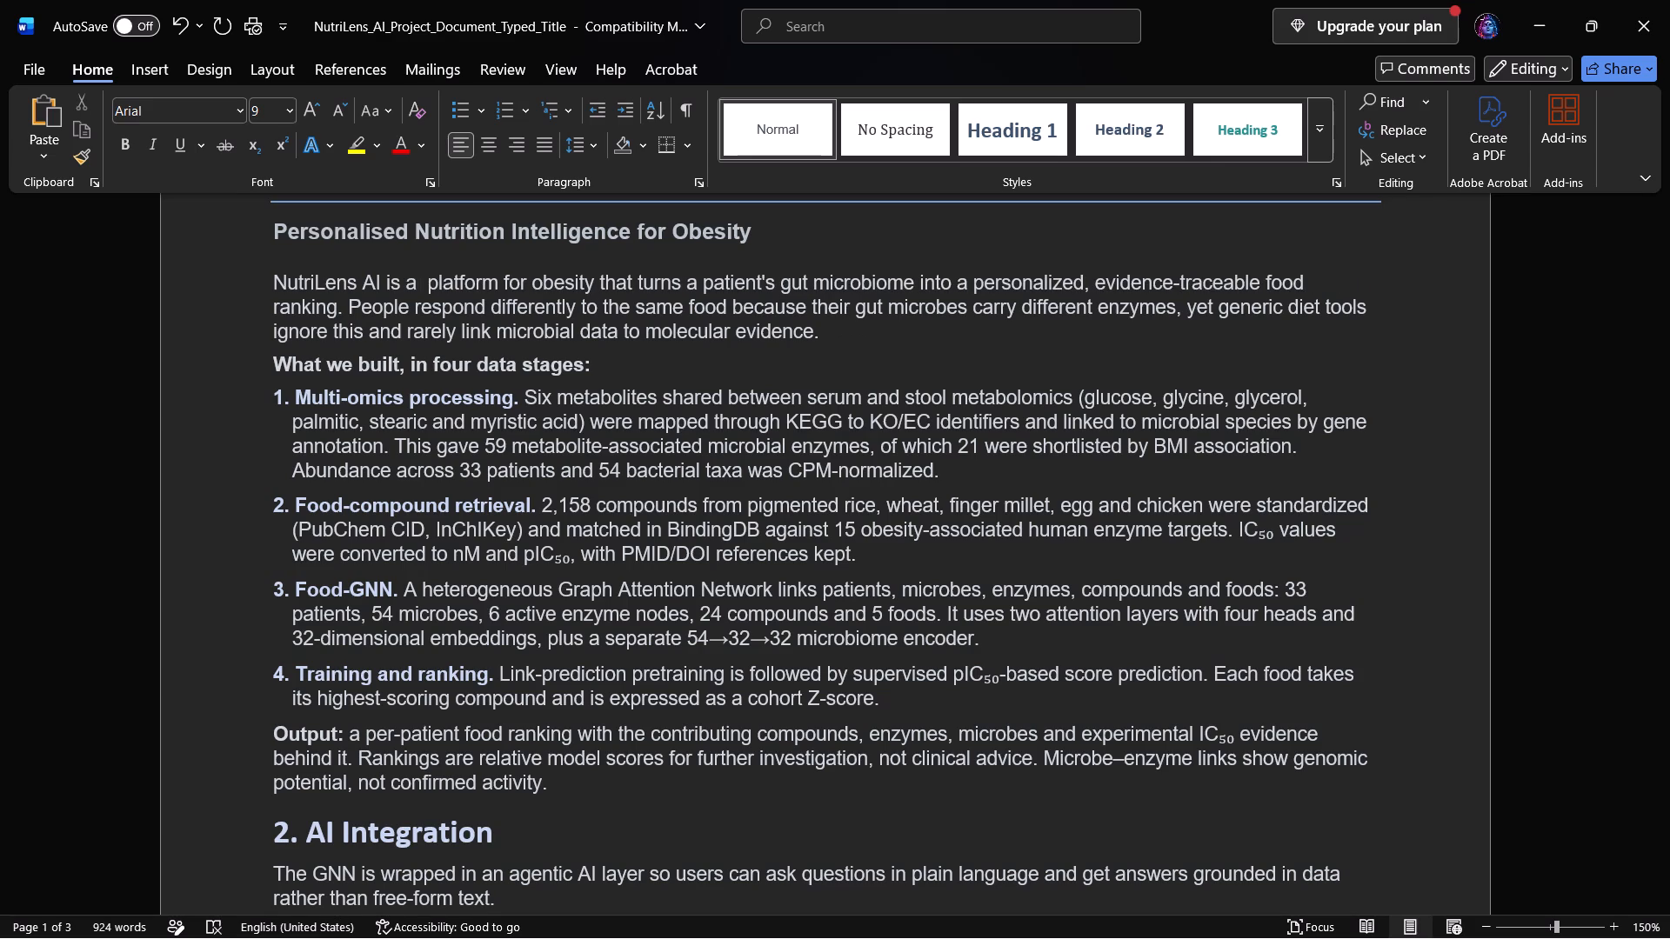
key(a)
key(BackSpace)
text(Agentic)
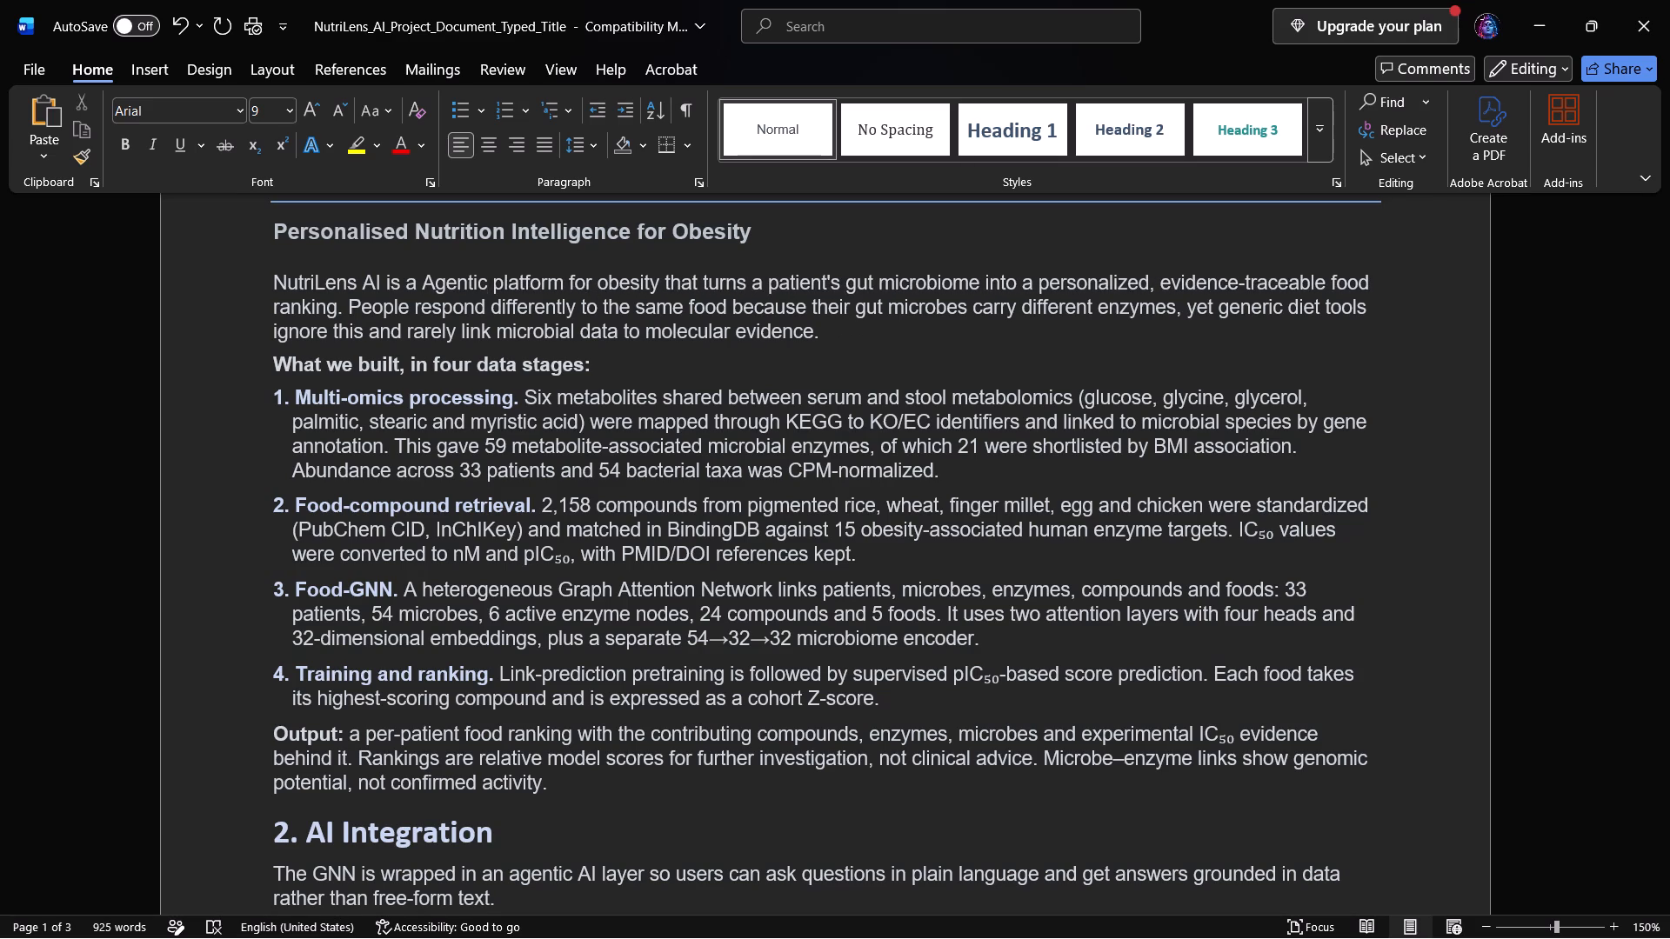
key(space)
key(BackSpace)
key(space)
text(AI)
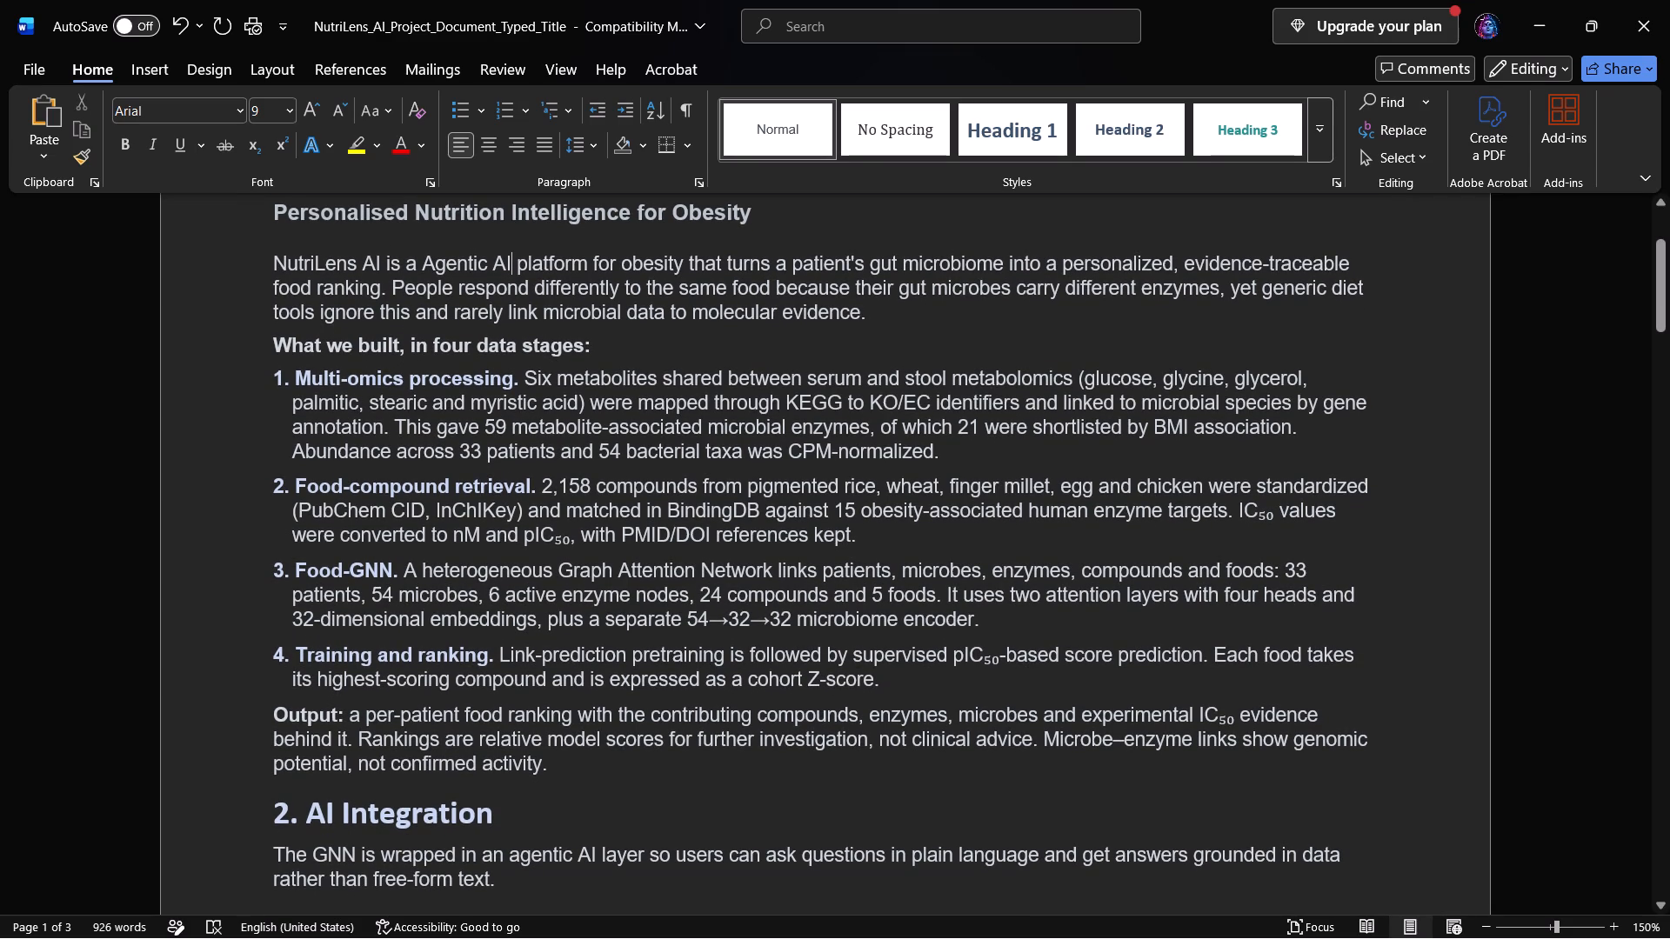
Correct the article before "Agentic AI" in the opening sentence to "an".
click(946, 336)
click(900, 315)
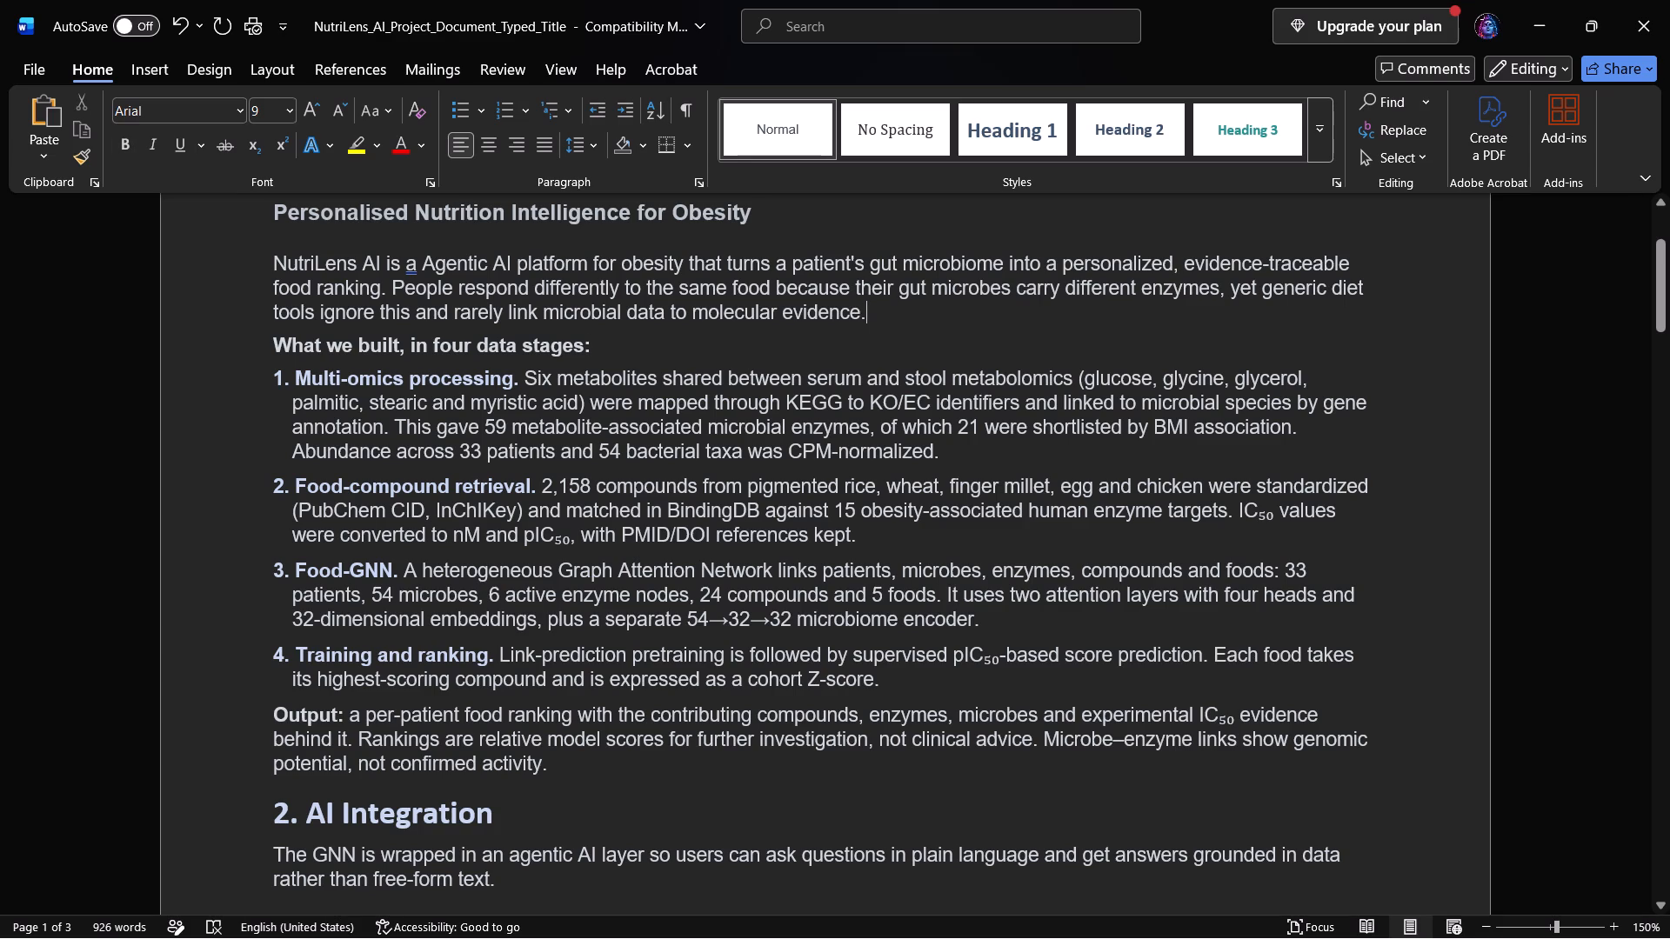
click(412, 263)
key(n)
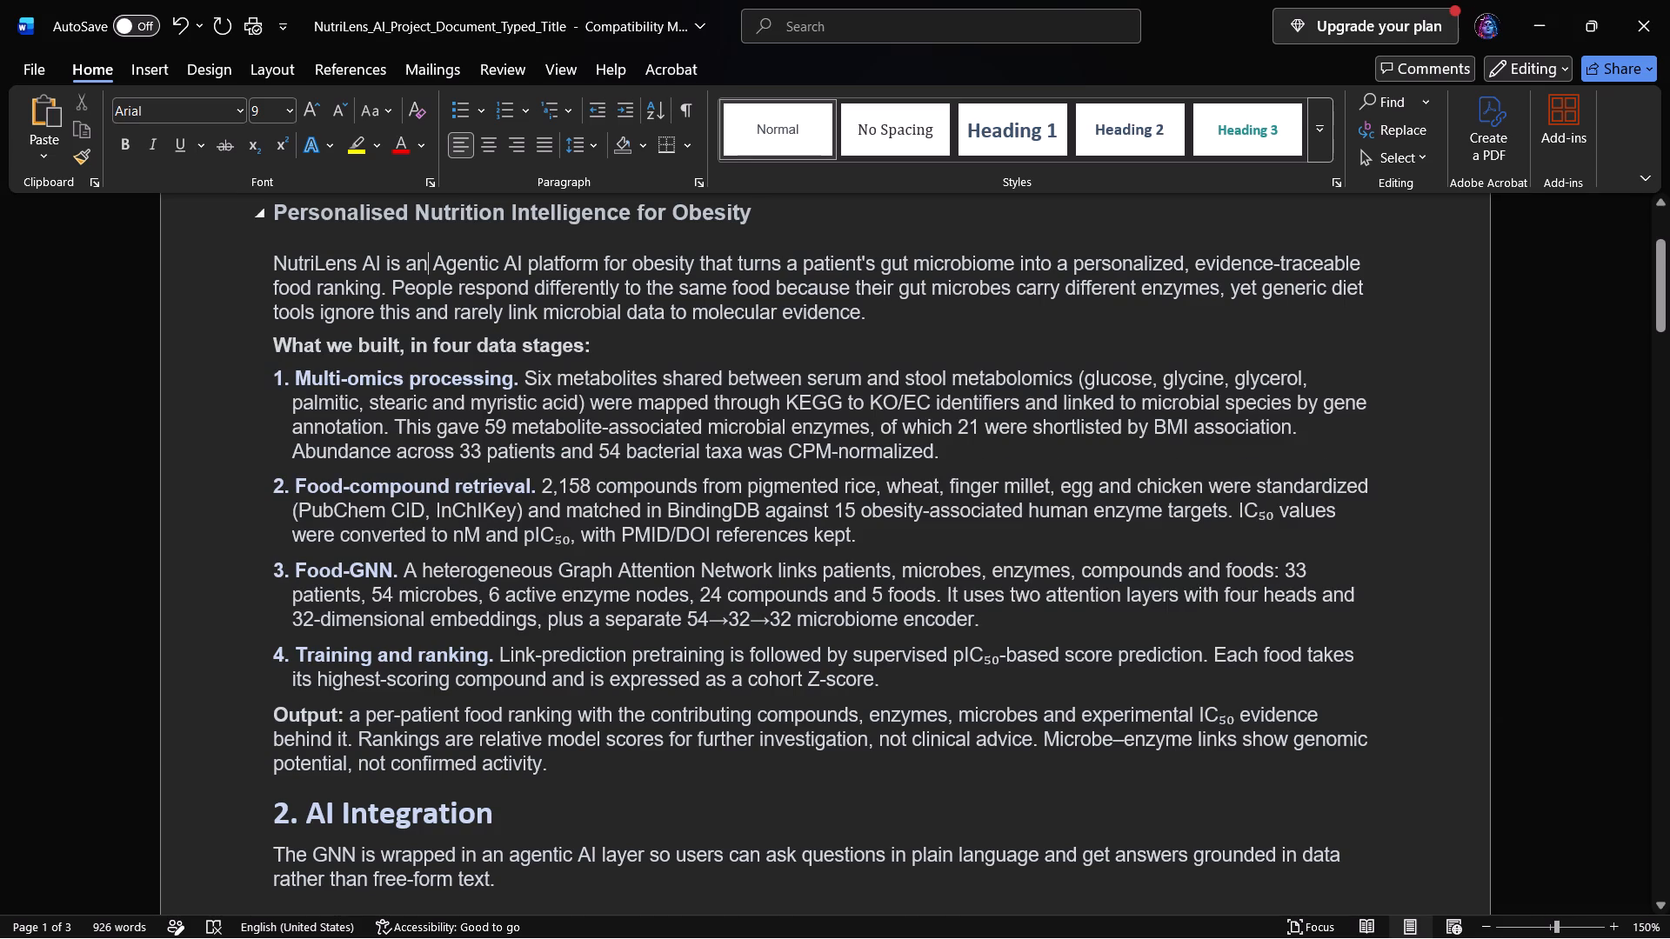
Replace "obesity" after "platform for" in the opening sentence with "recommending personalized food for obesity".
scroll(513, 371, up, 1)
scroll(772, 378, down, 1)
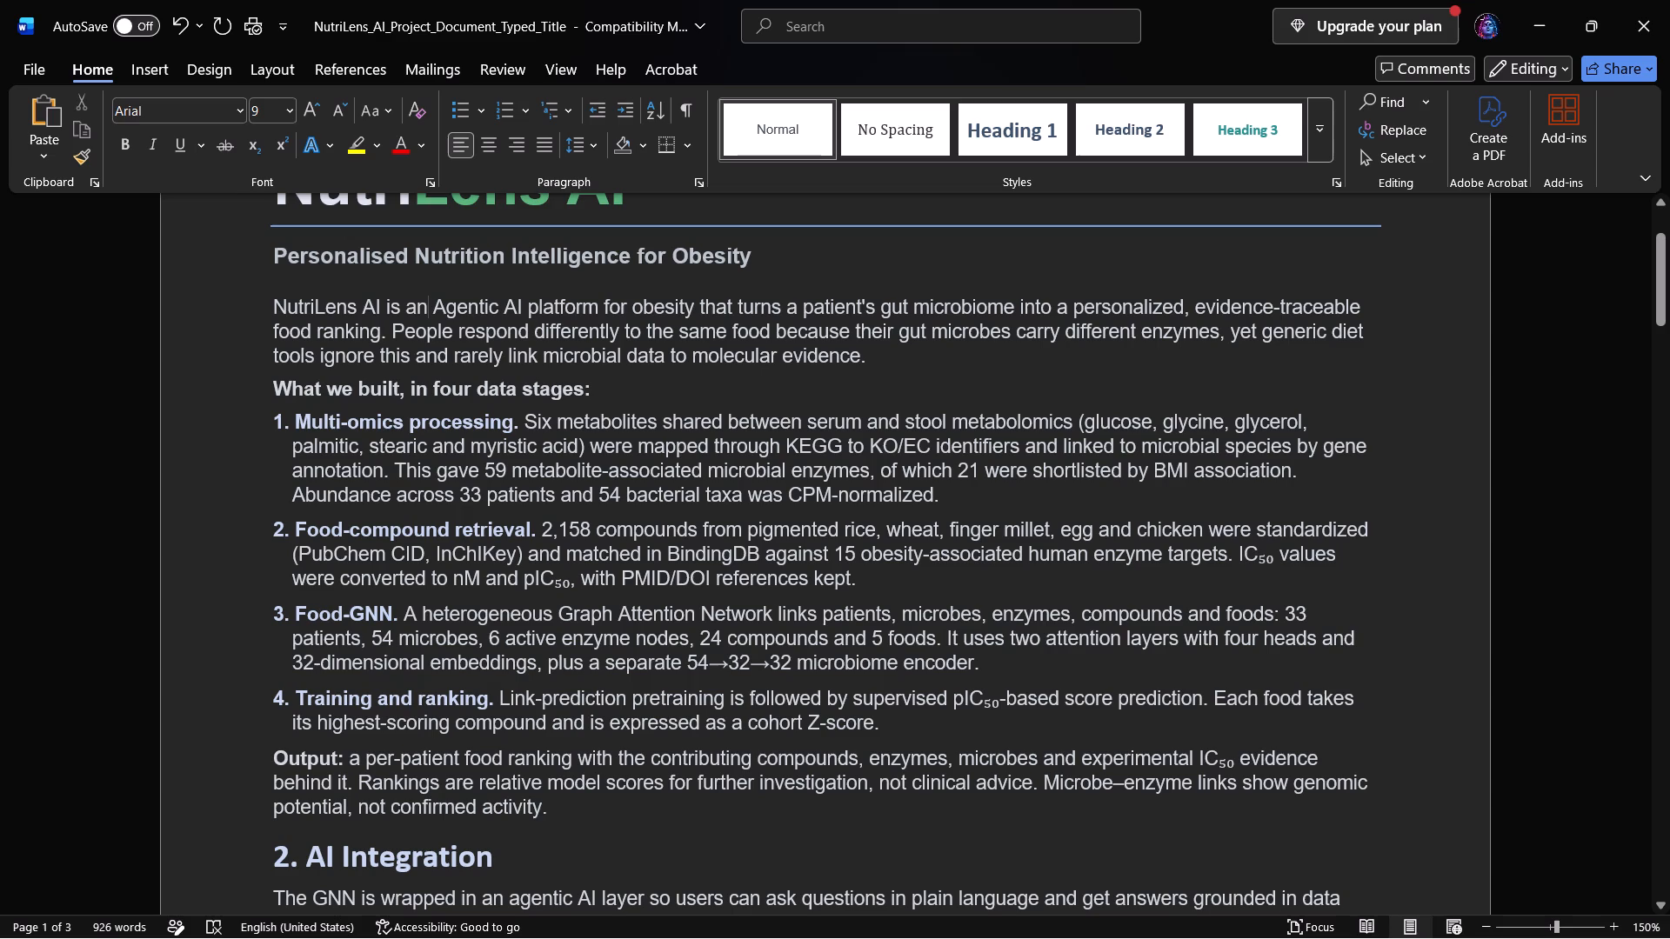
click(873, 356)
key(Up)
key(Up)
key(Left)
key(Left)
key(Left)
key(Left)
key(Left)
key(Left)
key(Left)
key(Left)
key(Left)
key(Left)
key(Left)
key(Left)
key(Left)
key(Left)
key(Left)
key(Left)
key(Left)
key(Left)
key(Left)
key(Left)
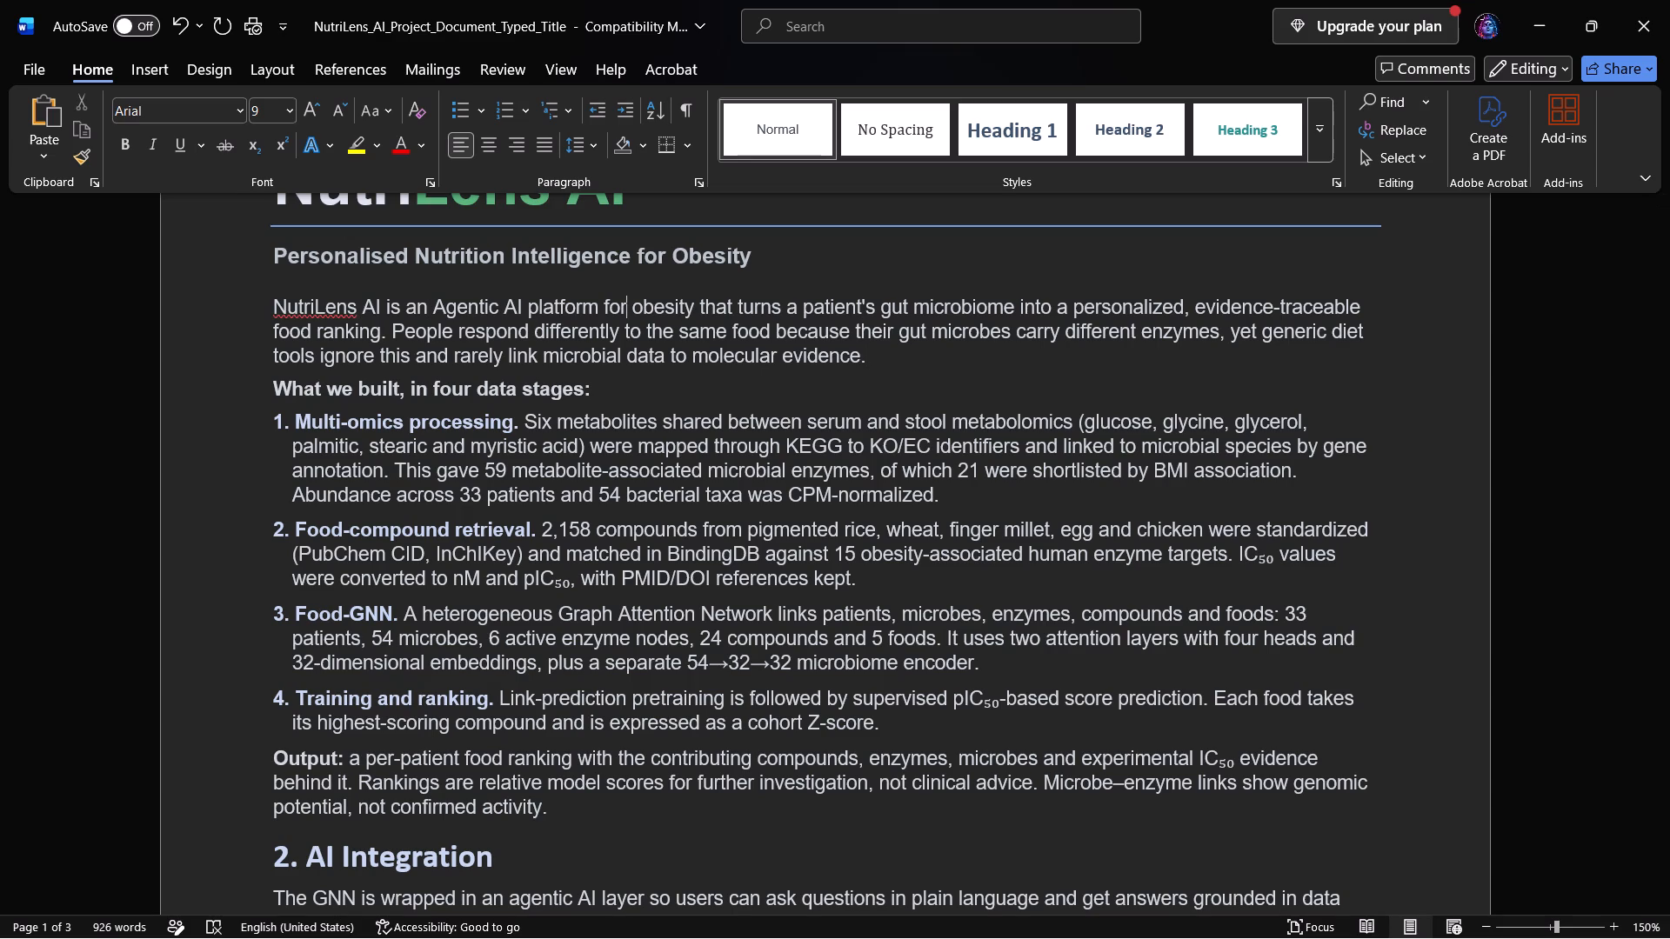
key(Right)
key(Right)
key(Right)
key(Right)
key(Right)
key(Right)
key(Right)
key(Right)
key(BackSpace)
key(BackSpace)
key(BackSpace)
key(BackSpace)
key(BackSpace)
key(BackSpace)
key(BackSpace)
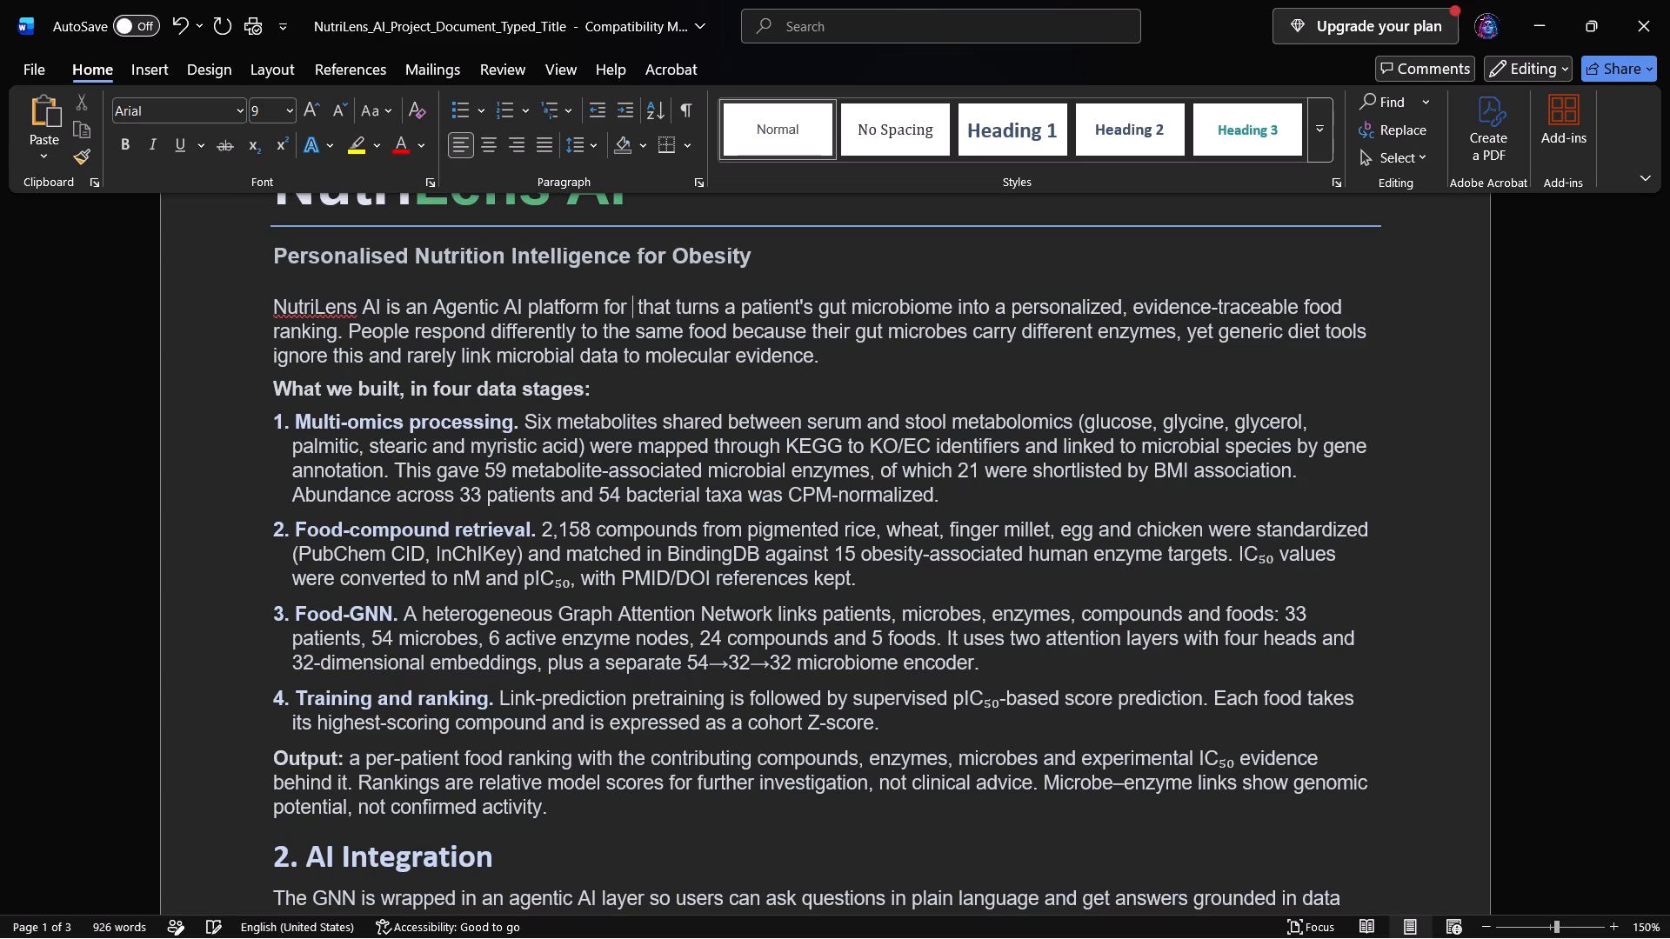
text(rec)
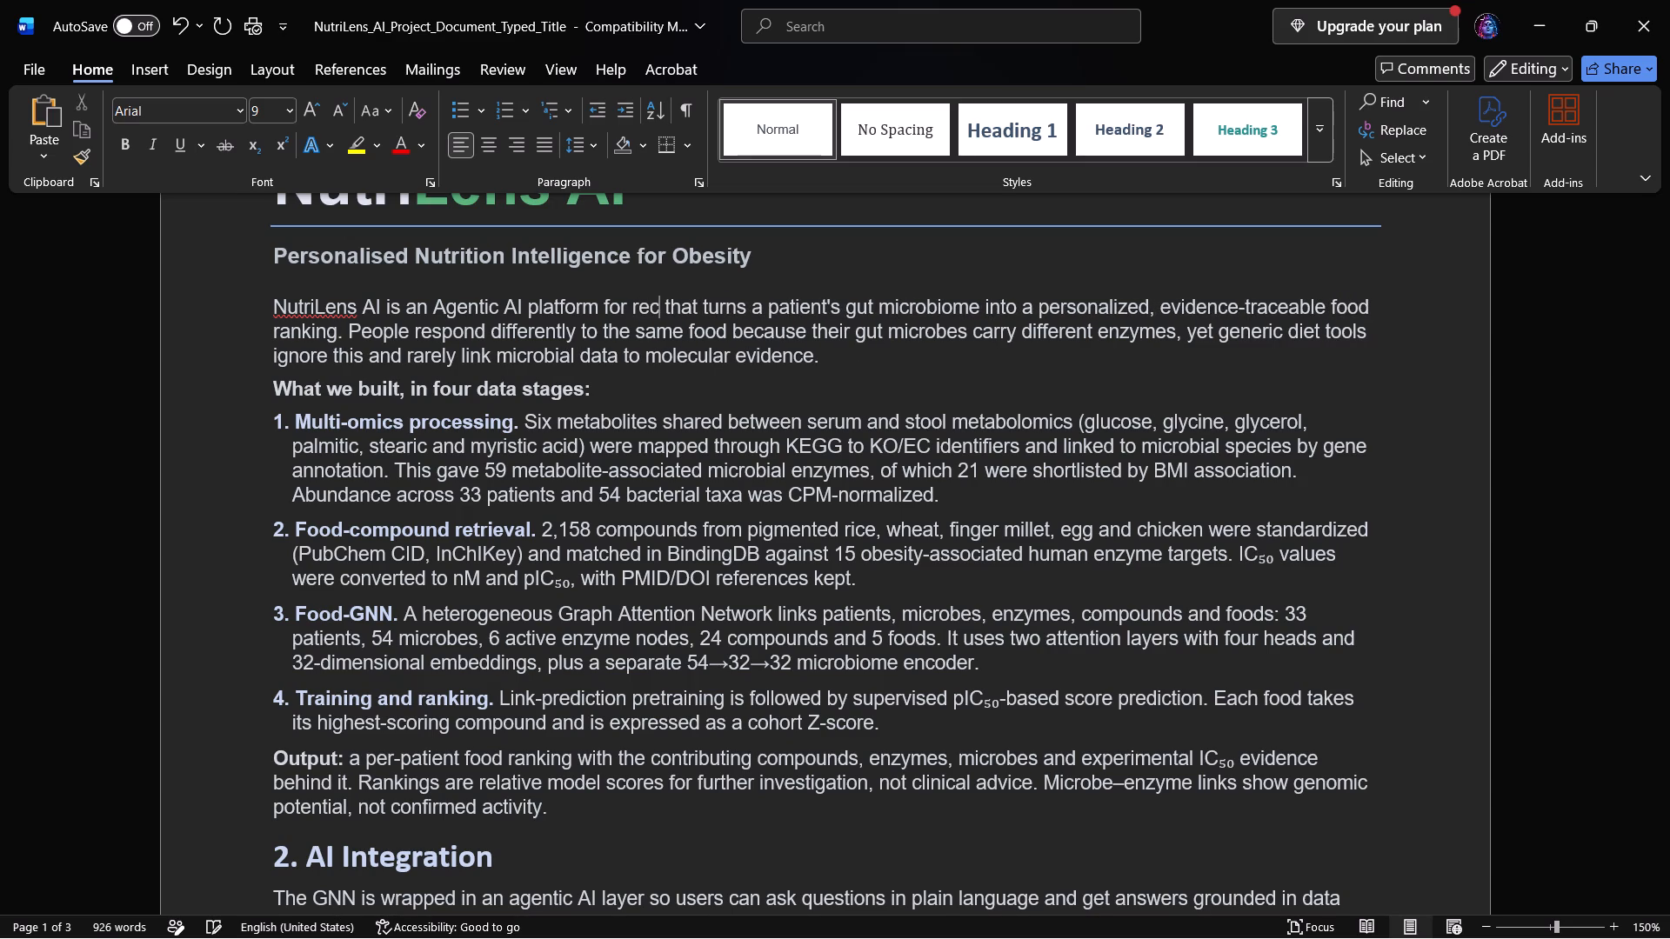
text(ommending)
key(space)
text(pr)
key(BackSpace)
text(ersonalized food)
key(space)
text(for obesity)
key(space)
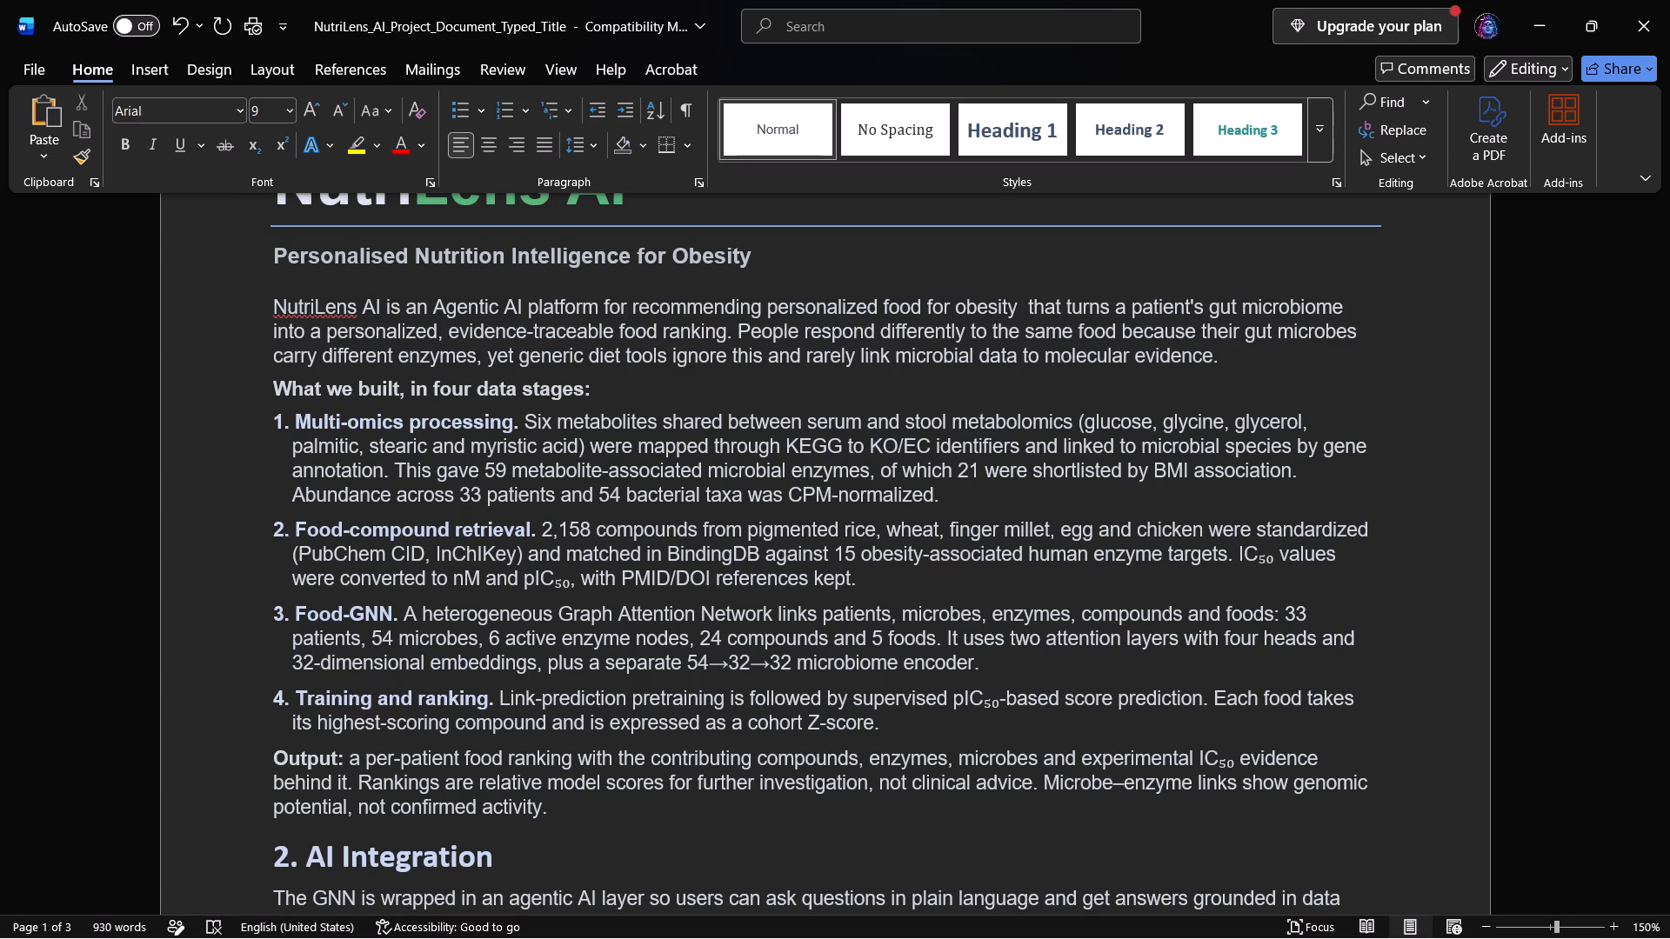
Delete the rest of the opening paragraph after "for obesity", from "that turns a patient's gut microbiome" through "to molecular evidence.".
key(shift+Down)
key(shift+Down)
key(BackSpace)
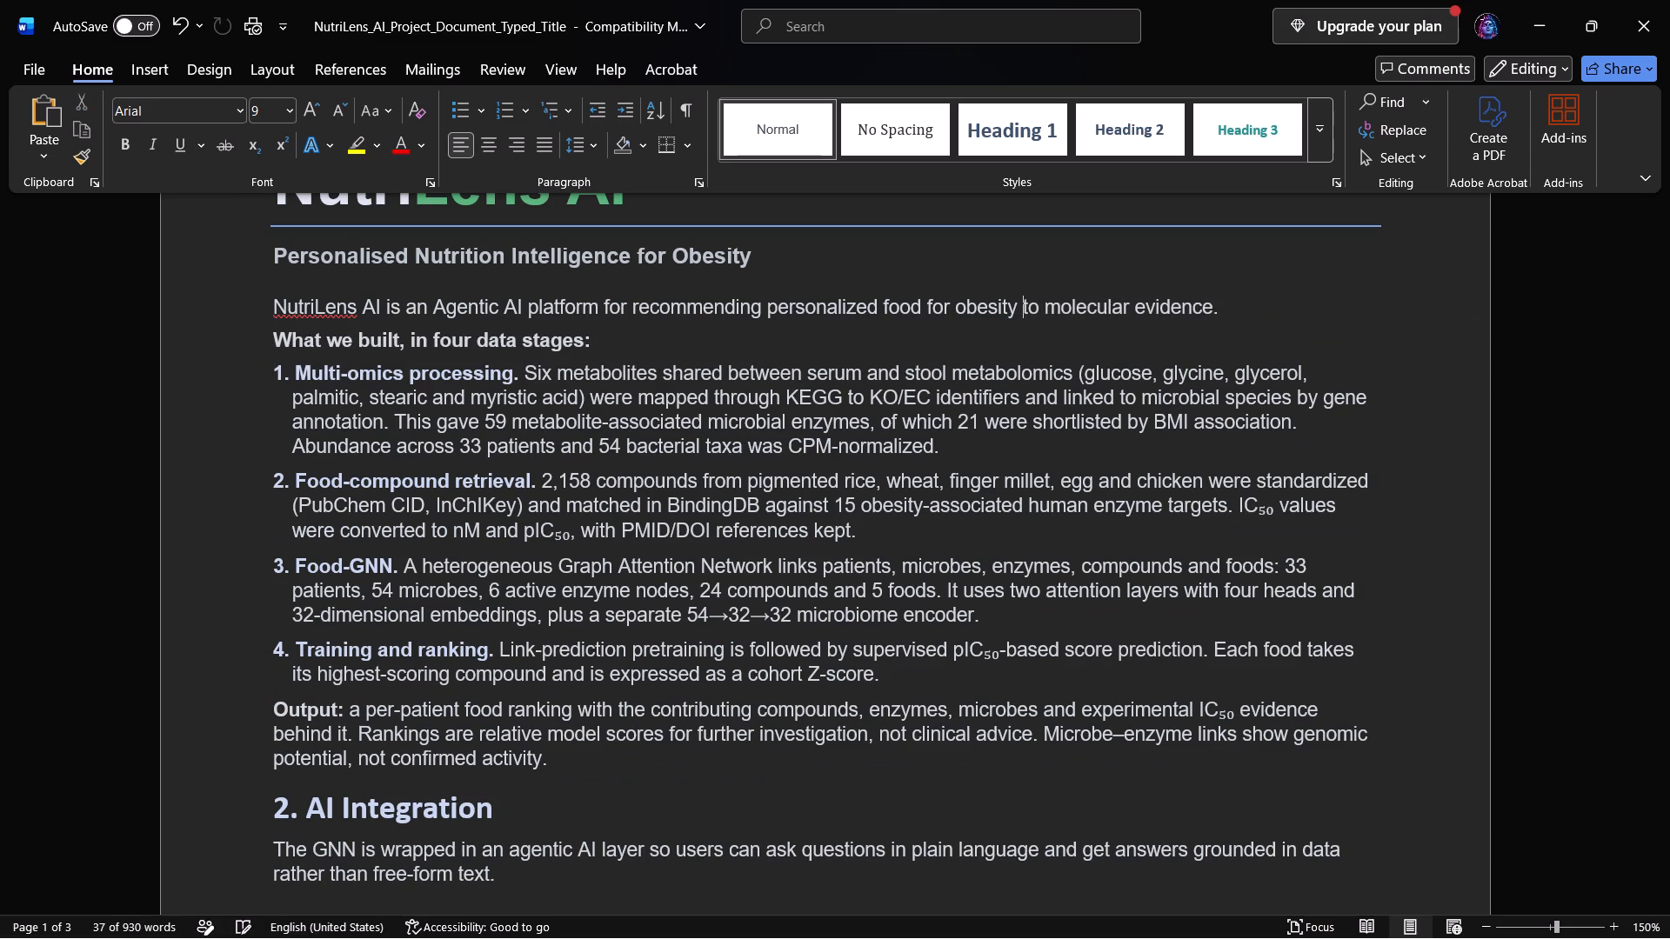
key(shift+Down)
key(shift+Left)
key(shift+Left)
key(shift+Left)
key(shift+Left)
key(shift+Left)
key(shift+Left)
key(shift+Left)
key(shift+Left)
key(shift+Left)
key(shift+Left)
key(shift+Left)
key(shift+Left)
key(shift+Left)
key(shift+Left)
key(shift+Left)
key(shift+Left)
key(shift+Left)
key(shift+Left)
key(shift+Left)
key(shift+Left)
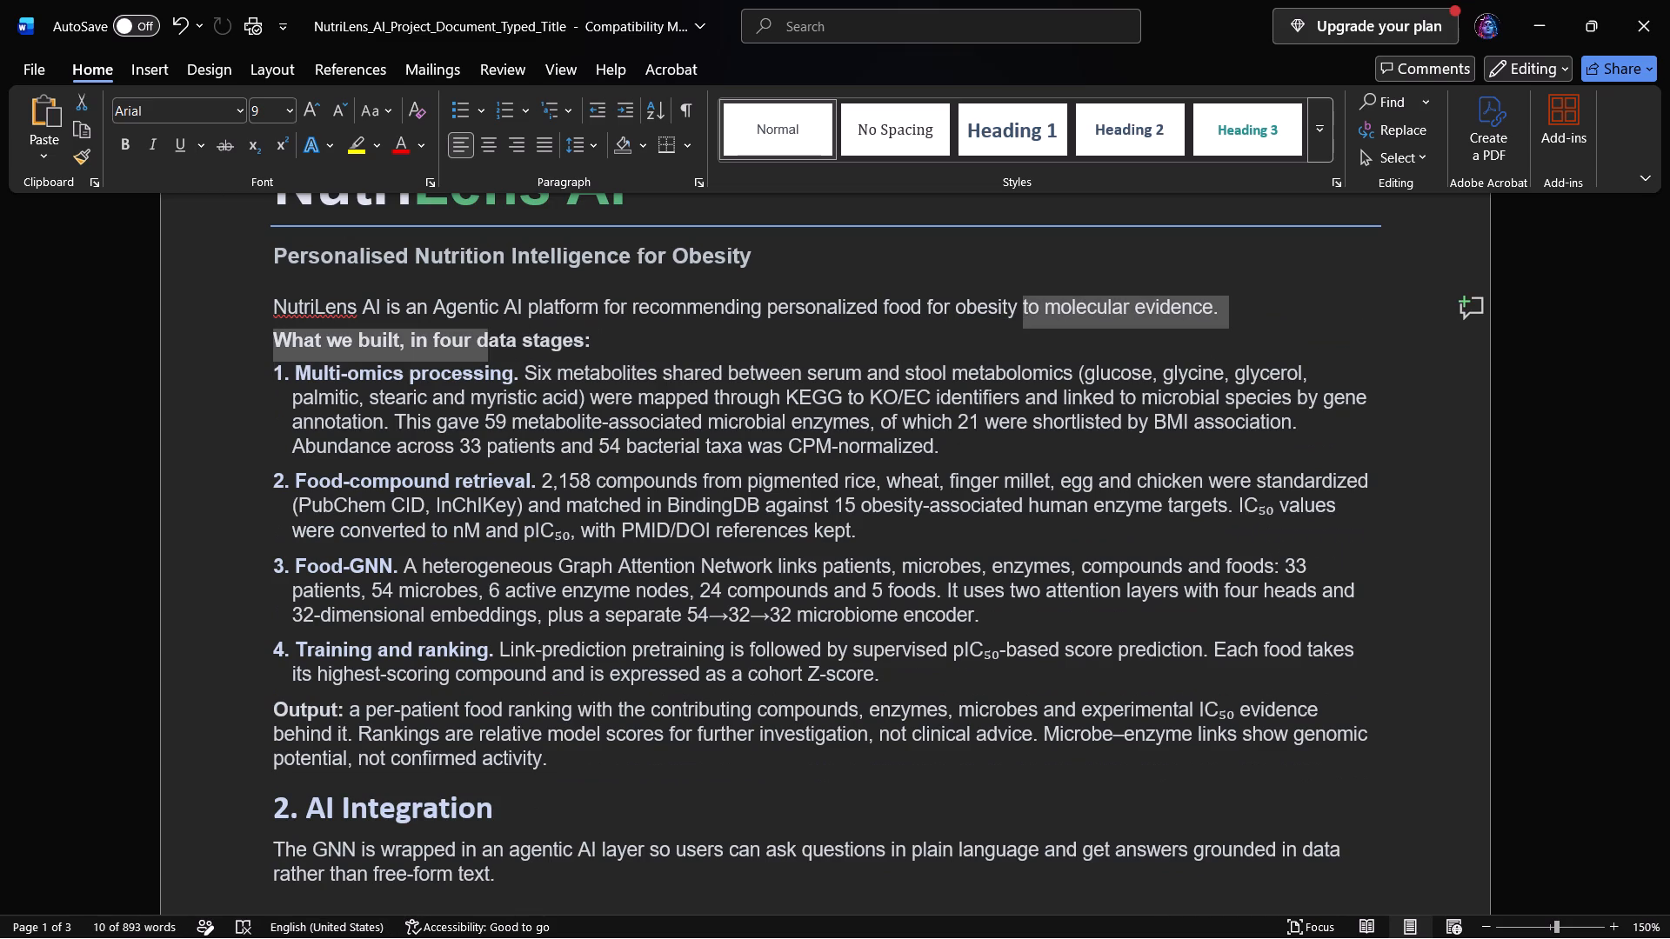
key(BackSpace)
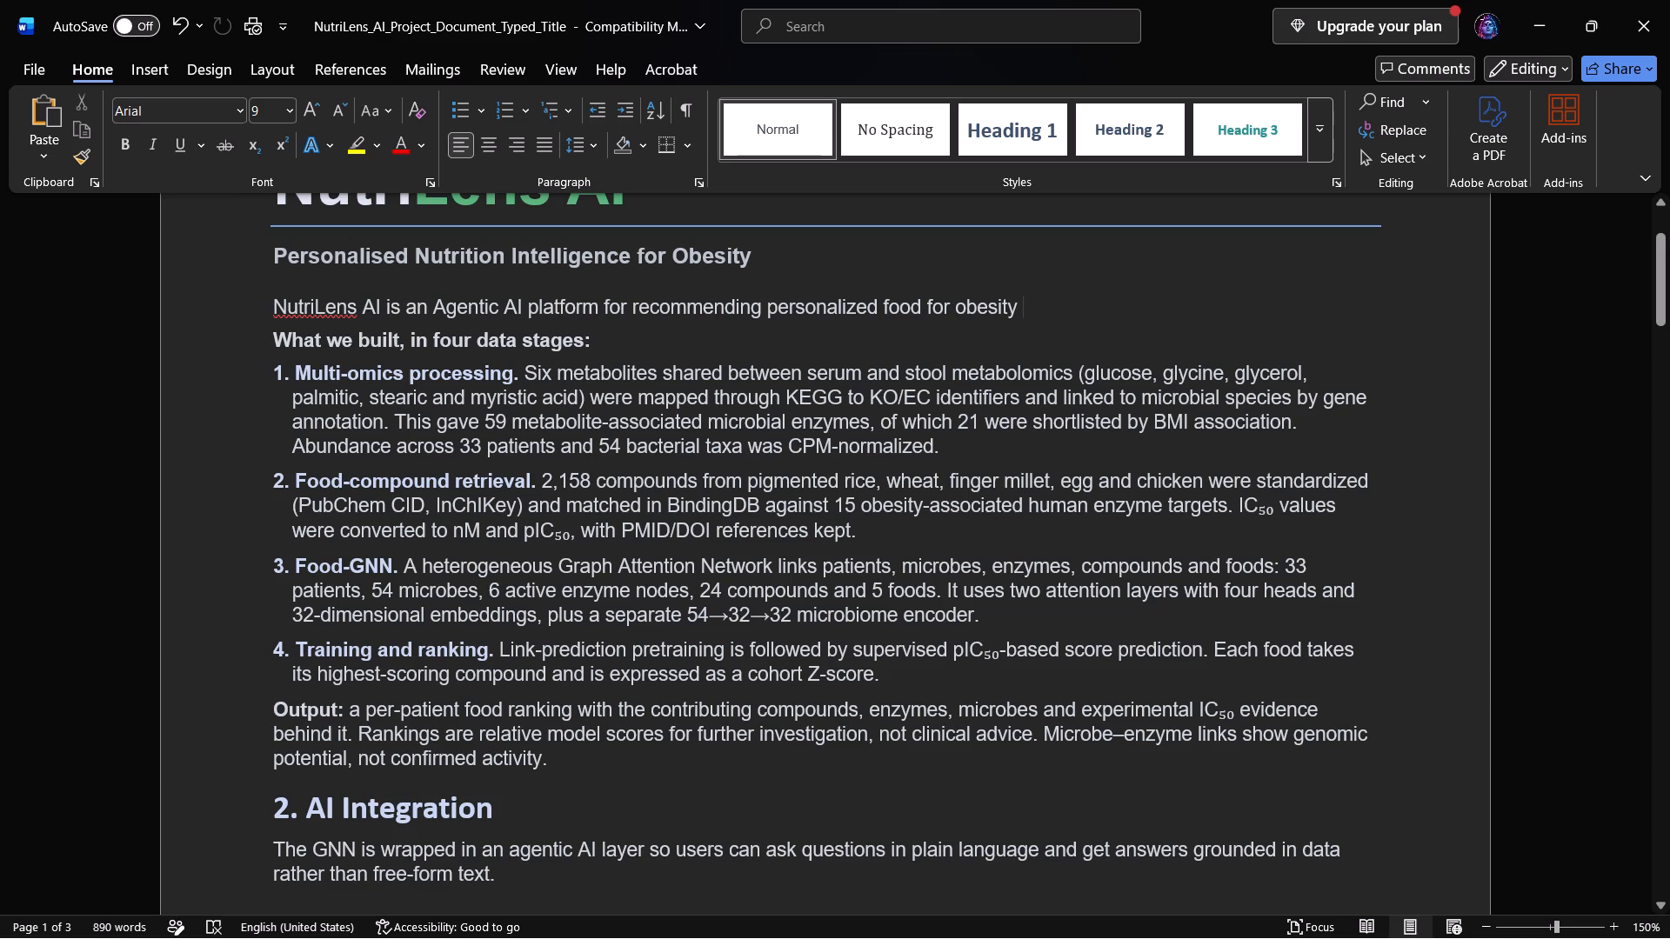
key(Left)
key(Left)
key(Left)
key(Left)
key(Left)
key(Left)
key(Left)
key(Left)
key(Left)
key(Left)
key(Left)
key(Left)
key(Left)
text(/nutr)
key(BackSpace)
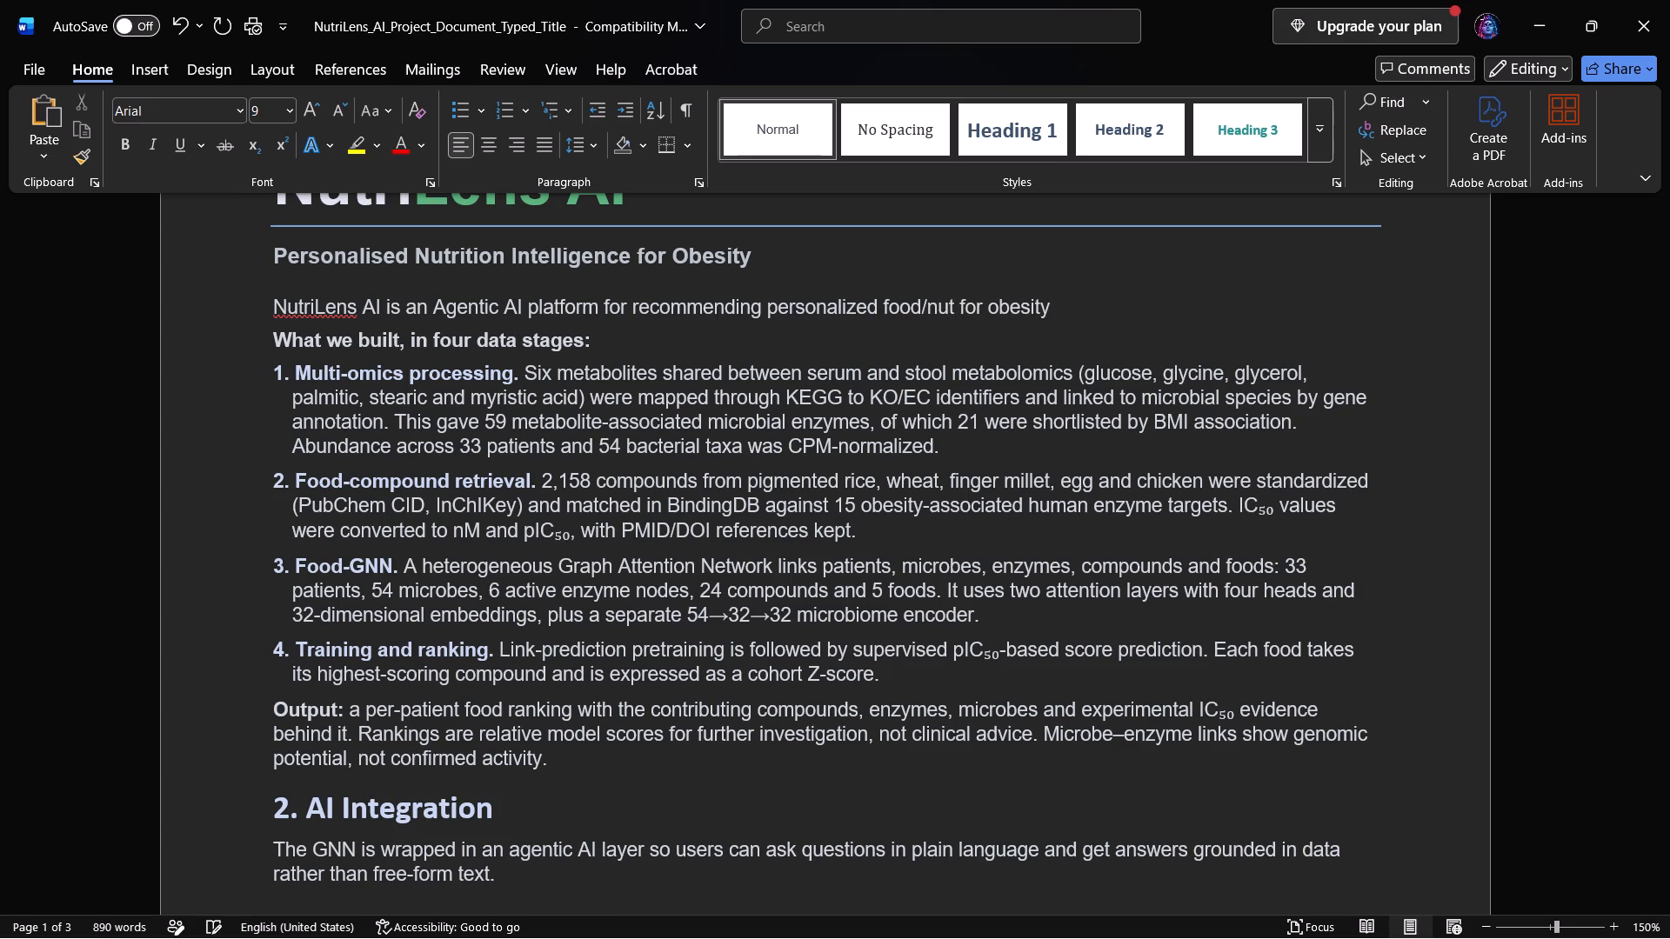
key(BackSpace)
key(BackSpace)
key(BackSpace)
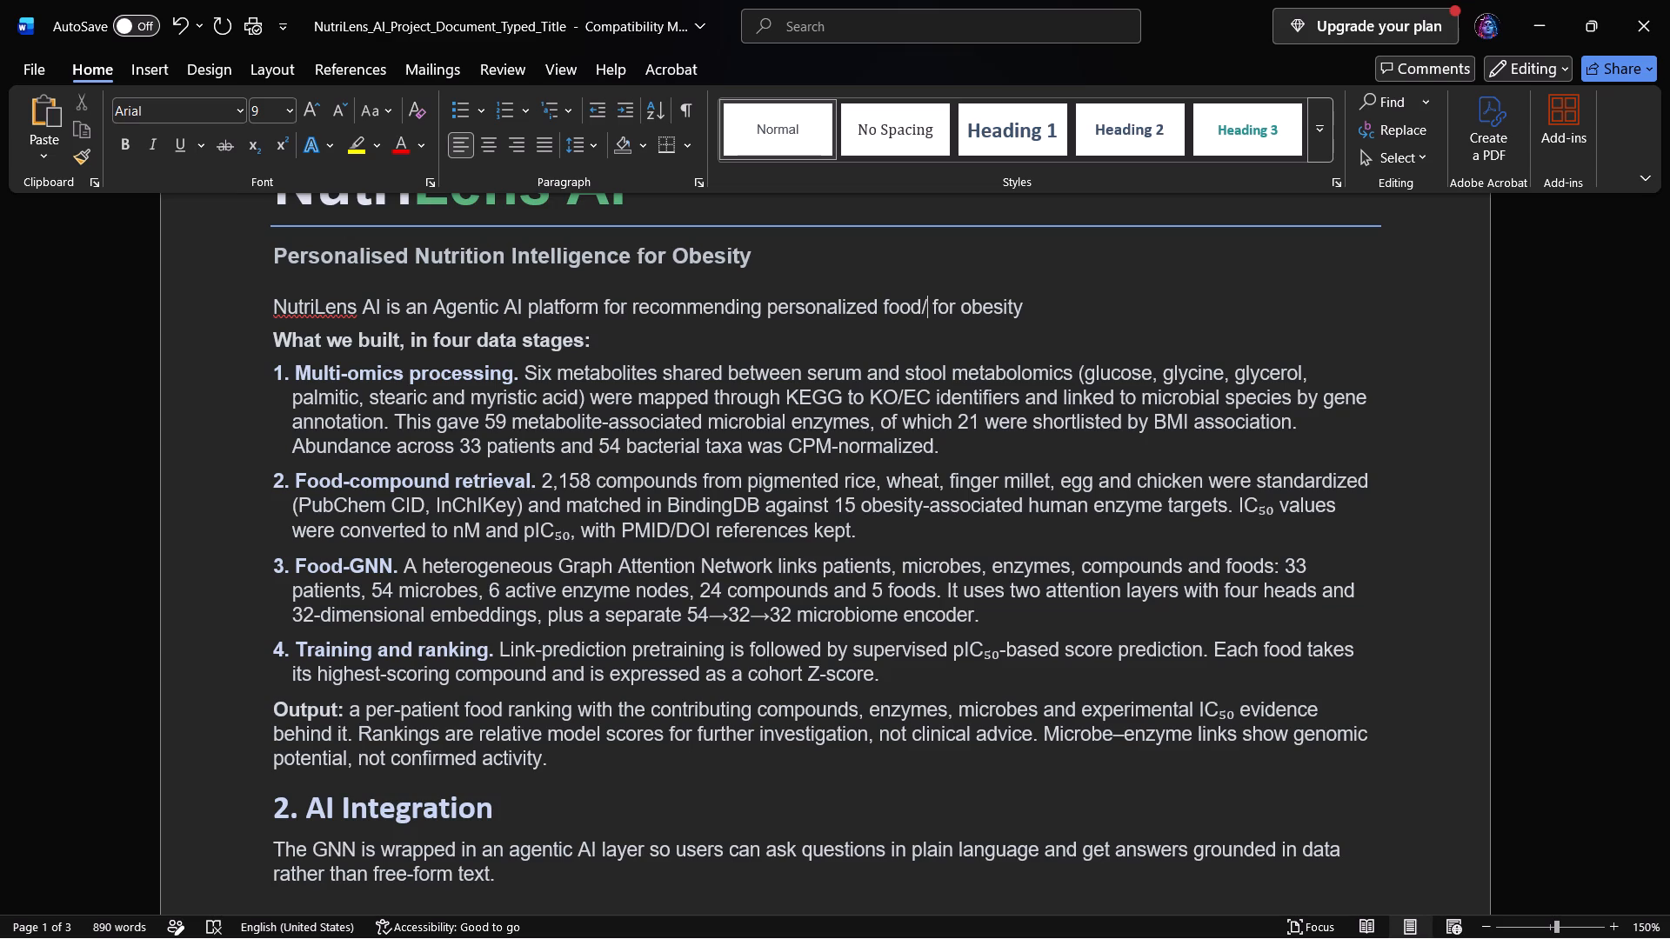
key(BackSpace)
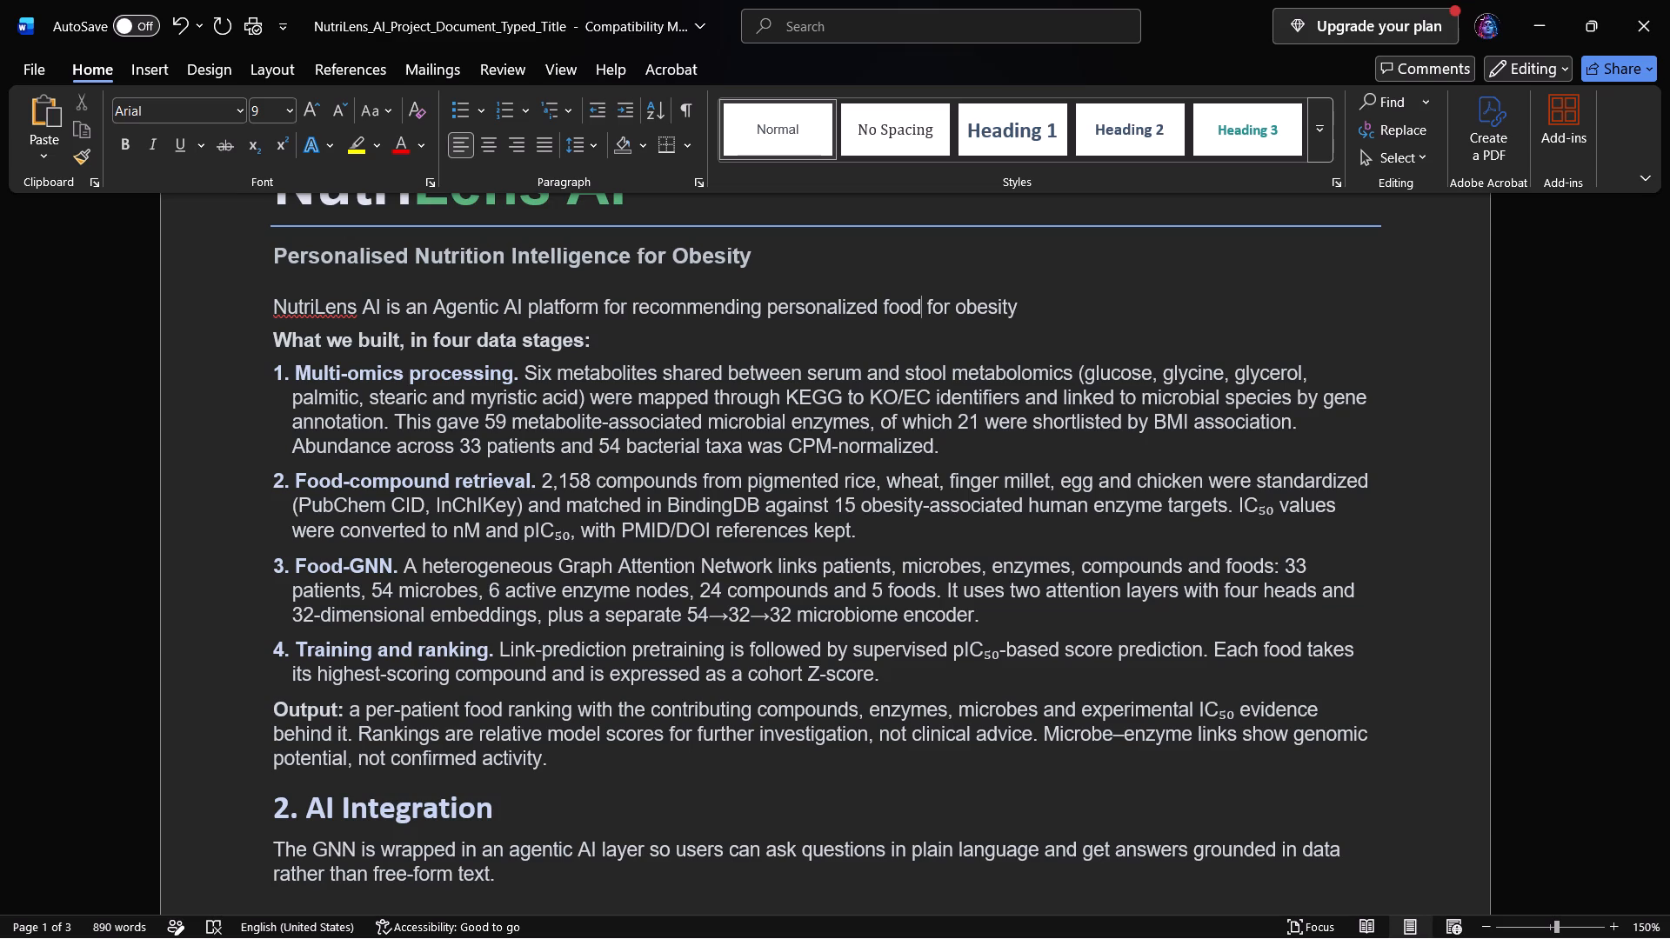
End the opening NutriLens AI sentence with a period after "for obesity".
key(Right)
key(Right)
key(Right)
key(Right)
key(Right)
key(Right)
key(Right)
key(Right)
key(Right)
key(Right)
key(Right)
key(Right)
key(period)
key(Down)
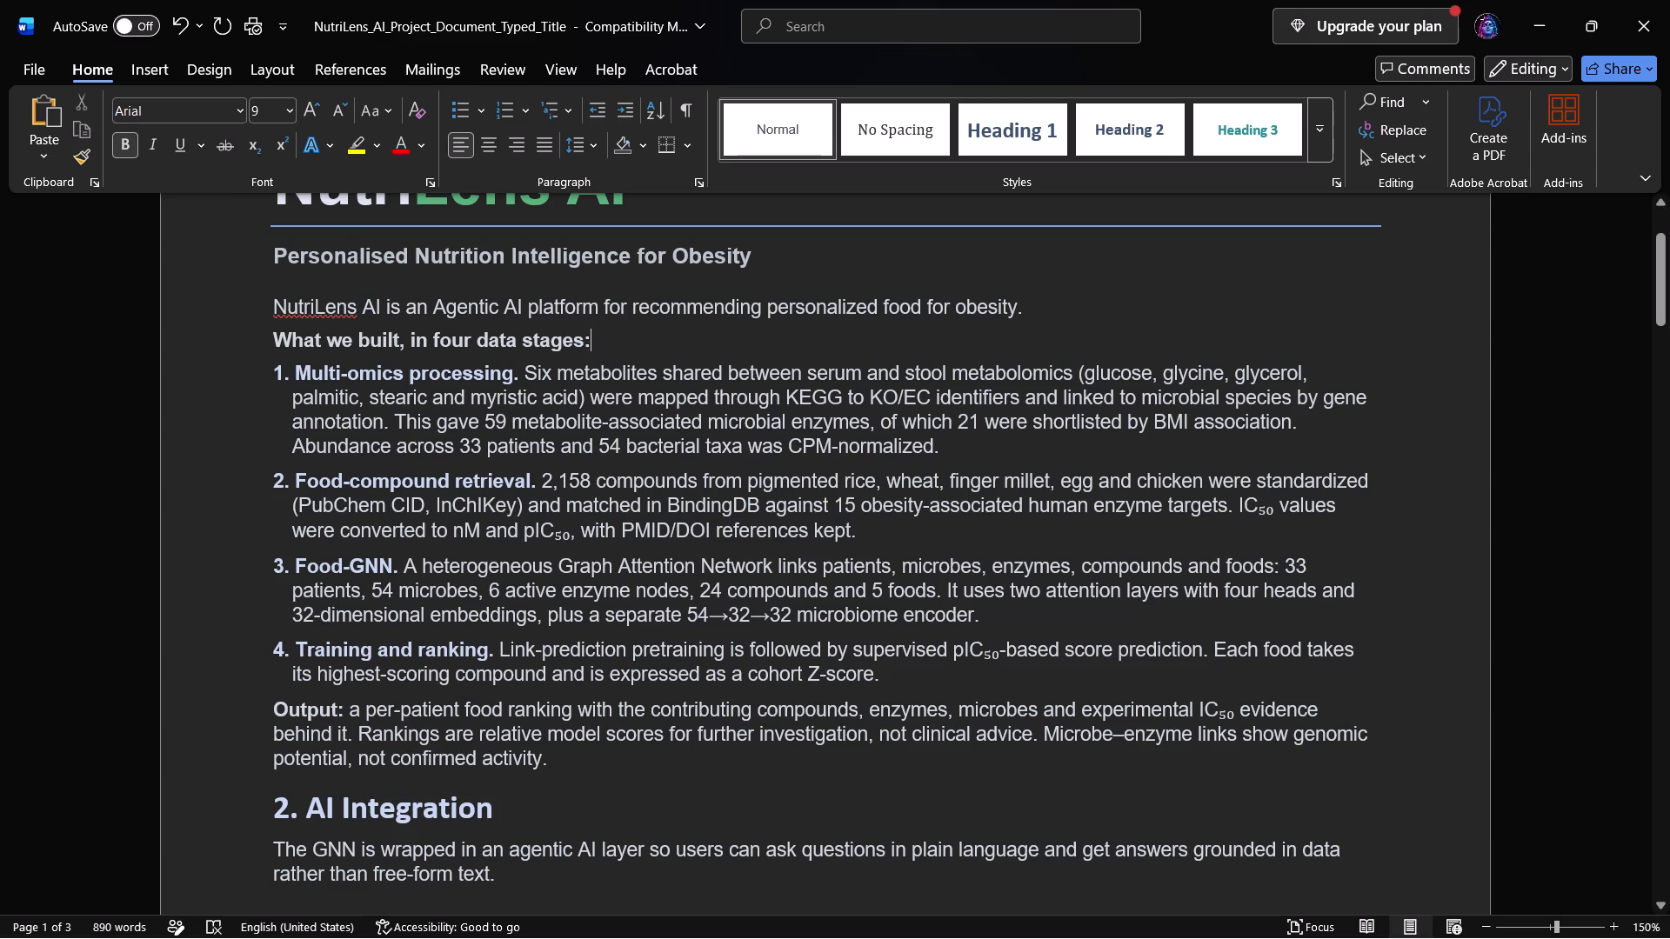
Extend the opening sentence with "based on Gut Analysis" after "for obesity", before the period.
click(1019, 310)
key(space)
text(by)
key(BackSpace)
key(BackSpace)
text(based on Gut Analysis)
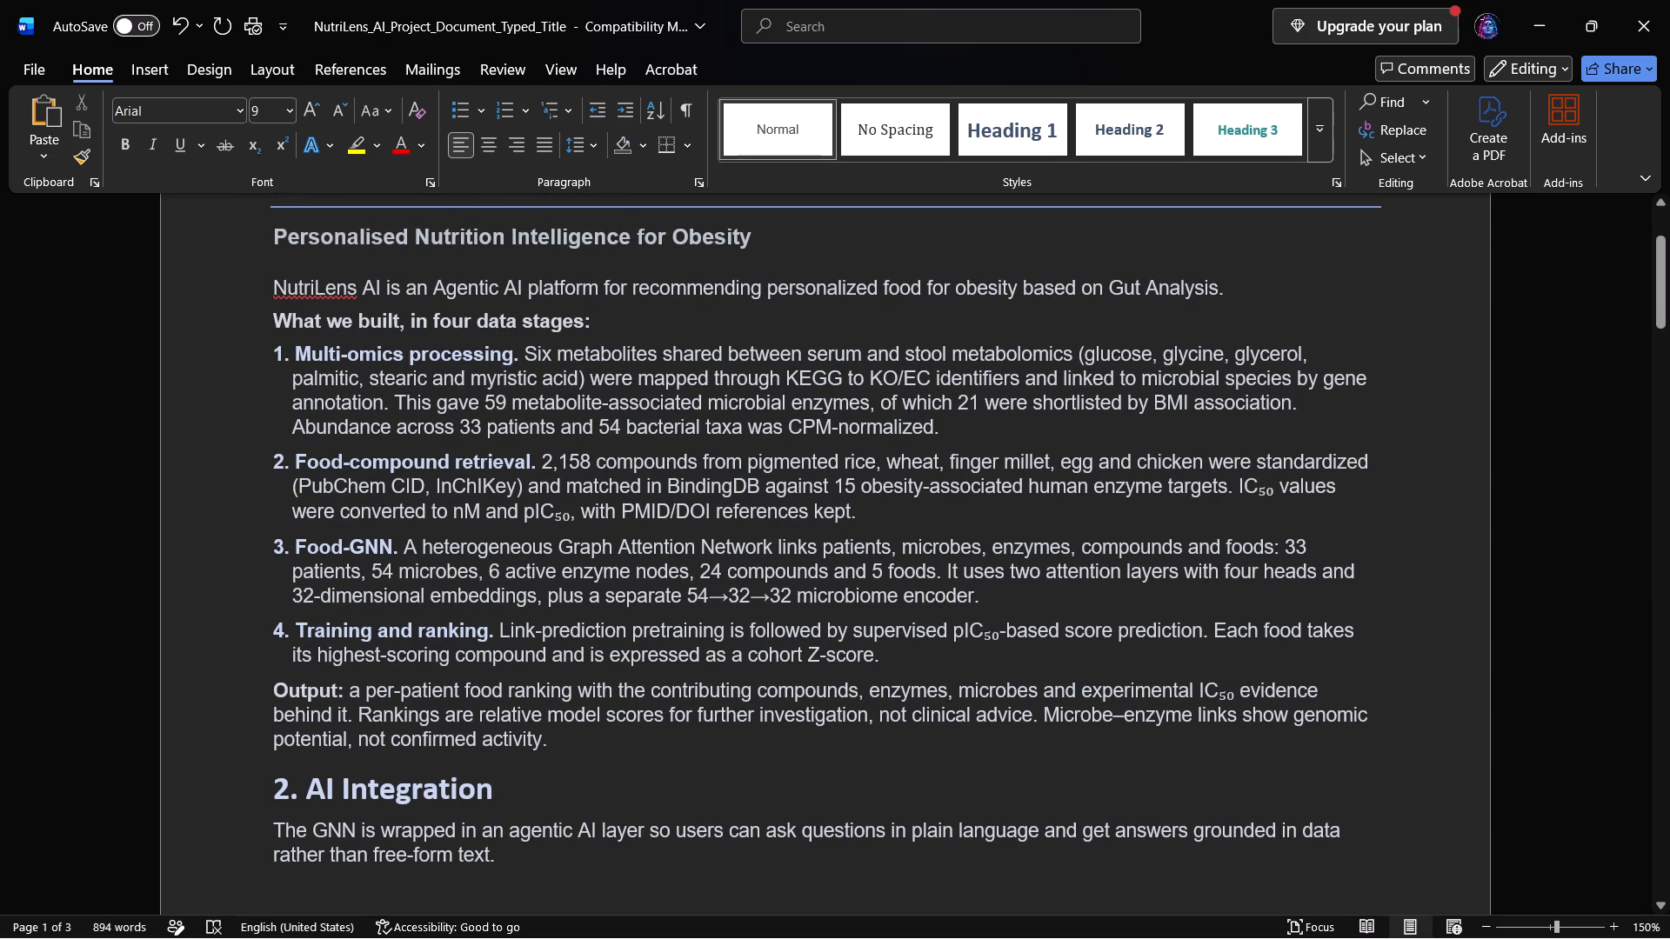
click(1246, 301)
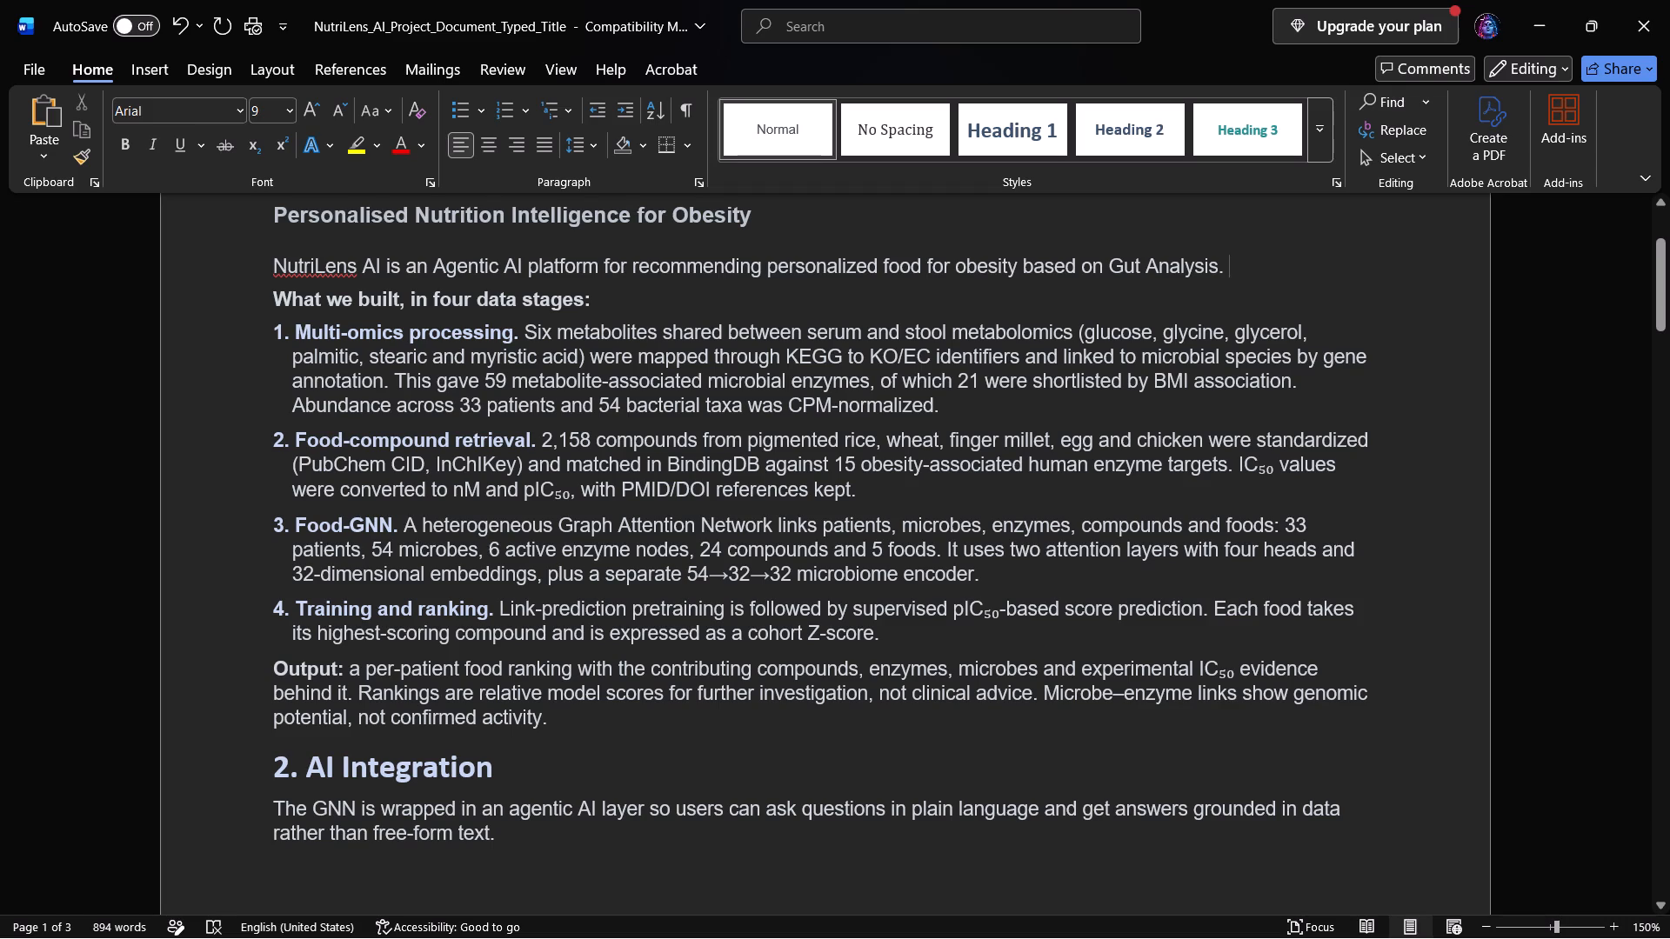
Insert a blank line below the "Personalised Nutrition Intelligence for Obesity" subtitle.
click(821, 223)
key(Return)
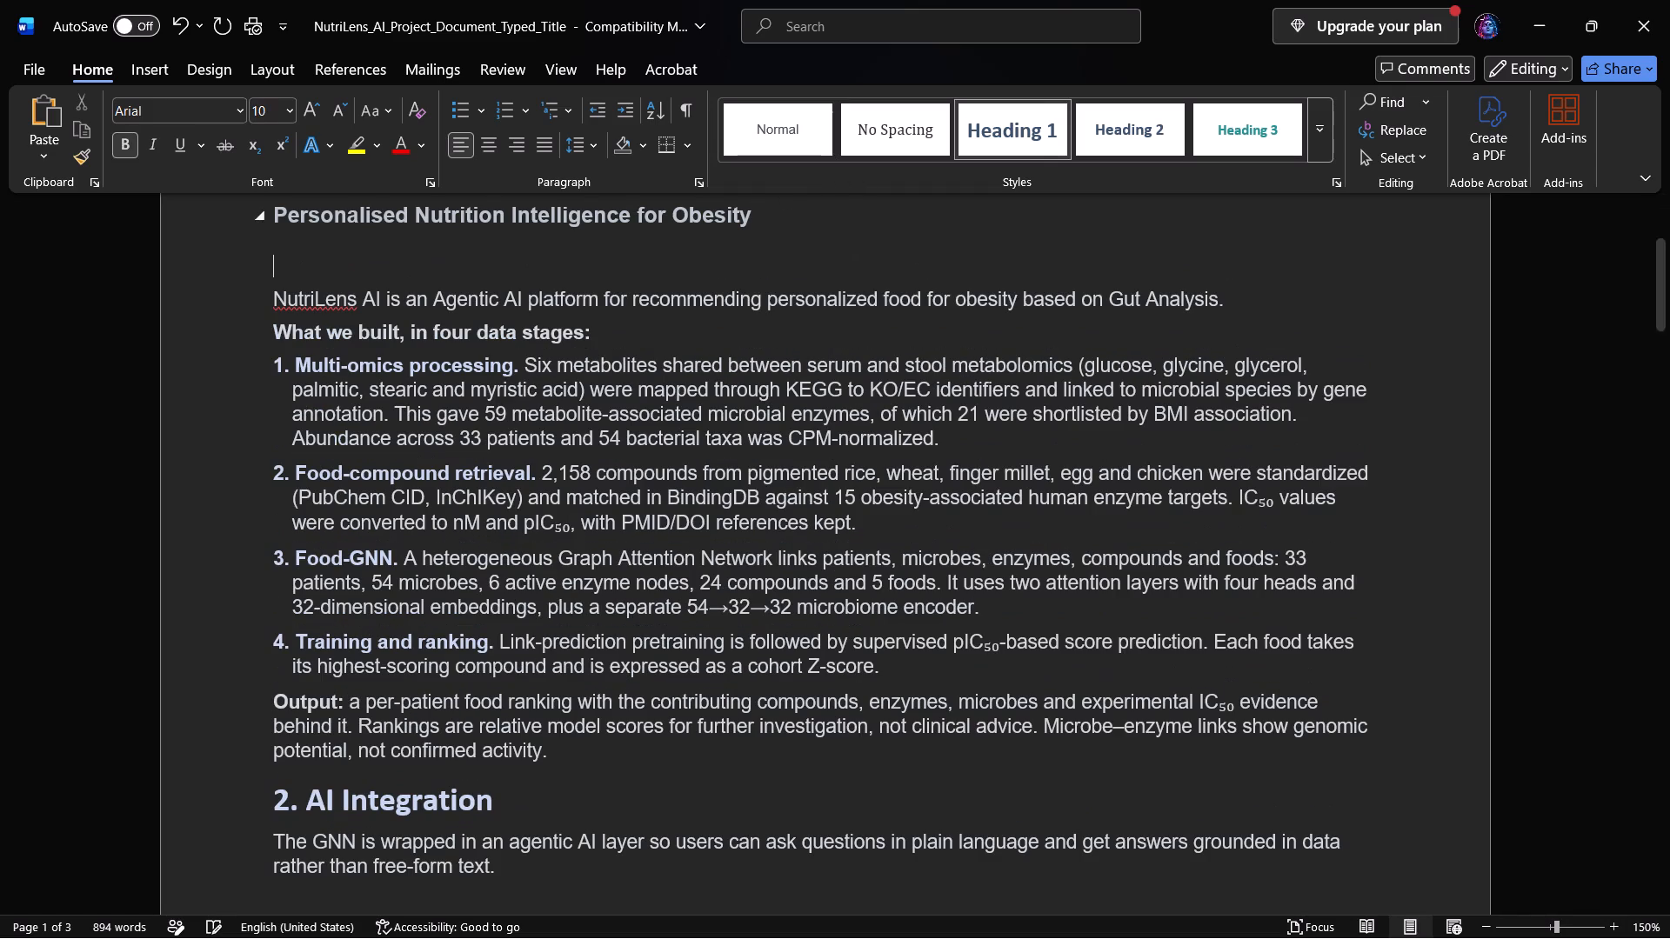
Add the label "Objective/Aim:" in front of the opening NutriLens AI sentence, separated from it by spaces.
key(Down)
key(space)
key(space)
key(Left)
key(Left)
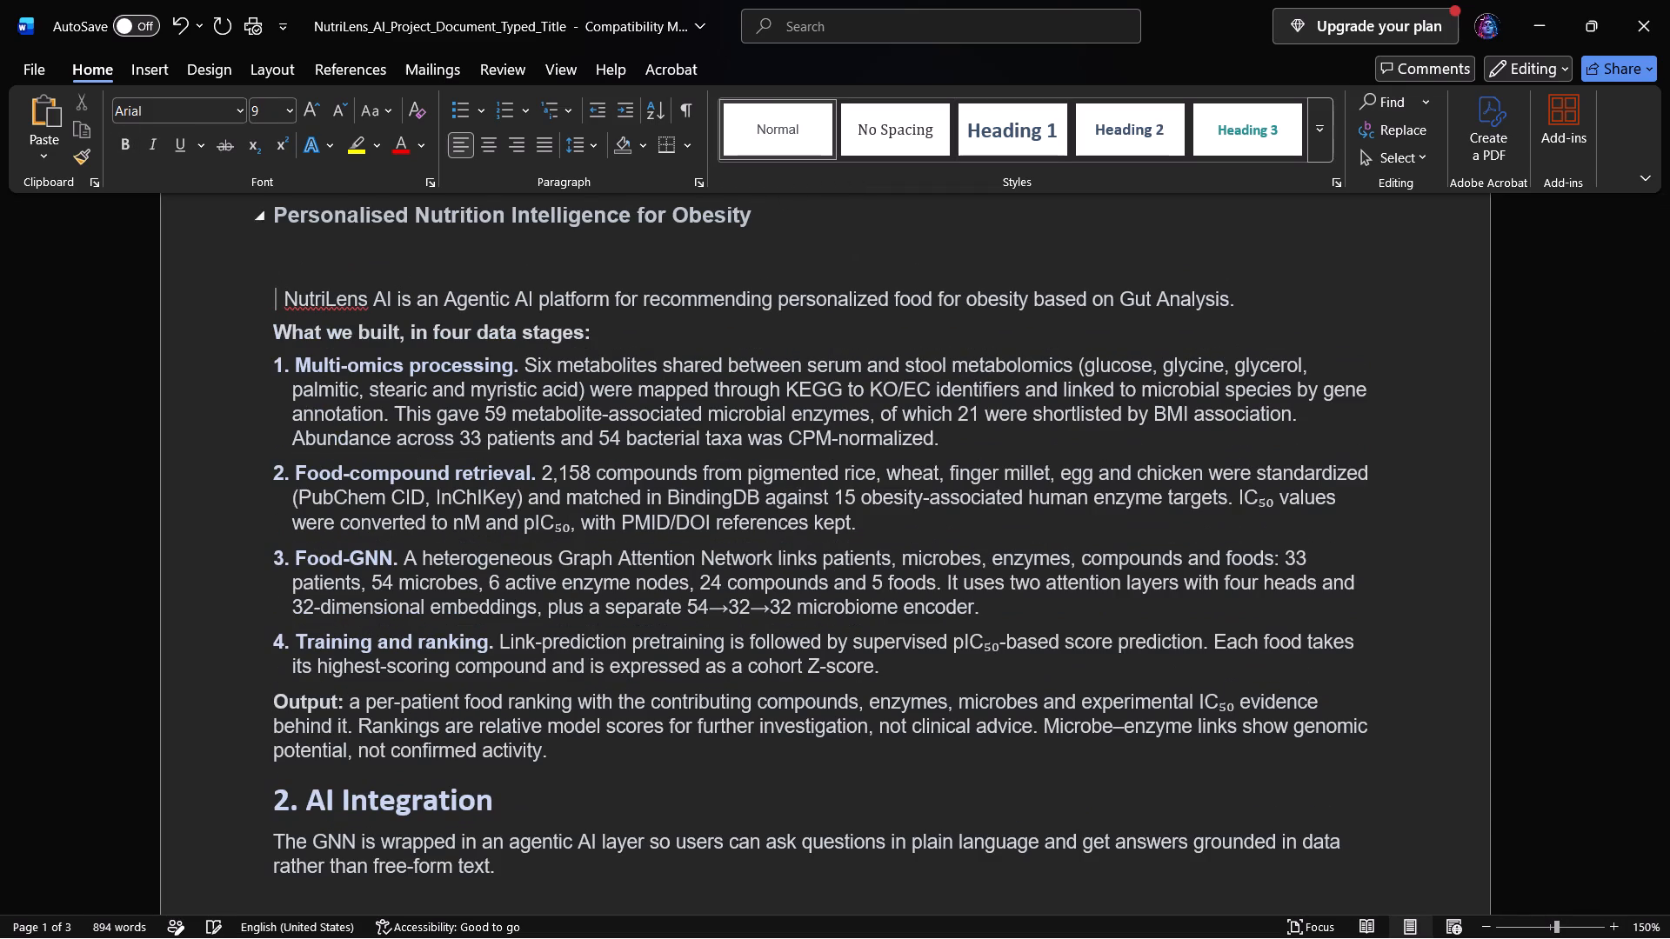
text(Object)
text(ive/)
text(Aim)
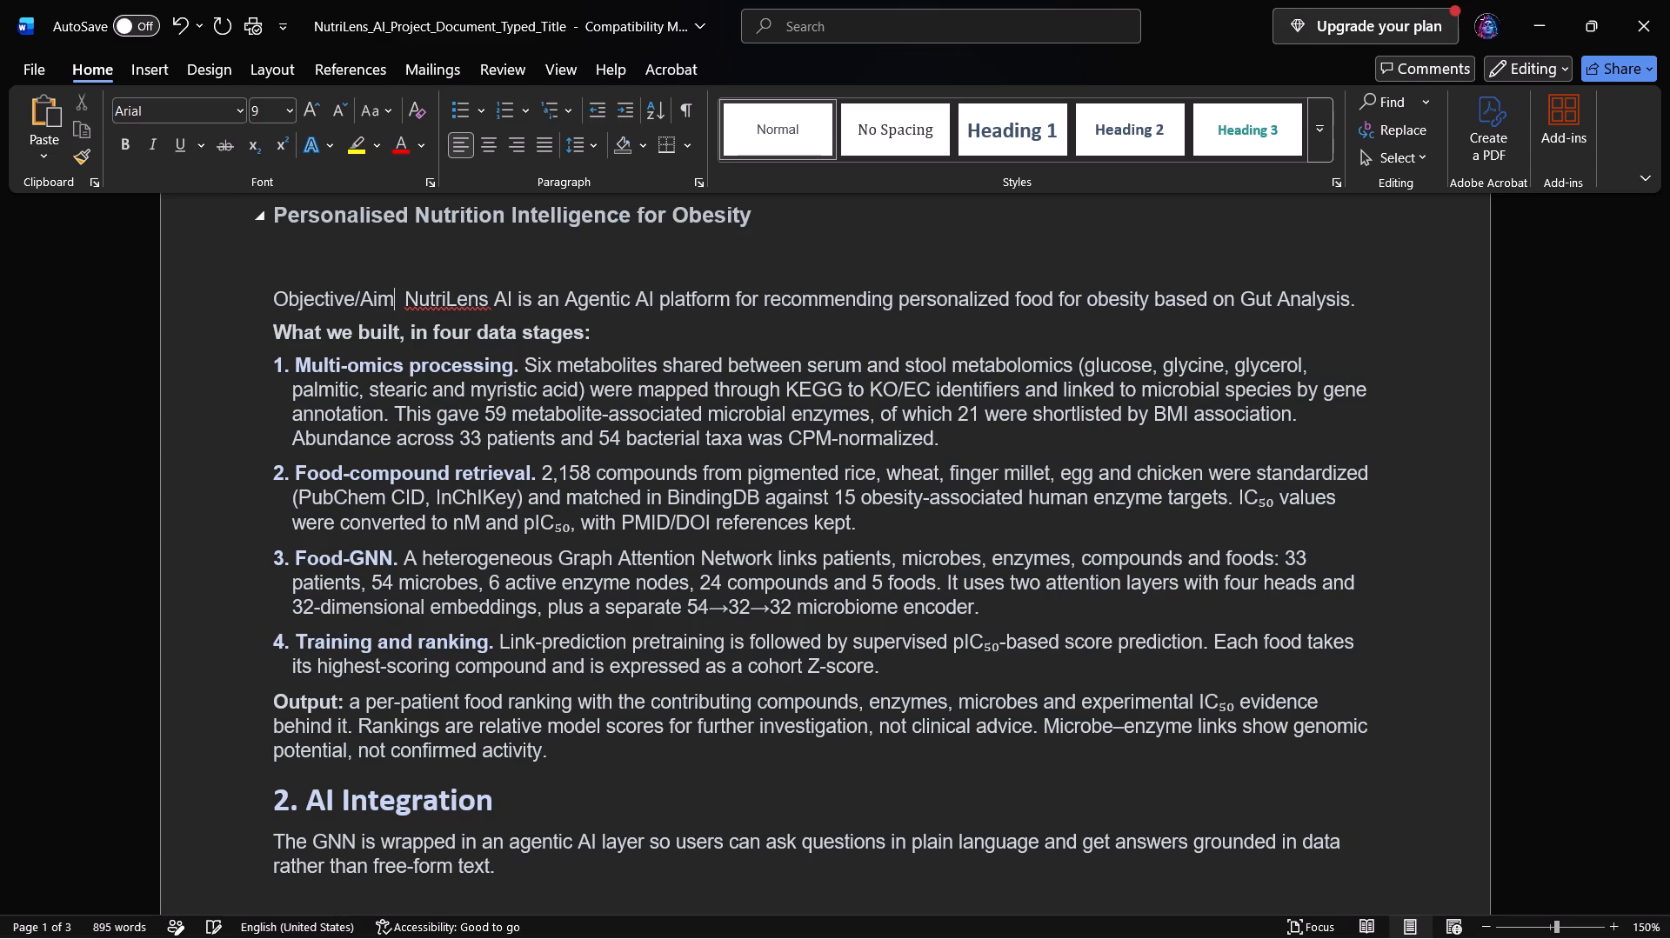
text(:)
key(space)
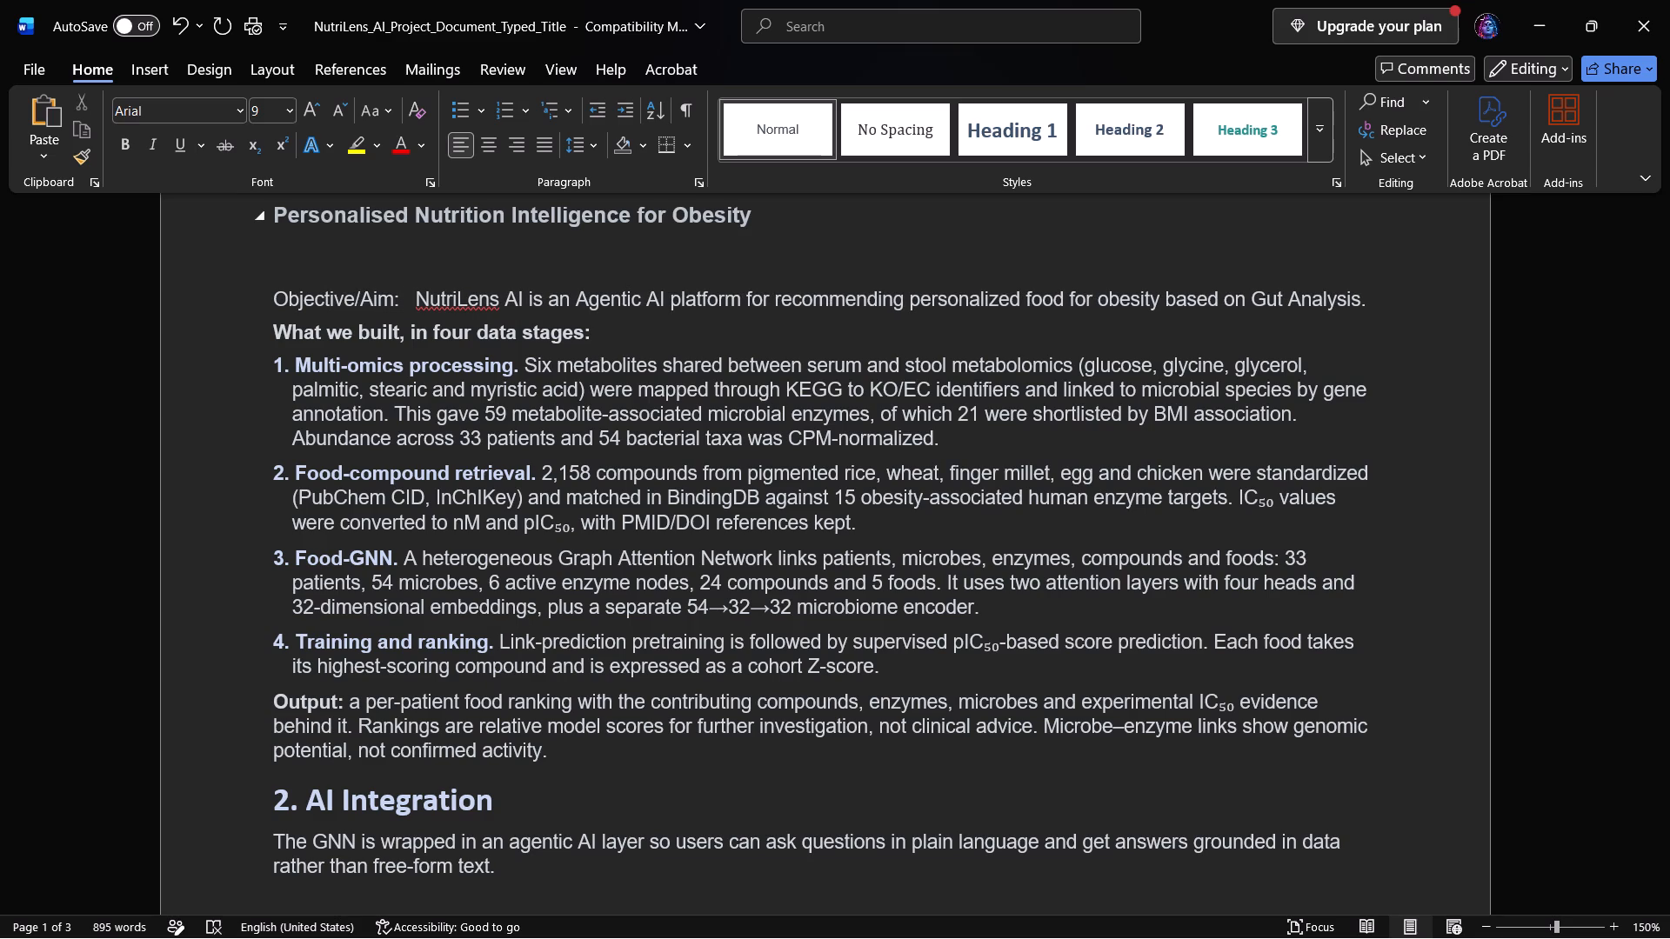
key(Left)
key(Left)
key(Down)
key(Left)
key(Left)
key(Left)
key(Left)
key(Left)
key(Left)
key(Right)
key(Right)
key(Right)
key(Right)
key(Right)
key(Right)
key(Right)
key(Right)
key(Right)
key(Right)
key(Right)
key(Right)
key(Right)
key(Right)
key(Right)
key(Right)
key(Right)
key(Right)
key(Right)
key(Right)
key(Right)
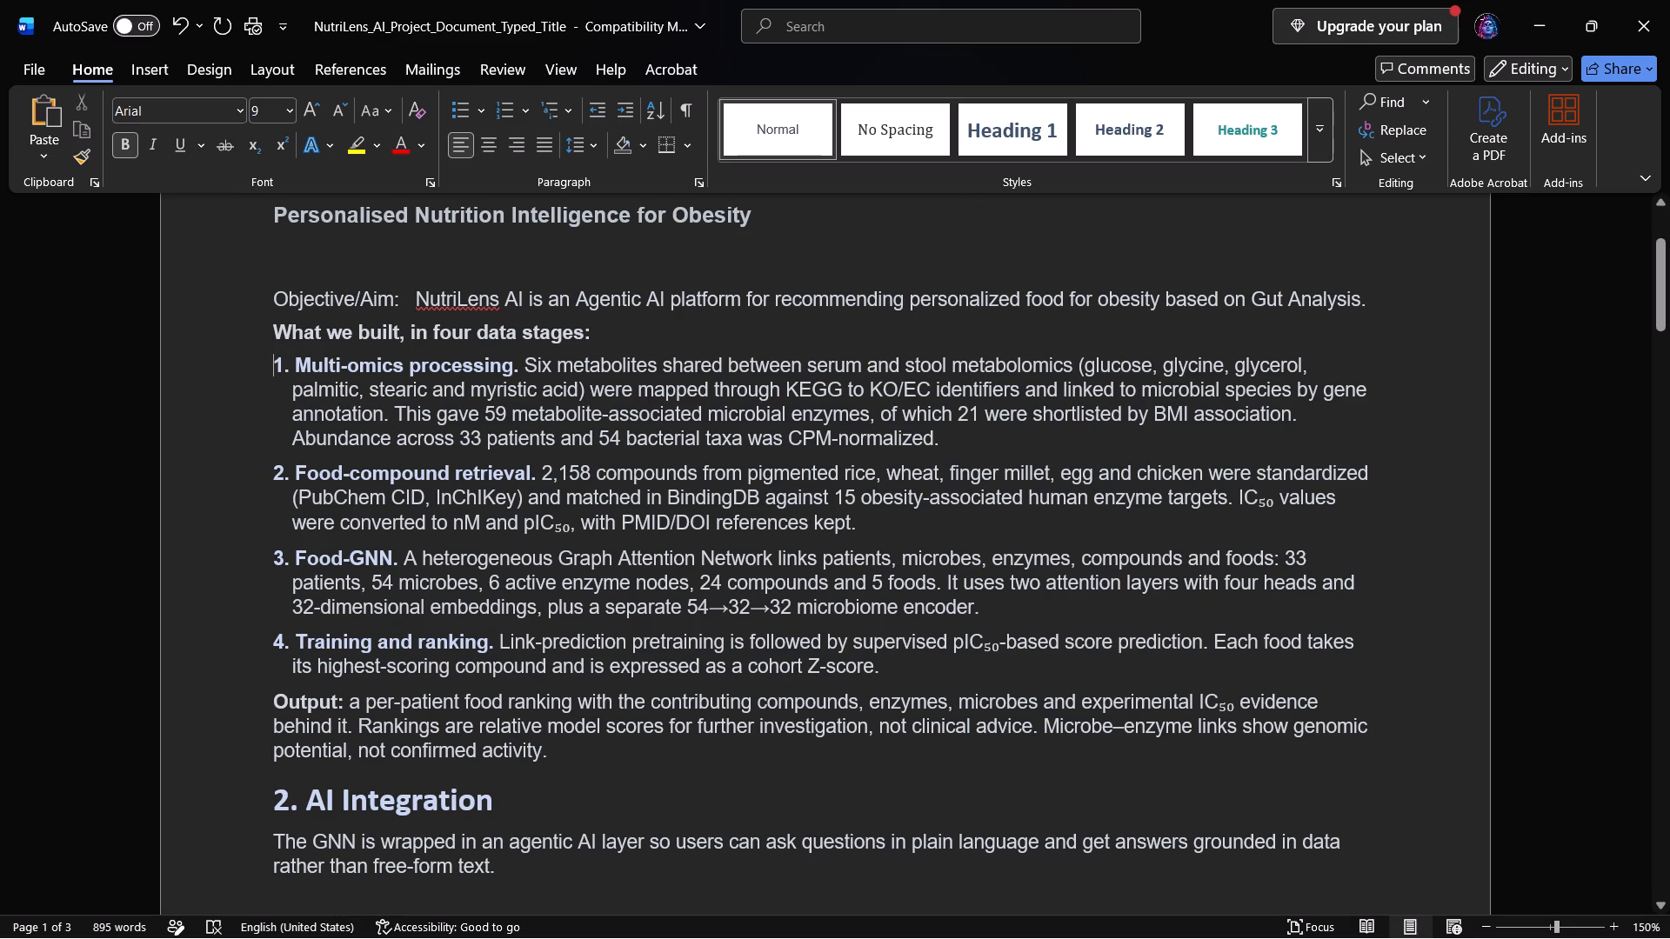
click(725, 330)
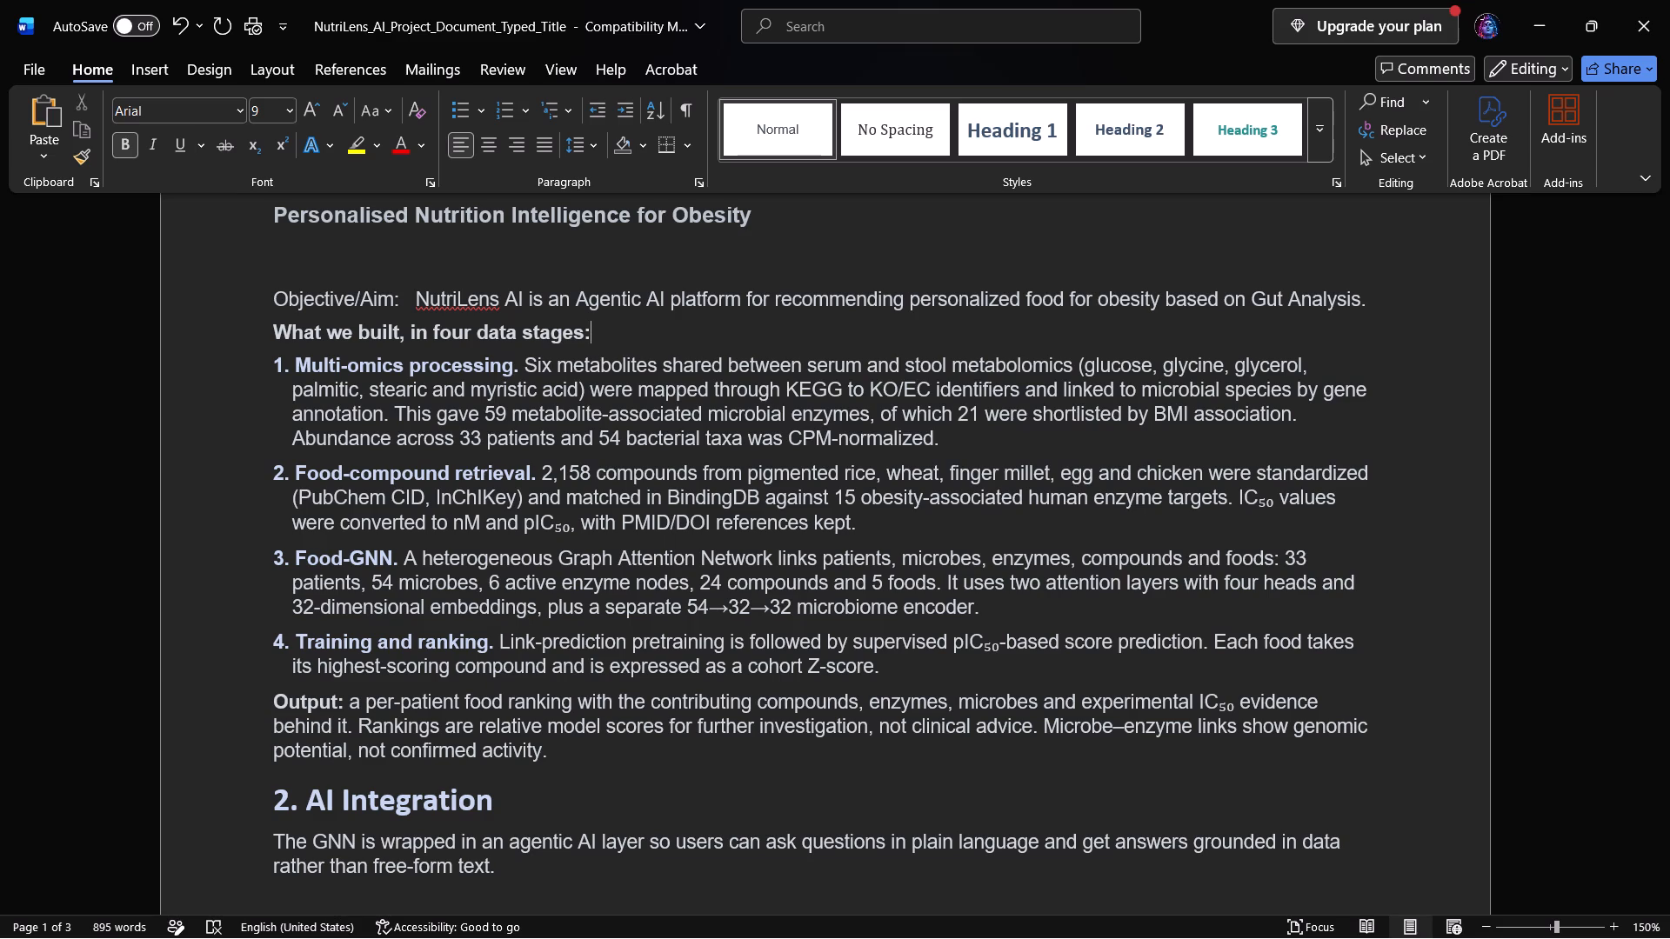
Start a new line below the Objective/Aim statement with the label "Background:".
click(1386, 292)
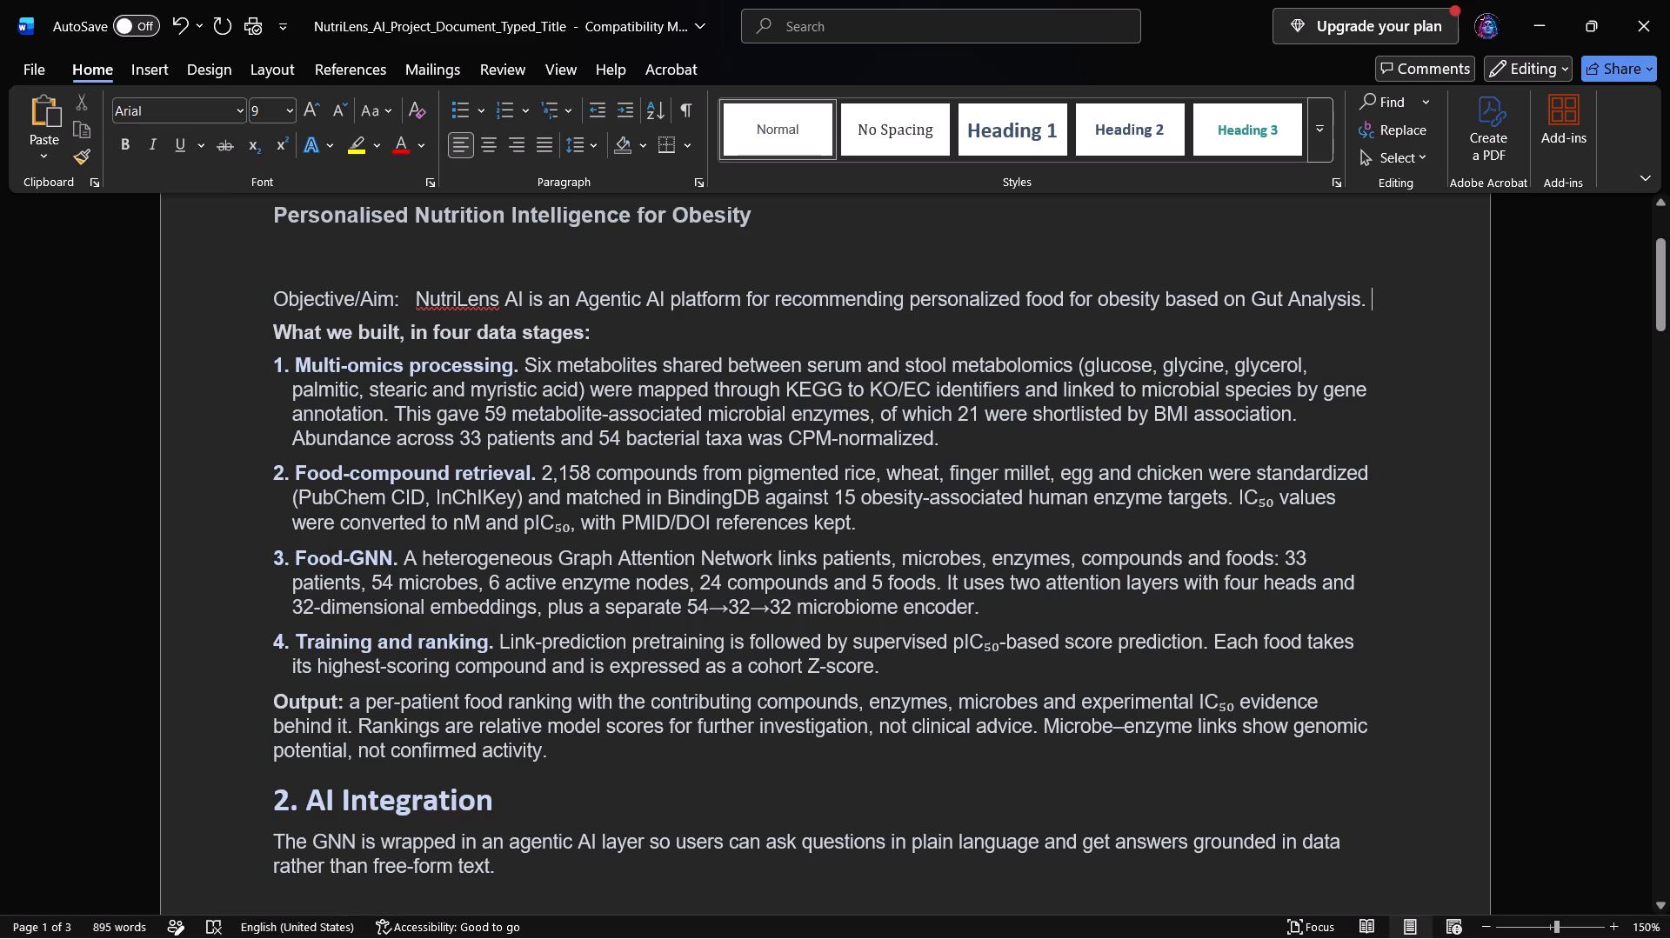
key(Return)
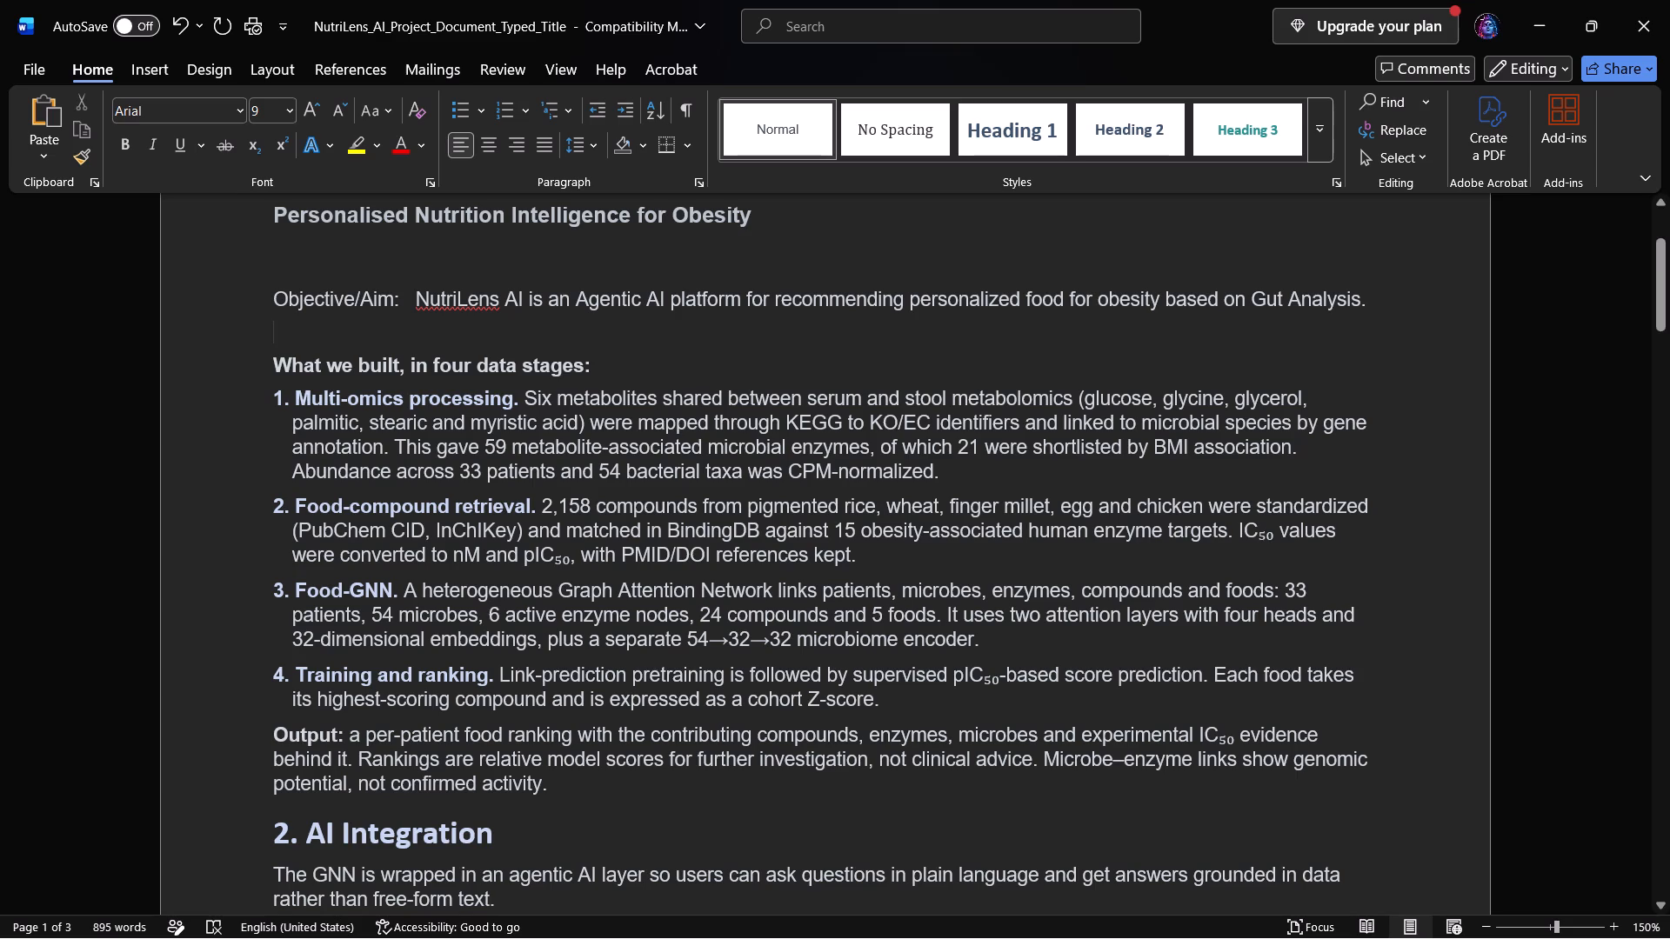
text(im)
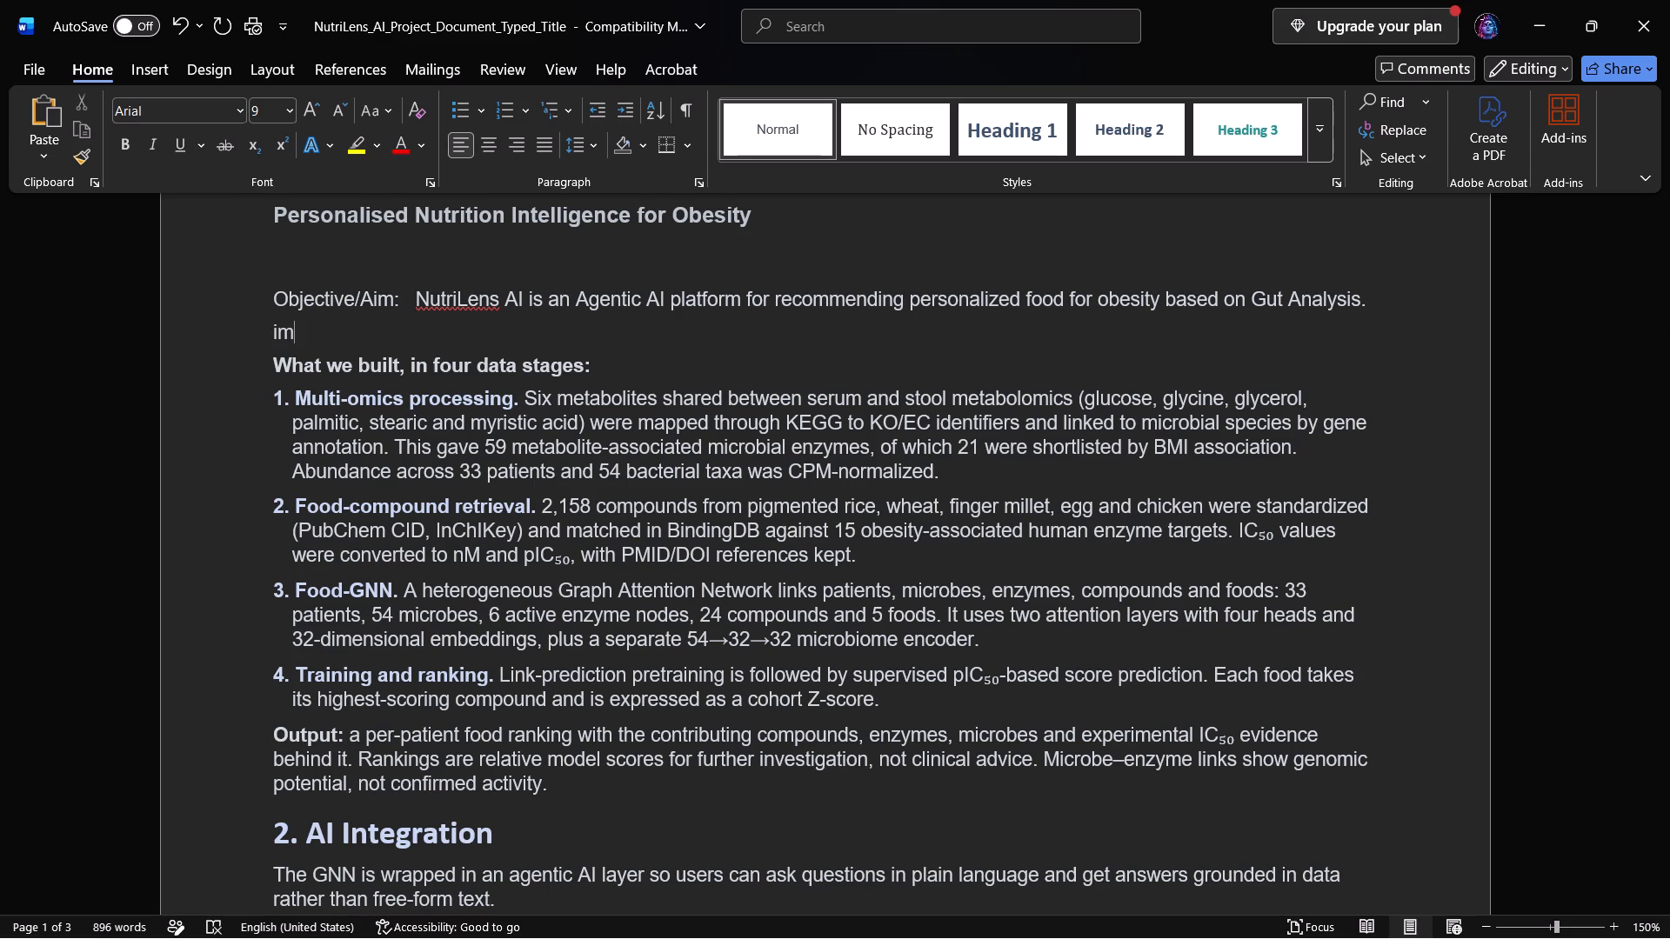
key(BackSpace)
key(BackSpace)
text(Background)
key(space)
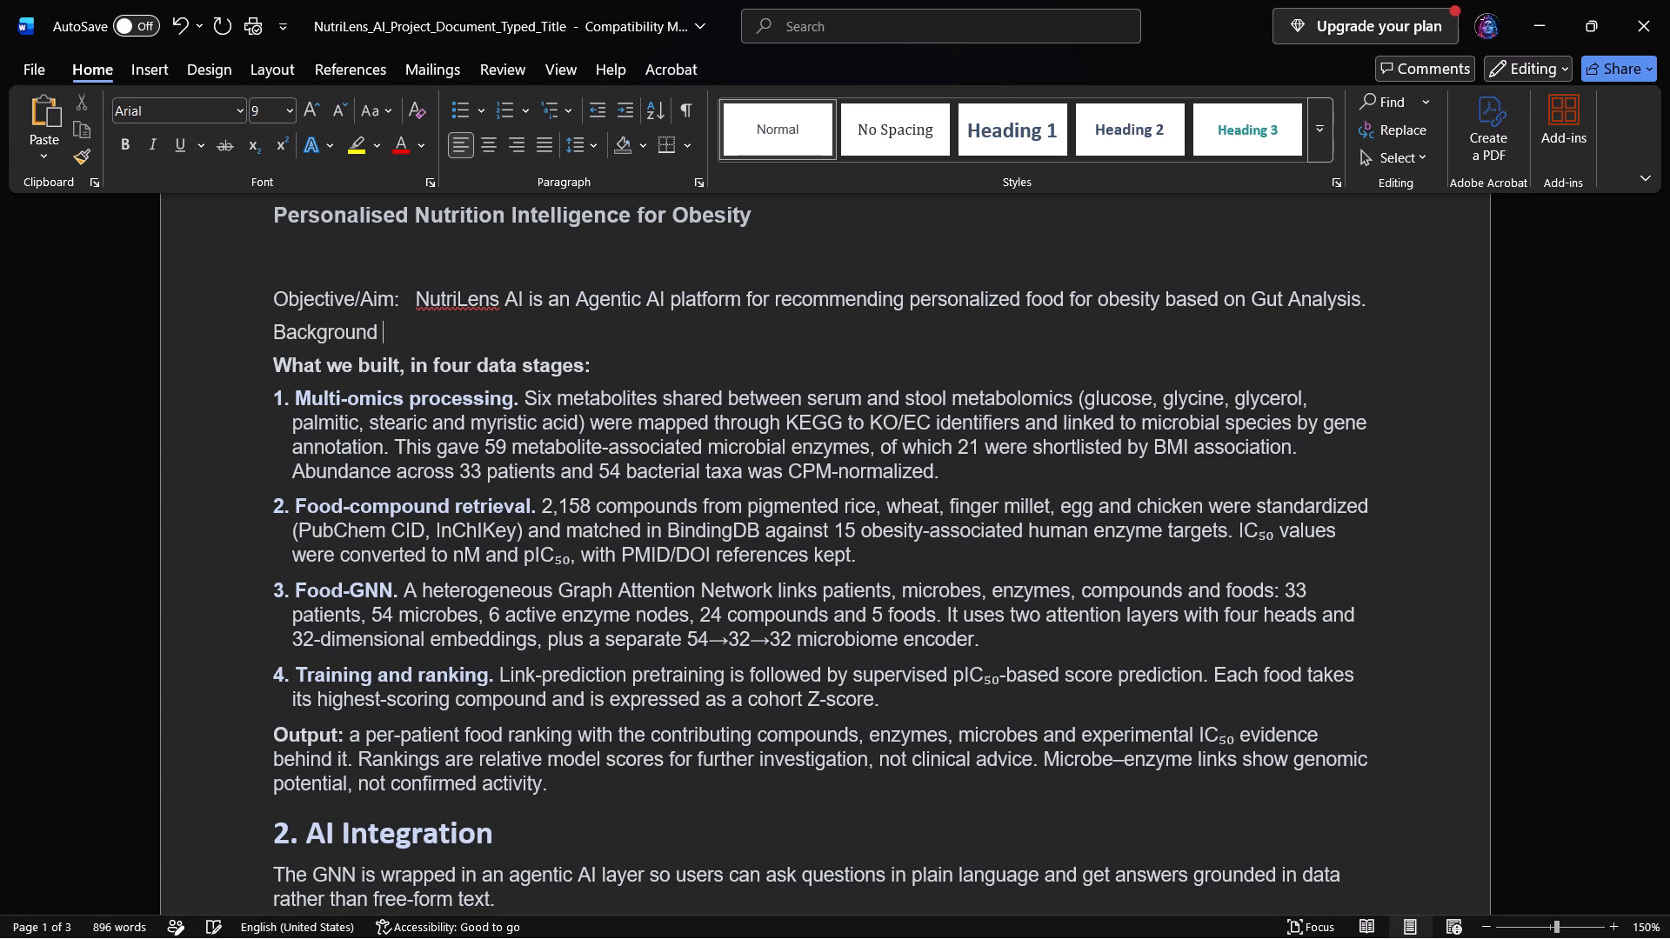
key(BackSpace)
key(shift+colon)
Fill in the Background line with "Gut Microbiome, relation with enzymes , food compounds , IC50".
key(space)
text(Gut Microbiome,)
key(space)
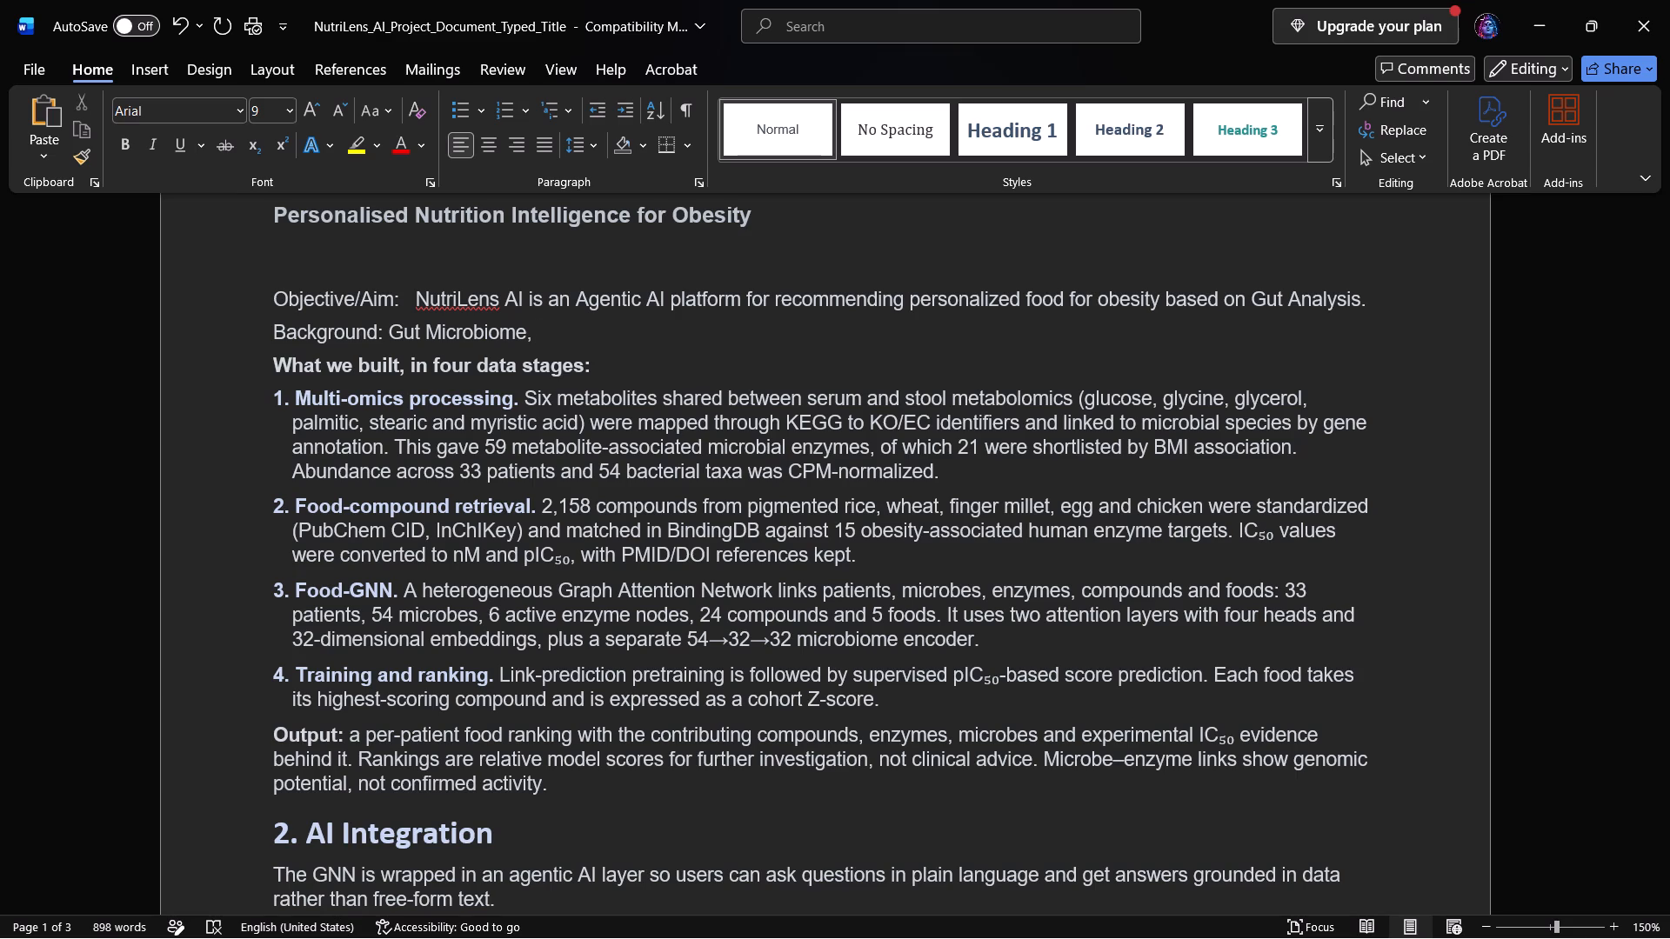
text(Em)
key(BackSpace)
key(BackSpace)
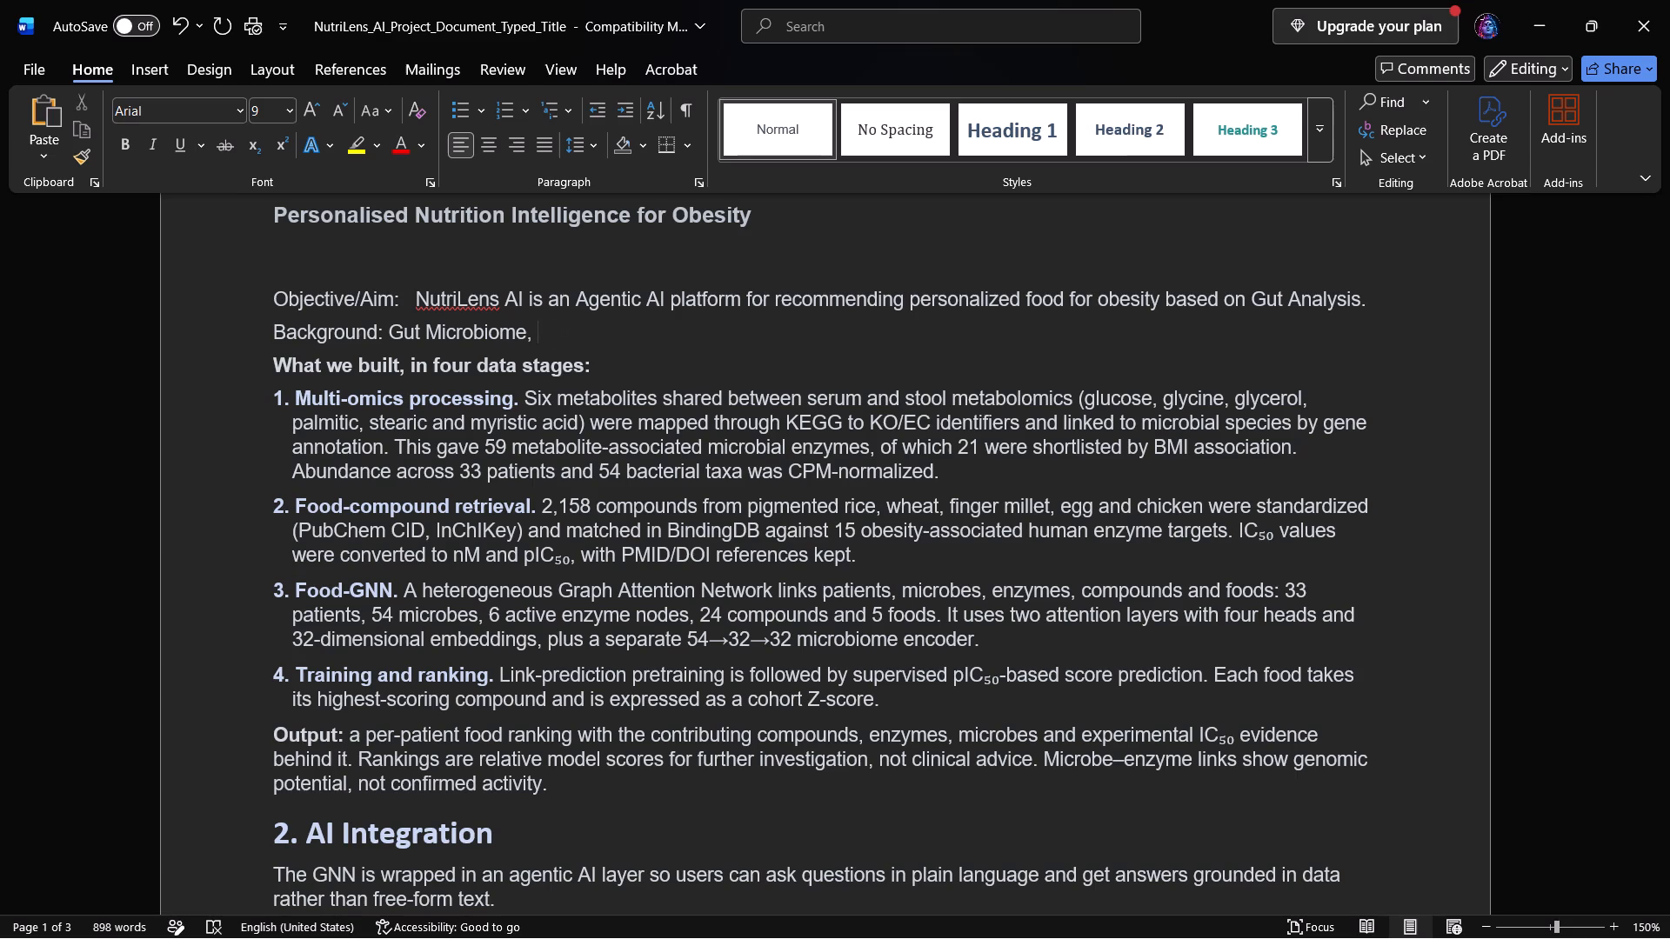
text(relation)
key(space)
text(with)
key(space)
key(r)
key(BackSpace)
text(enzymes)
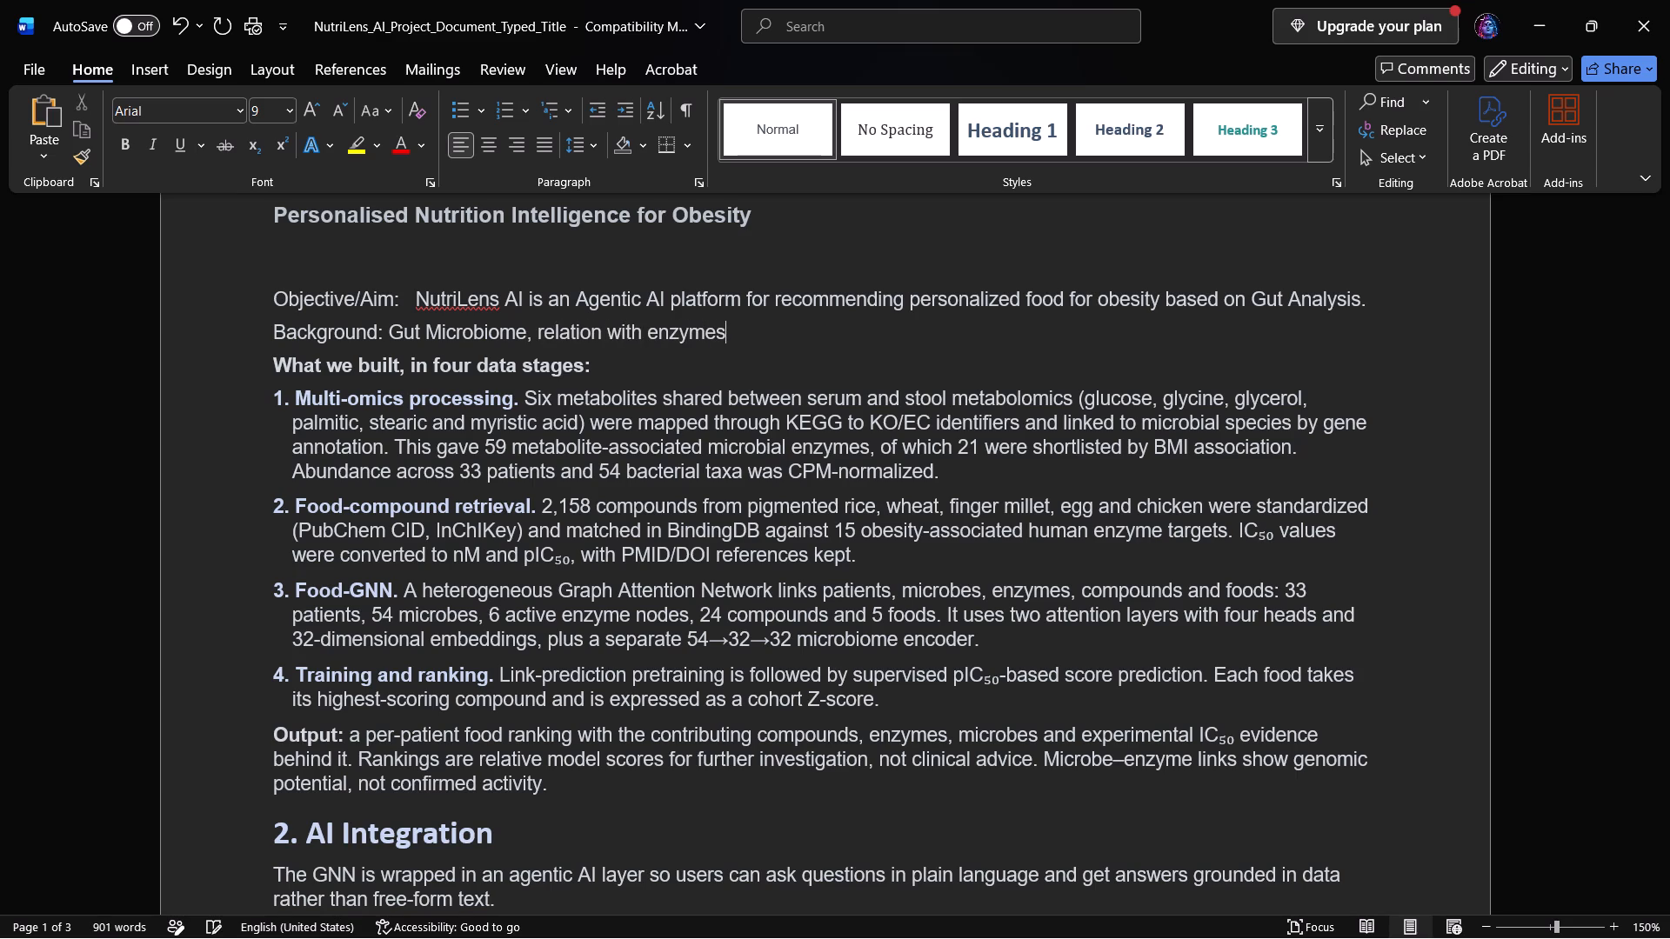
key(space)
text(,)
key(space)
text(food compounds)
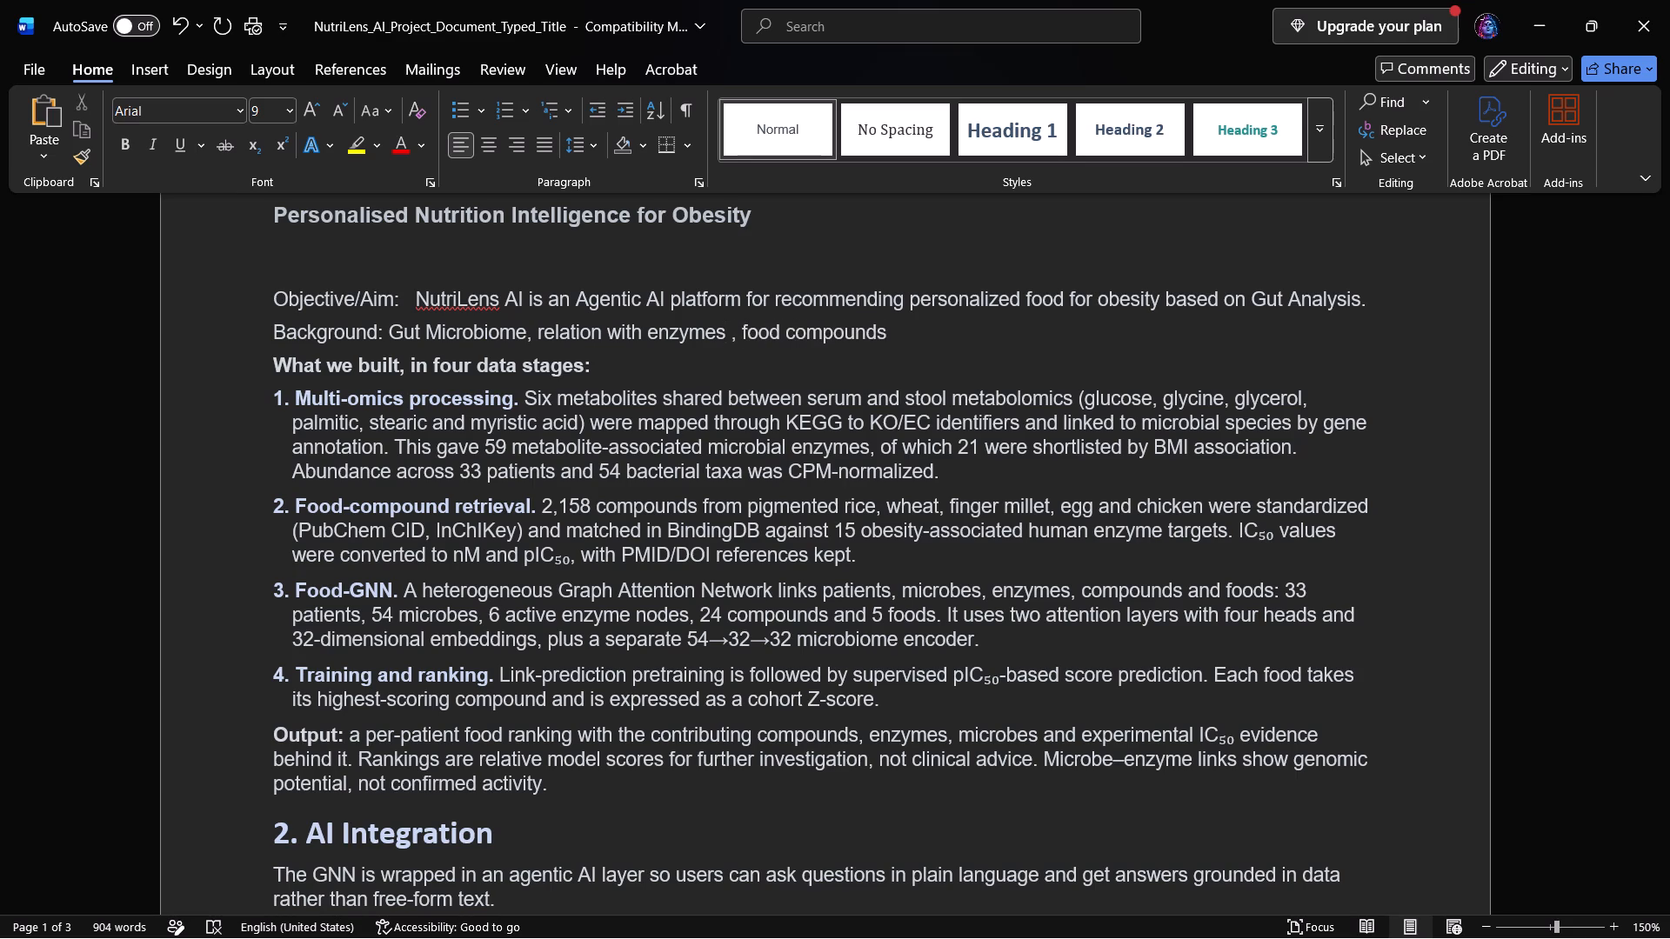
key(space)
text(, I)
text(C50)
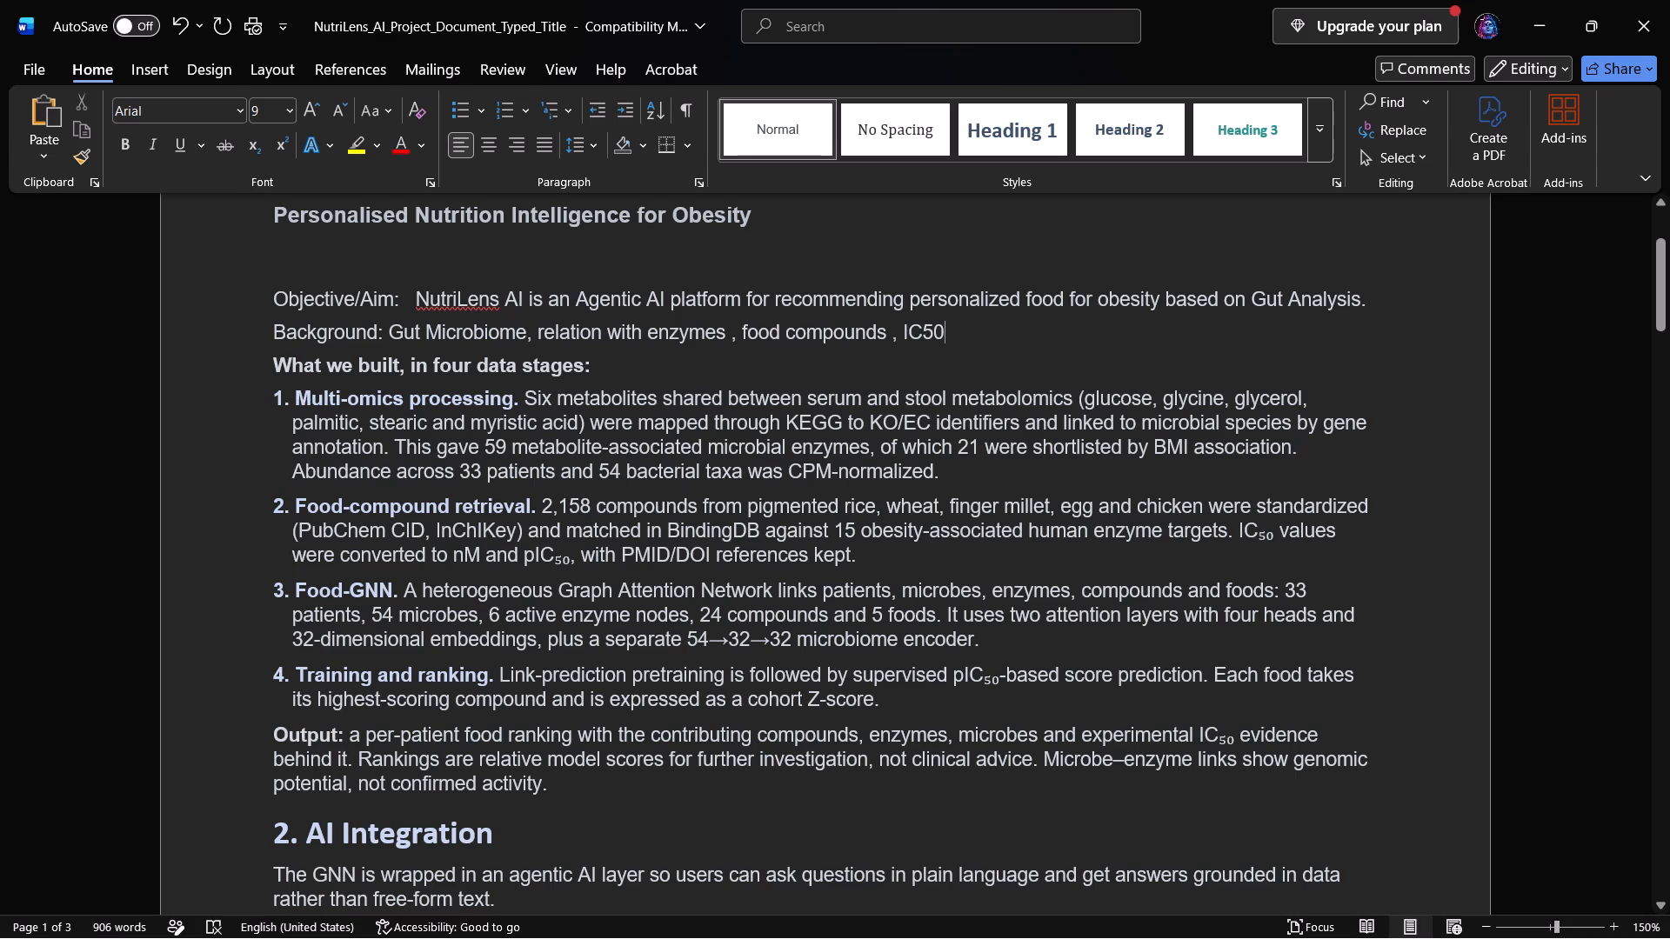
Insert one blank line above and one below the Background line to set it apart.
click(1367, 308)
key(Return)
key(Down)
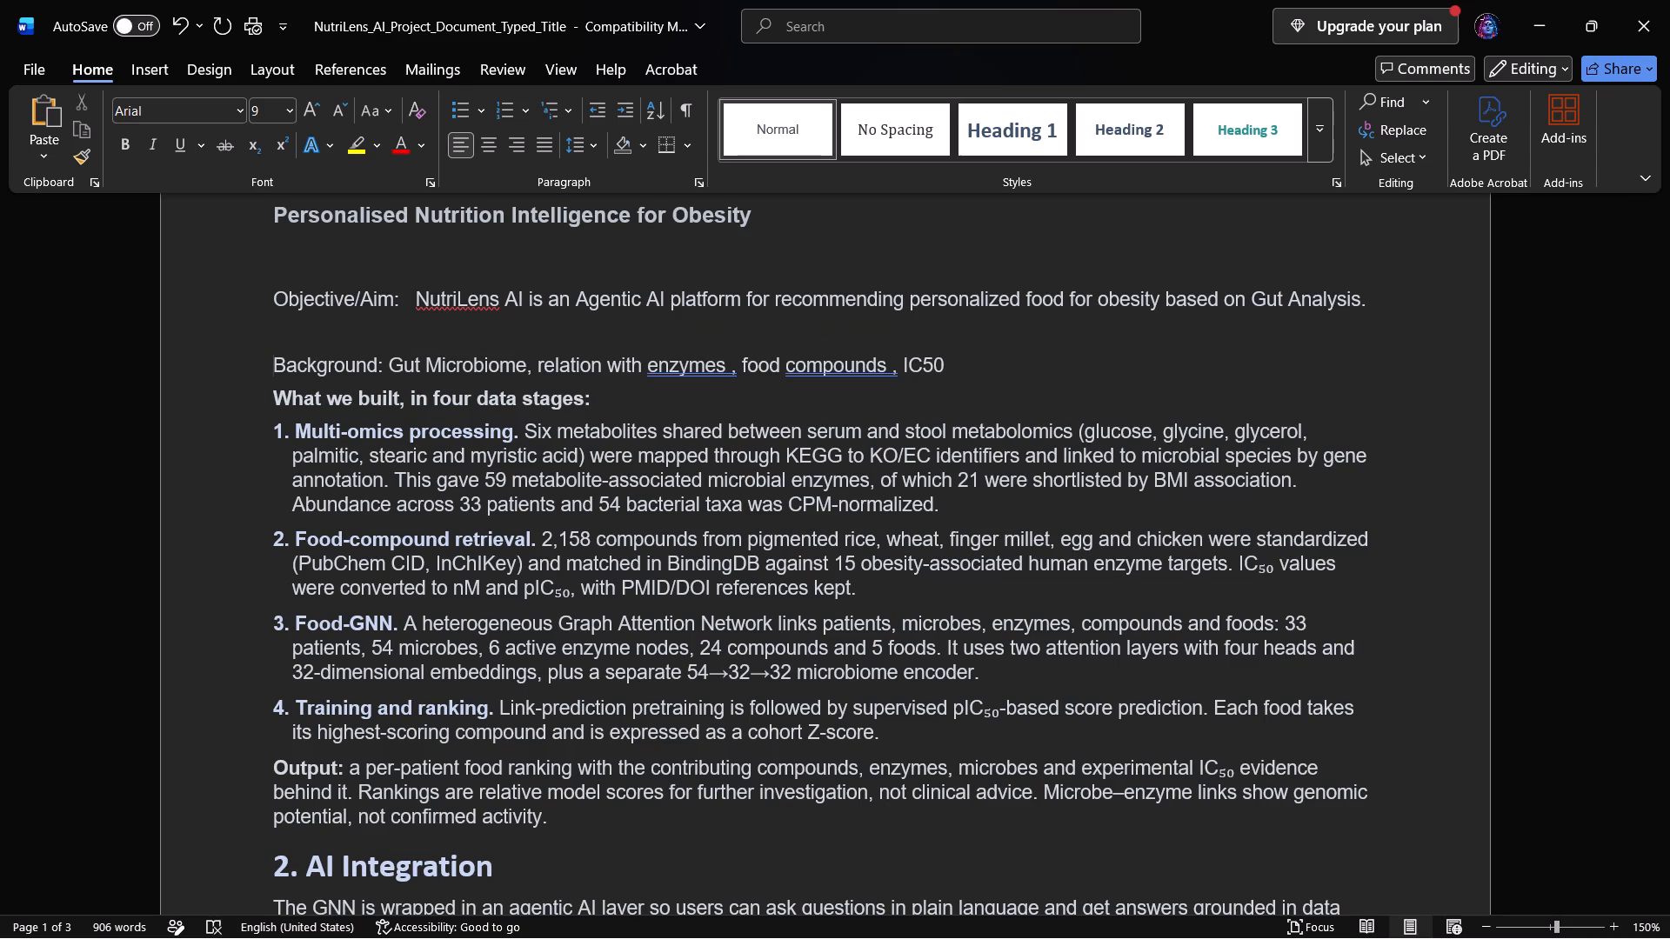
key(Return)
key(BackSpace)
key(Down)
key(Return)
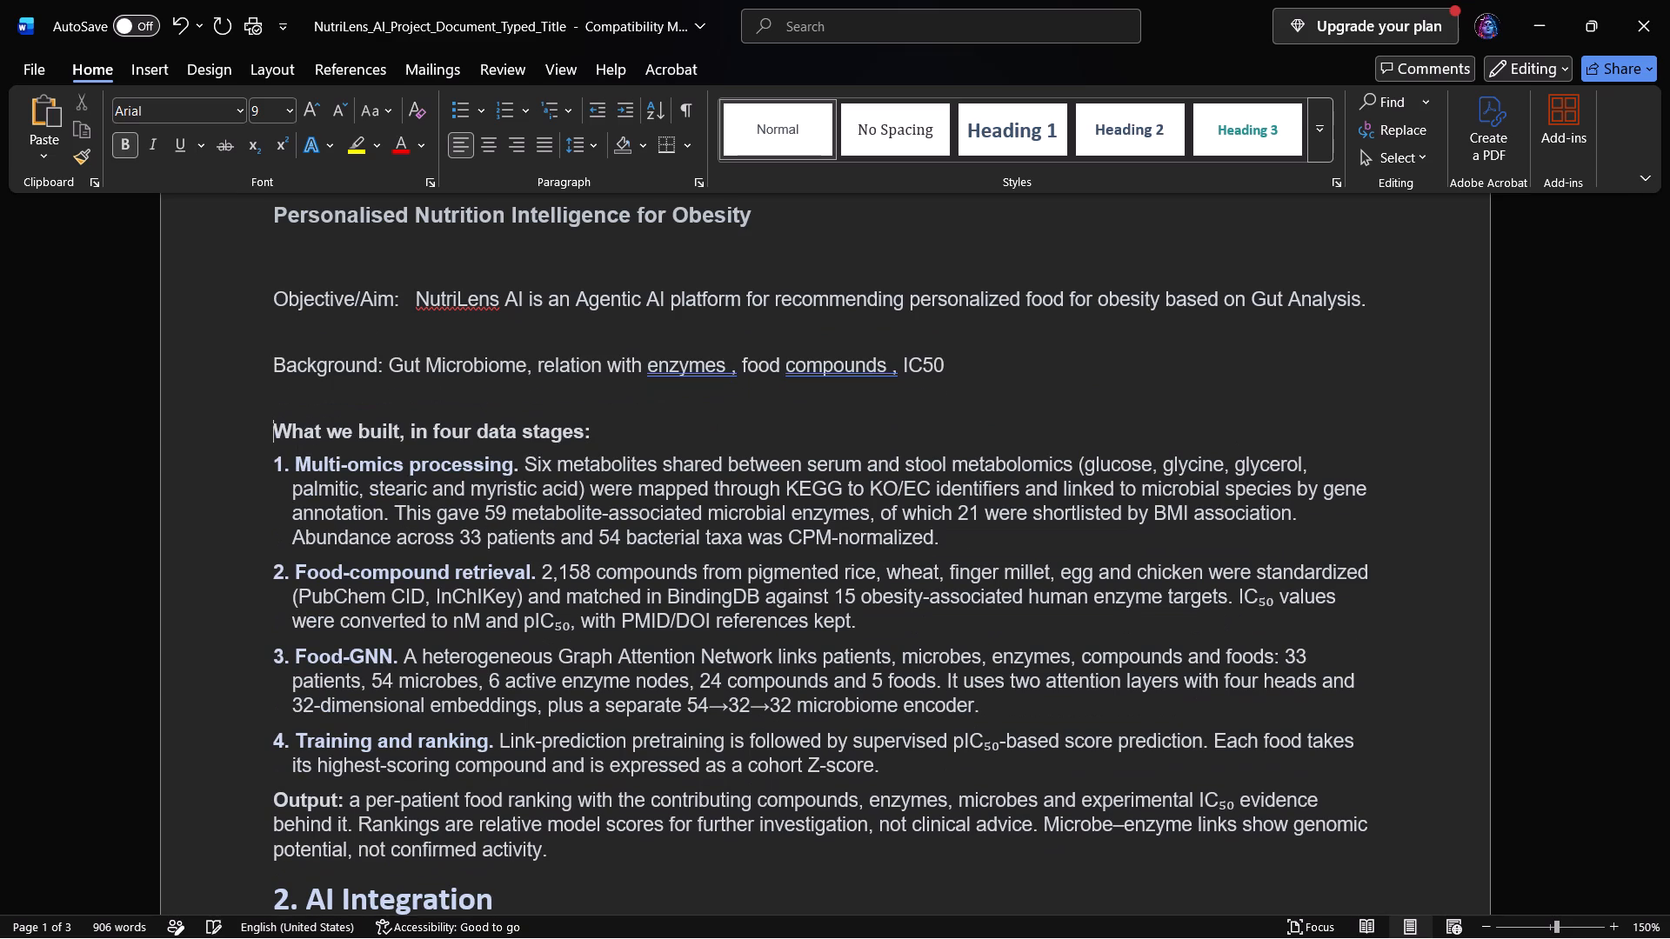
Append " , components of Agentic AI" after "IC50" at the end of the Background line.
key(Up)
key(Up)
key(Right)
key(Right)
key(Right)
key(Right)
key(Right)
key(Right)
key(Right)
key(Right)
key(Right)
key(Right)
key(Right)
key(Right)
key(Right)
key(Right)
key(Right)
key(Right)
key(Right)
key(Right)
key(Right)
key(Right)
key(Right)
key(Right)
key(Right)
key(space)
text(, components of)
key(space)
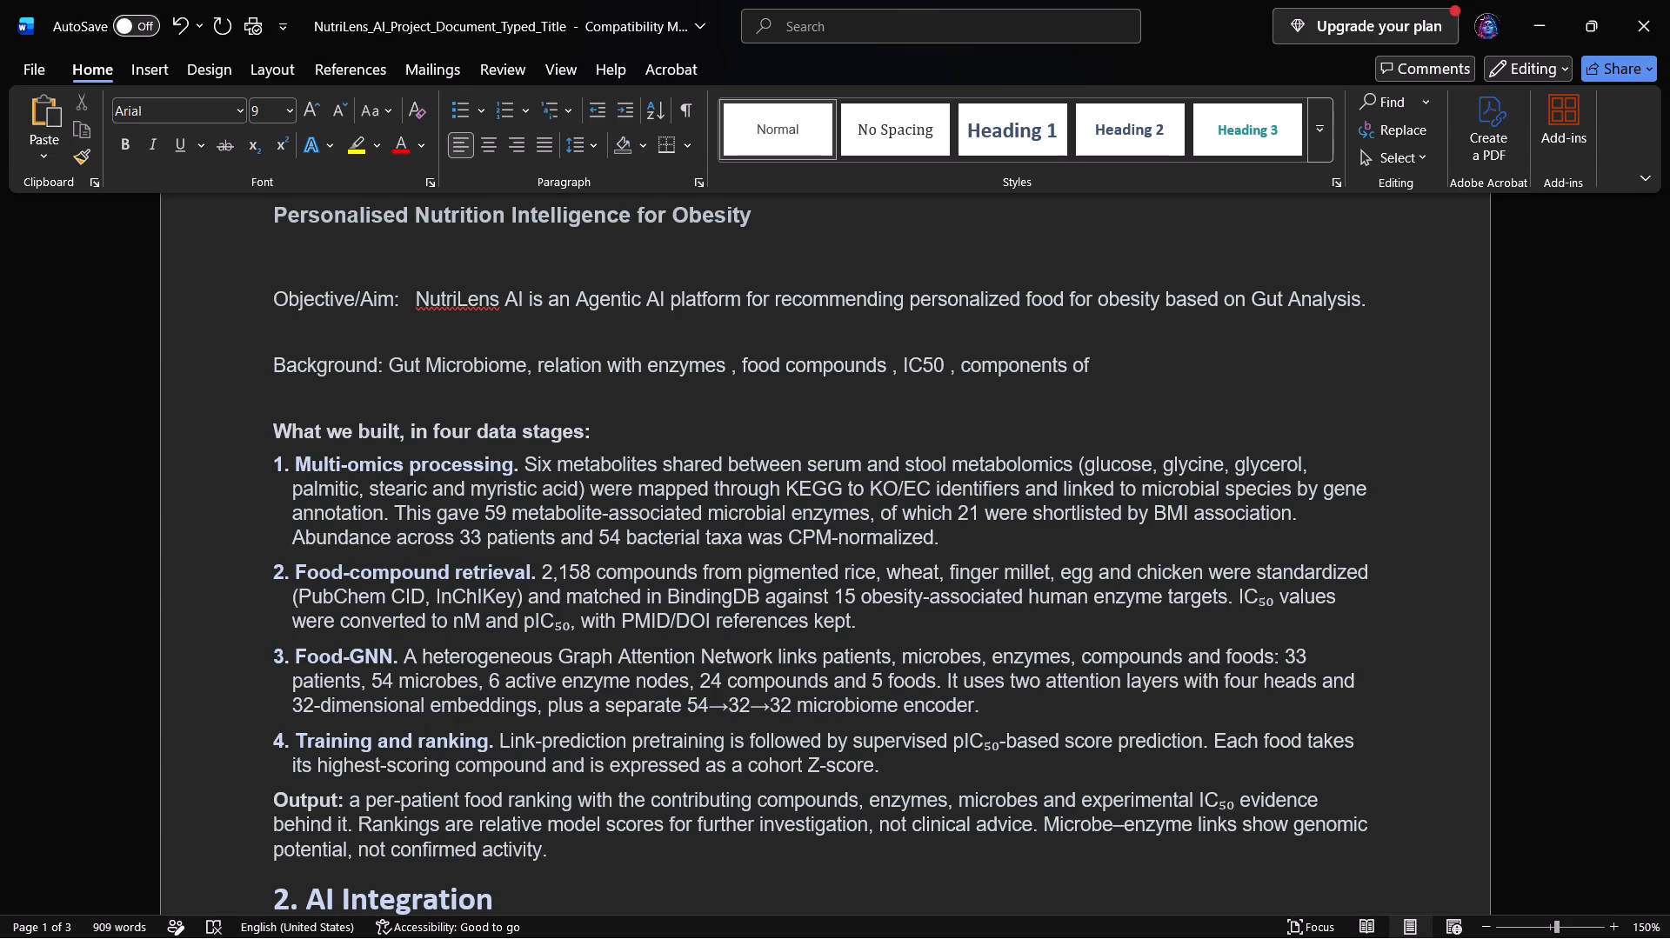
text(Agentic)
key(space)
text(AI)
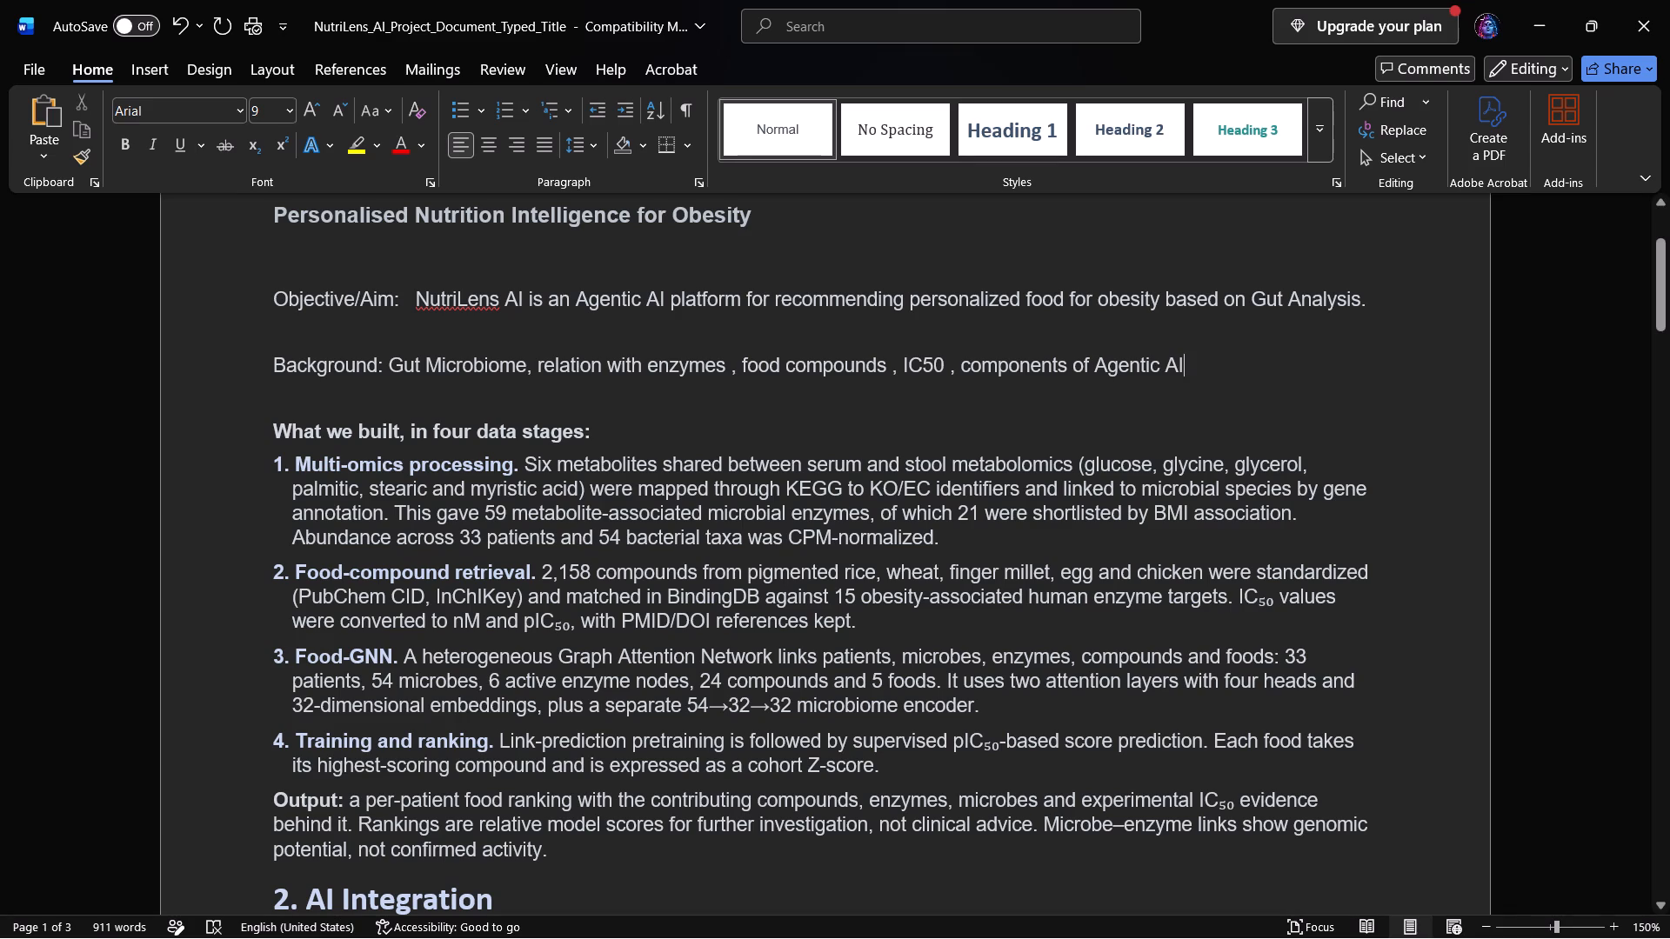
scroll(1287, 328, down, 1)
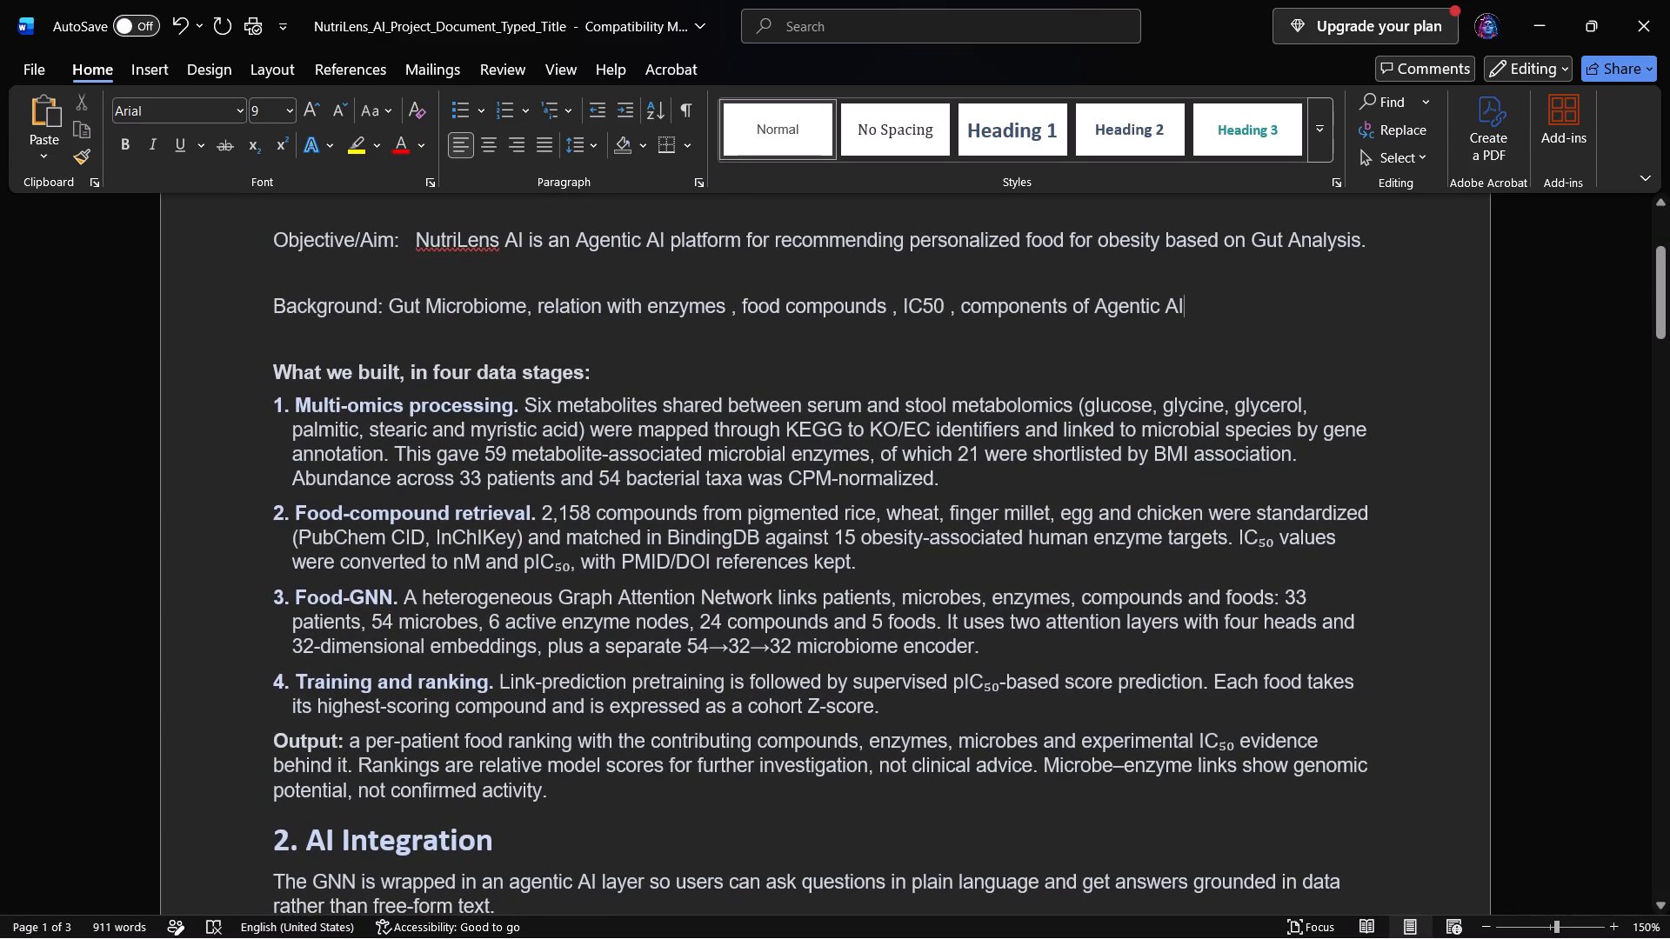
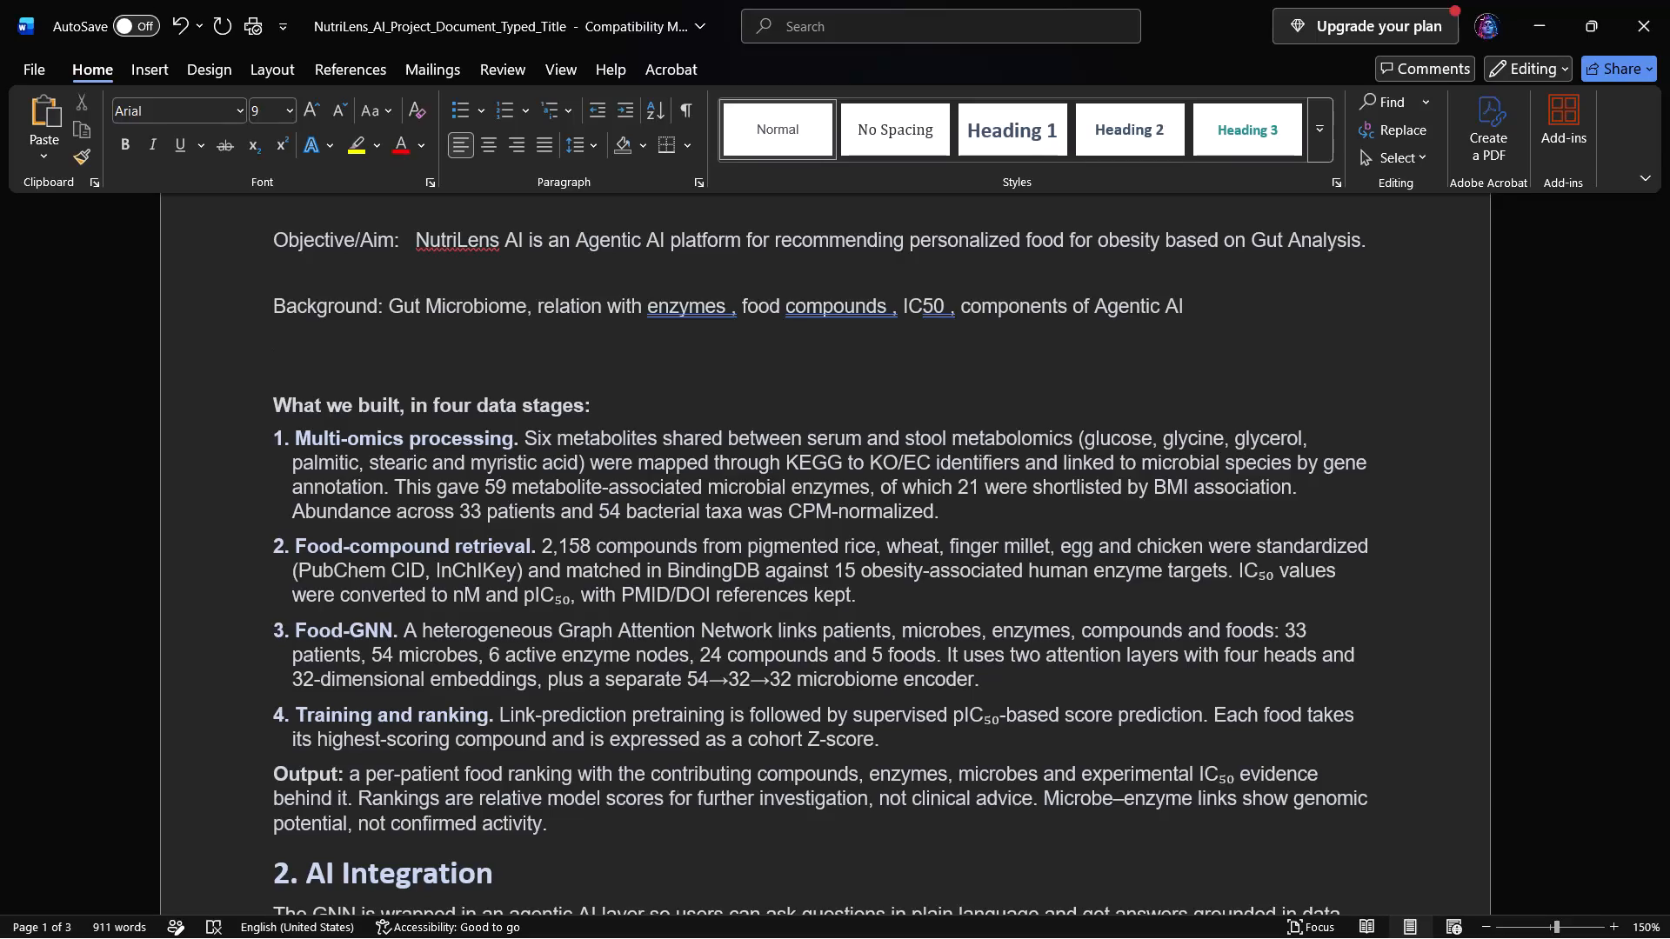
Add another blank line below the Background line, above "What we built, in four data stages:".
key(Return)
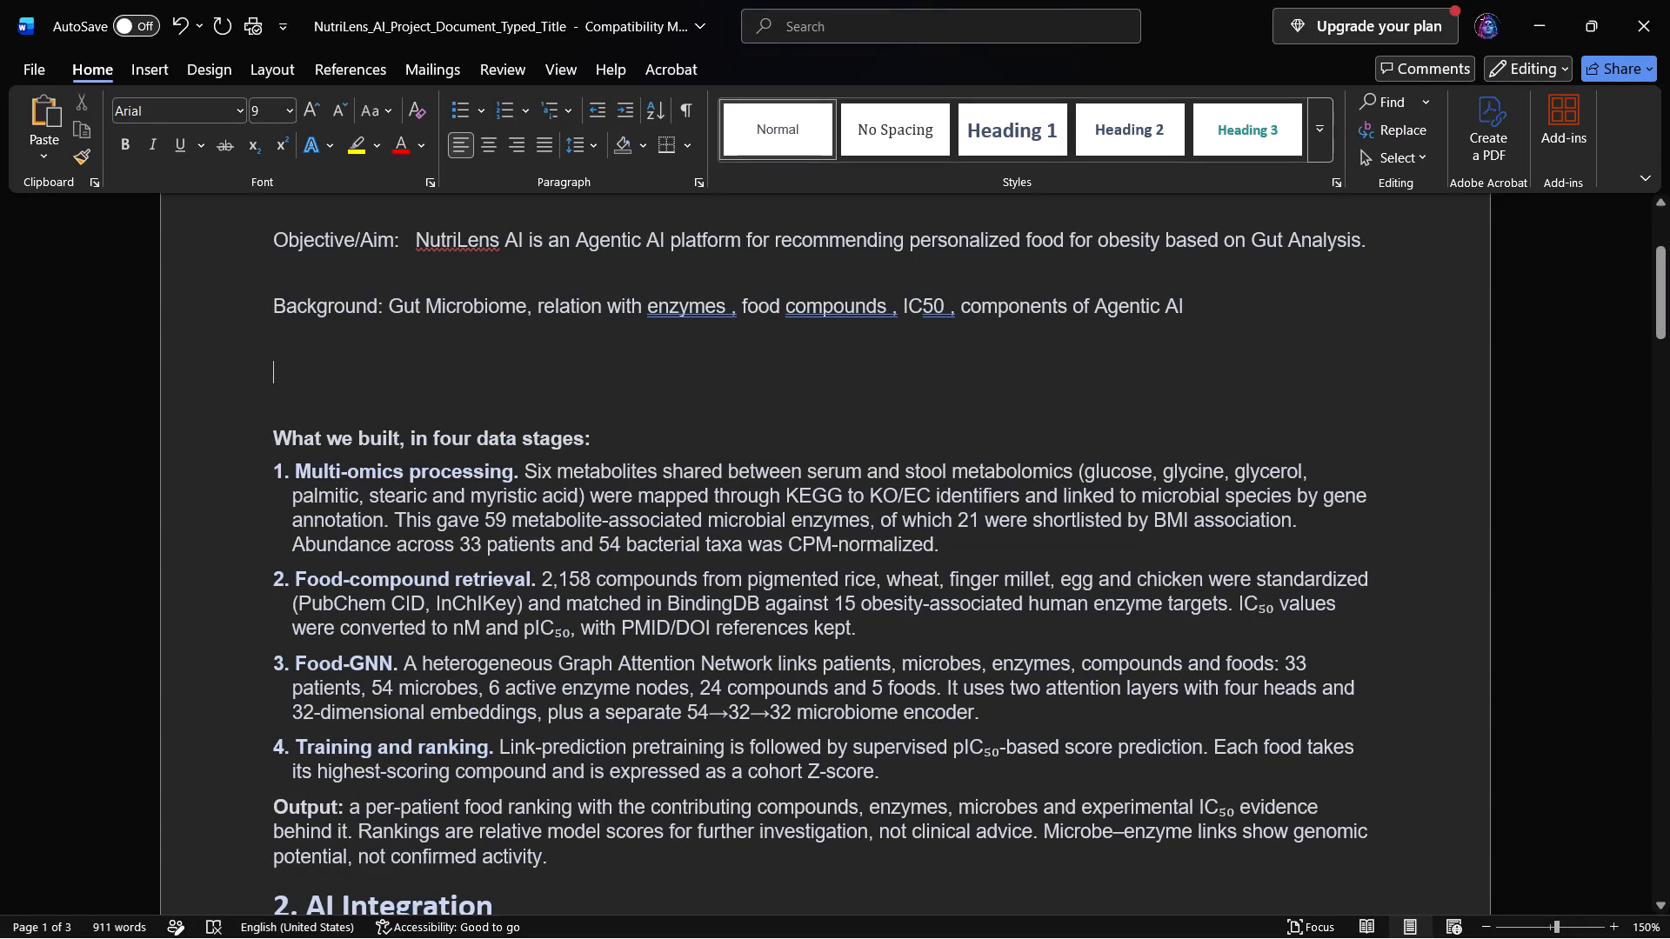
Review the continued AI Integration section, covering the ReAct agent, the specialized tools table and the paragraphs that follow it.
scroll(1134, 432, down, 5)
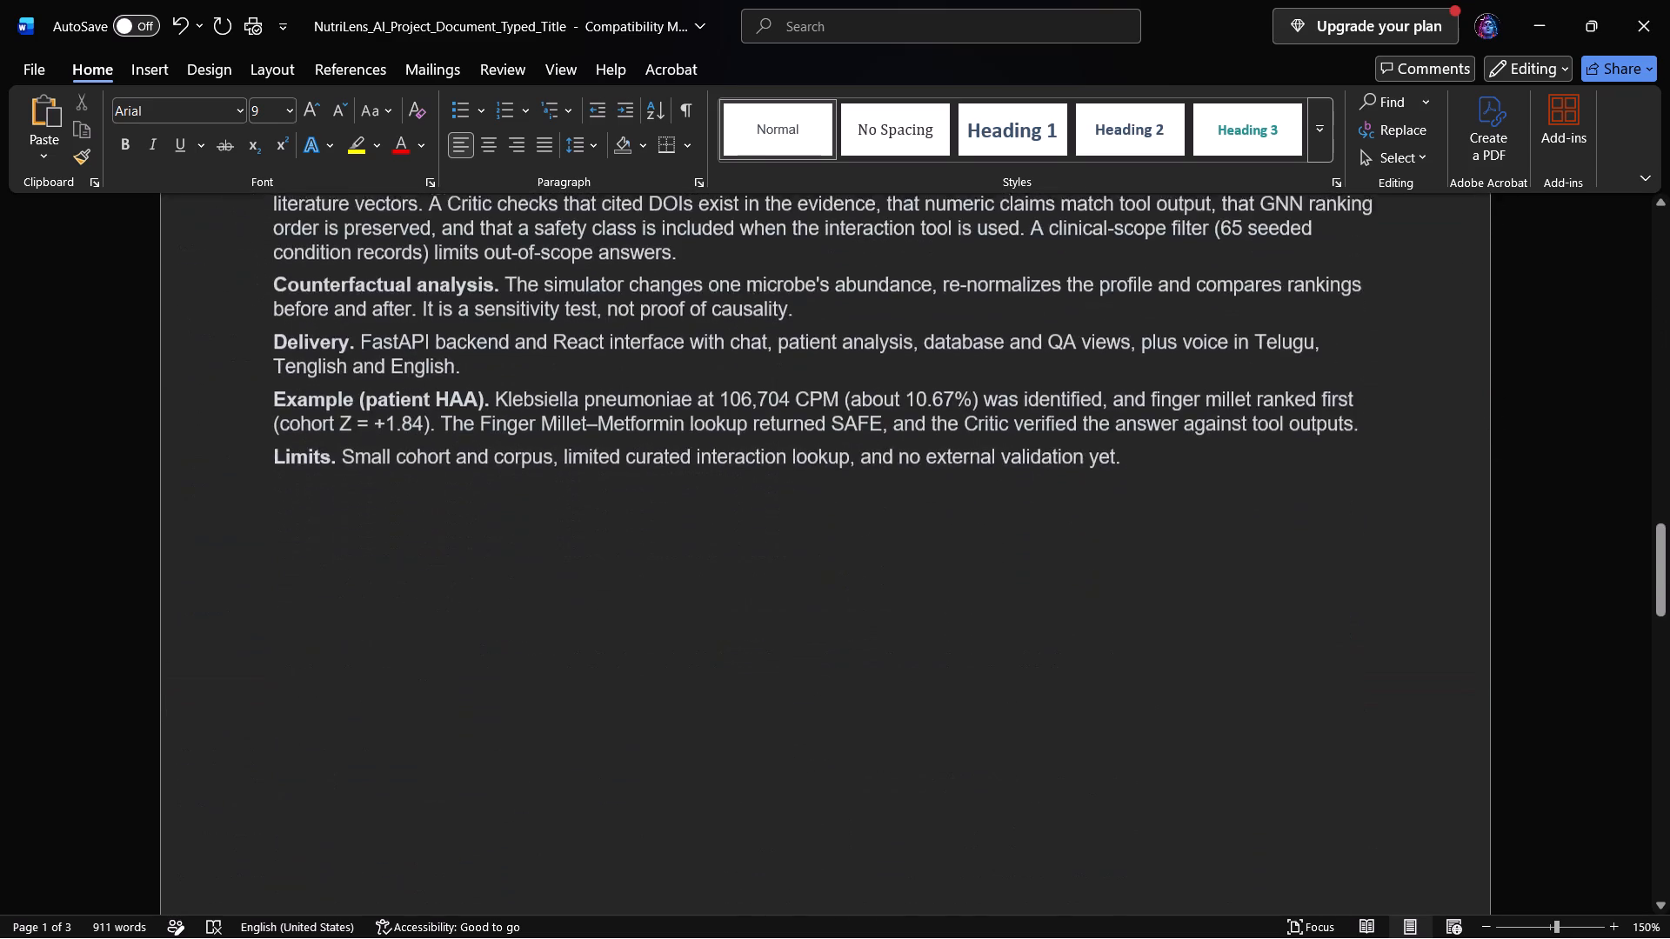
scroll(1046, 491, up, 4)
scroll(1046, 491, down, 1)
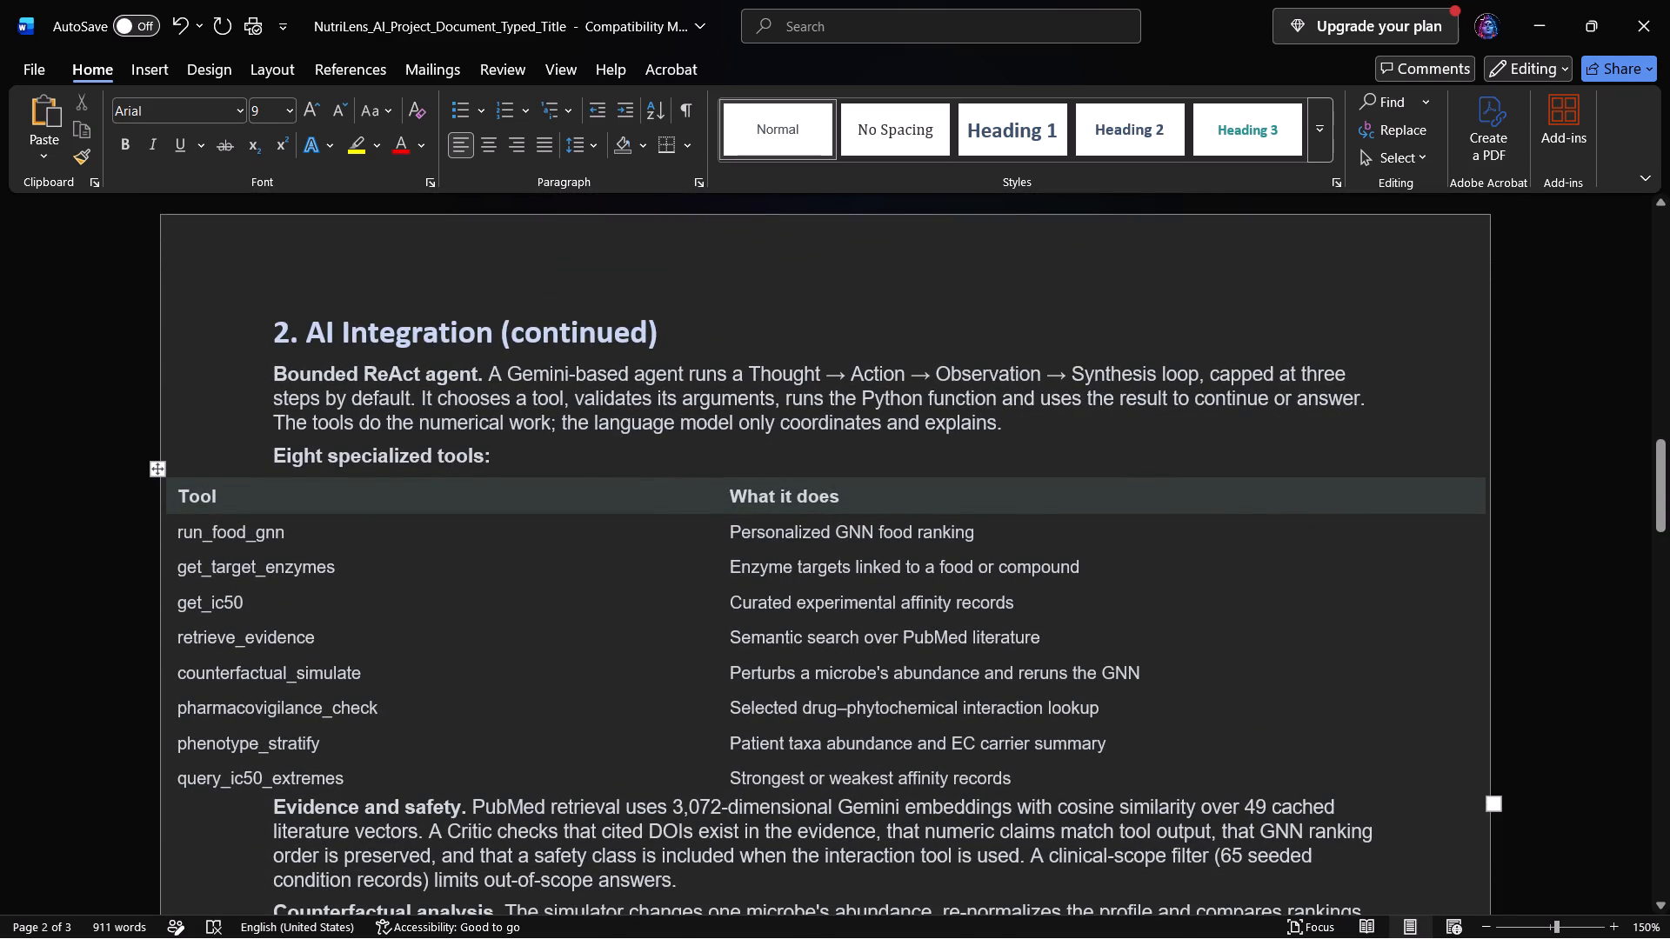
scroll(1070, 497, down, 1)
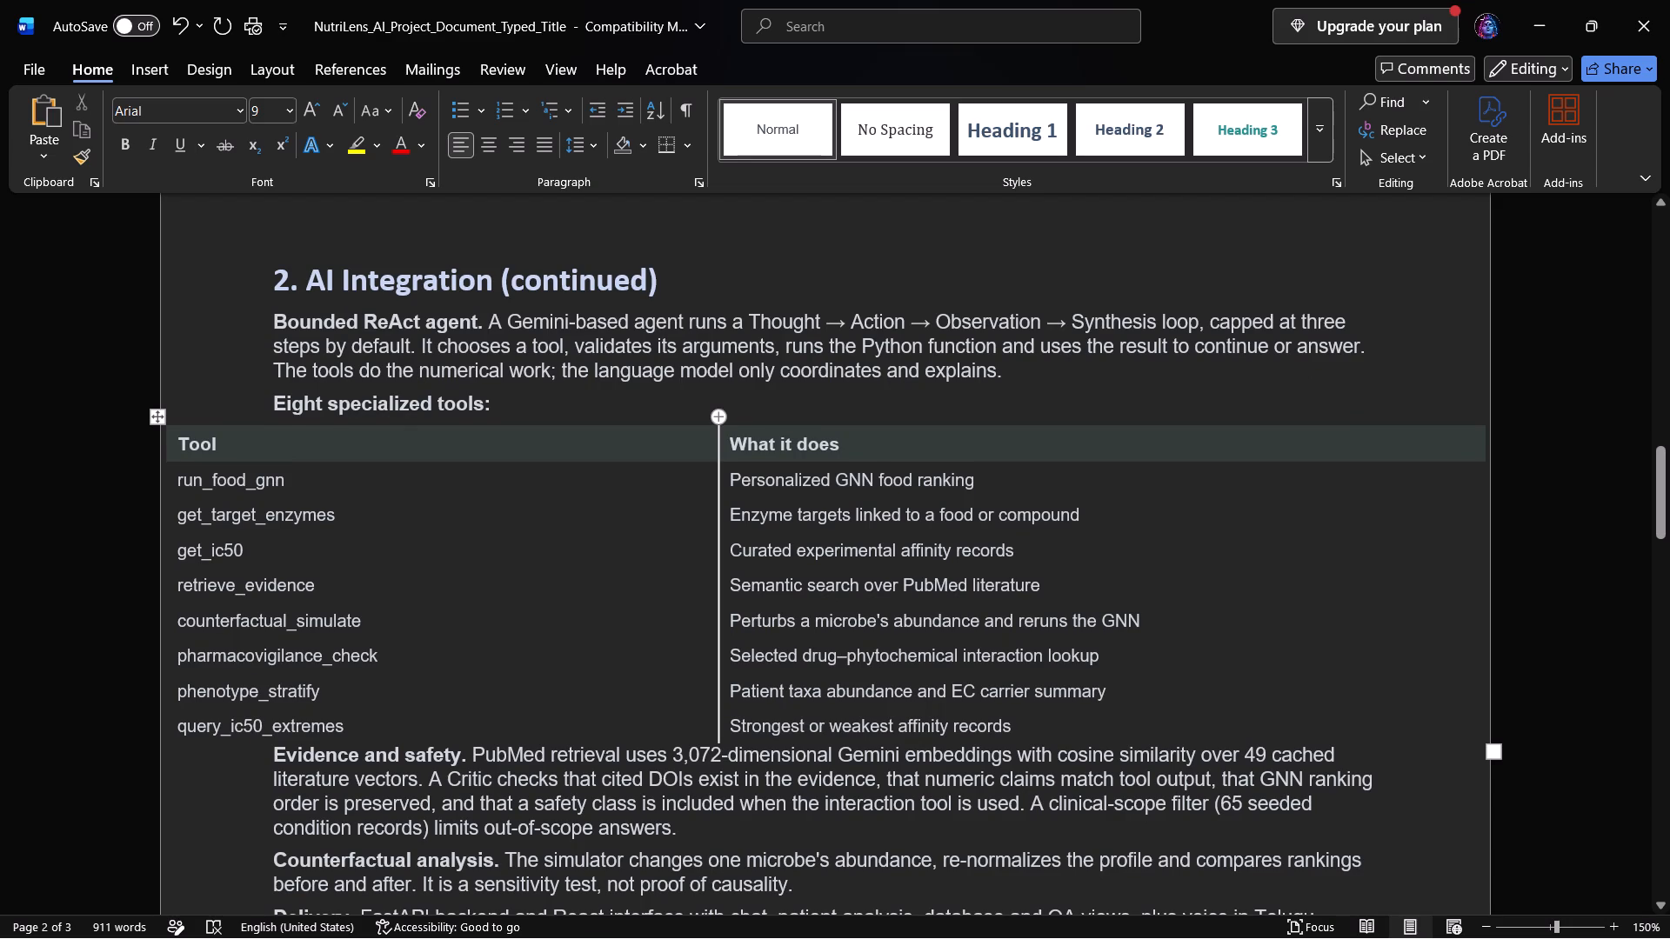
scroll(1328, 645, down, 1)
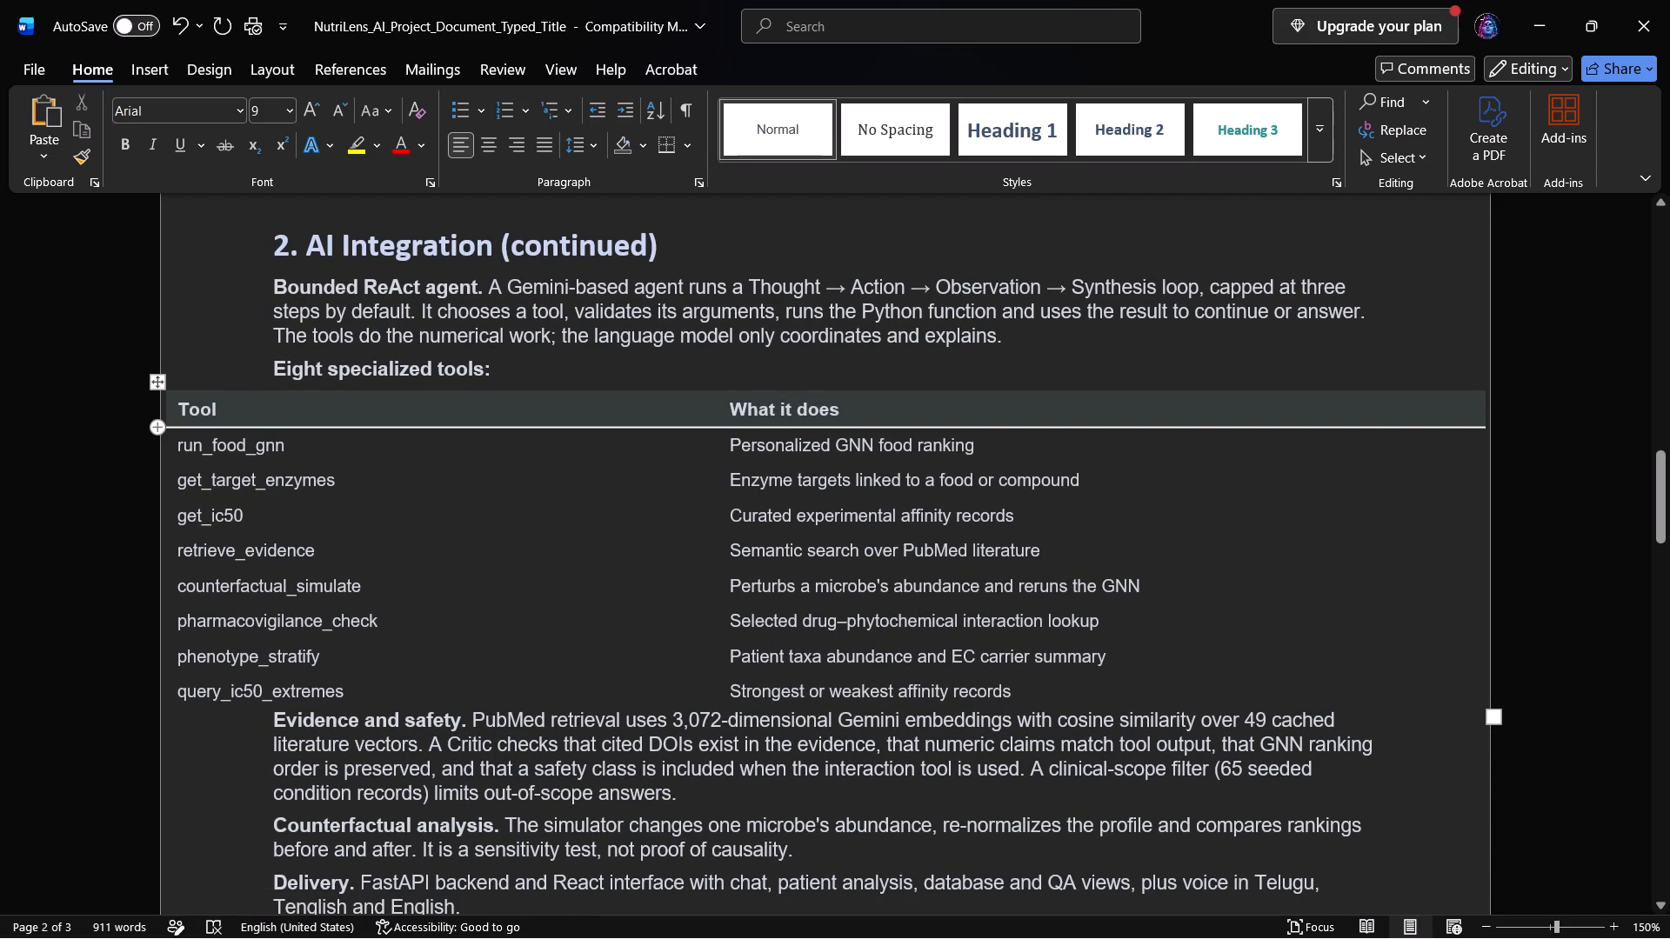
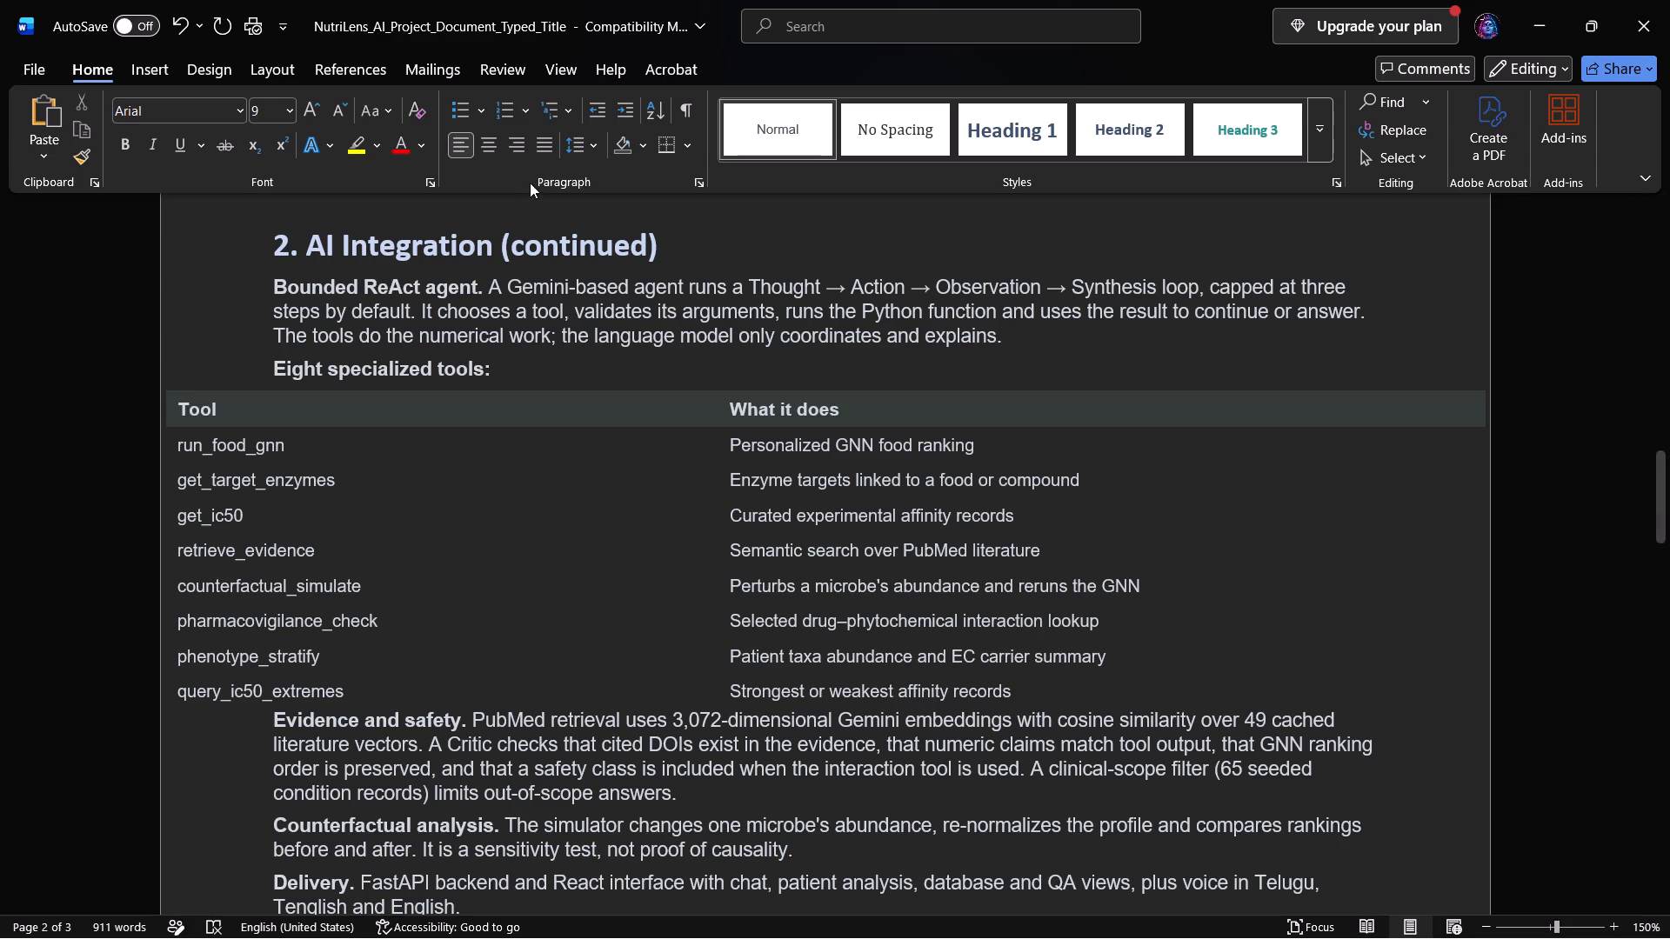
Delete the word "Bounded" from the bold lead-in "Bounded ReAct agent." under AI Integration (continued).
click(361, 283)
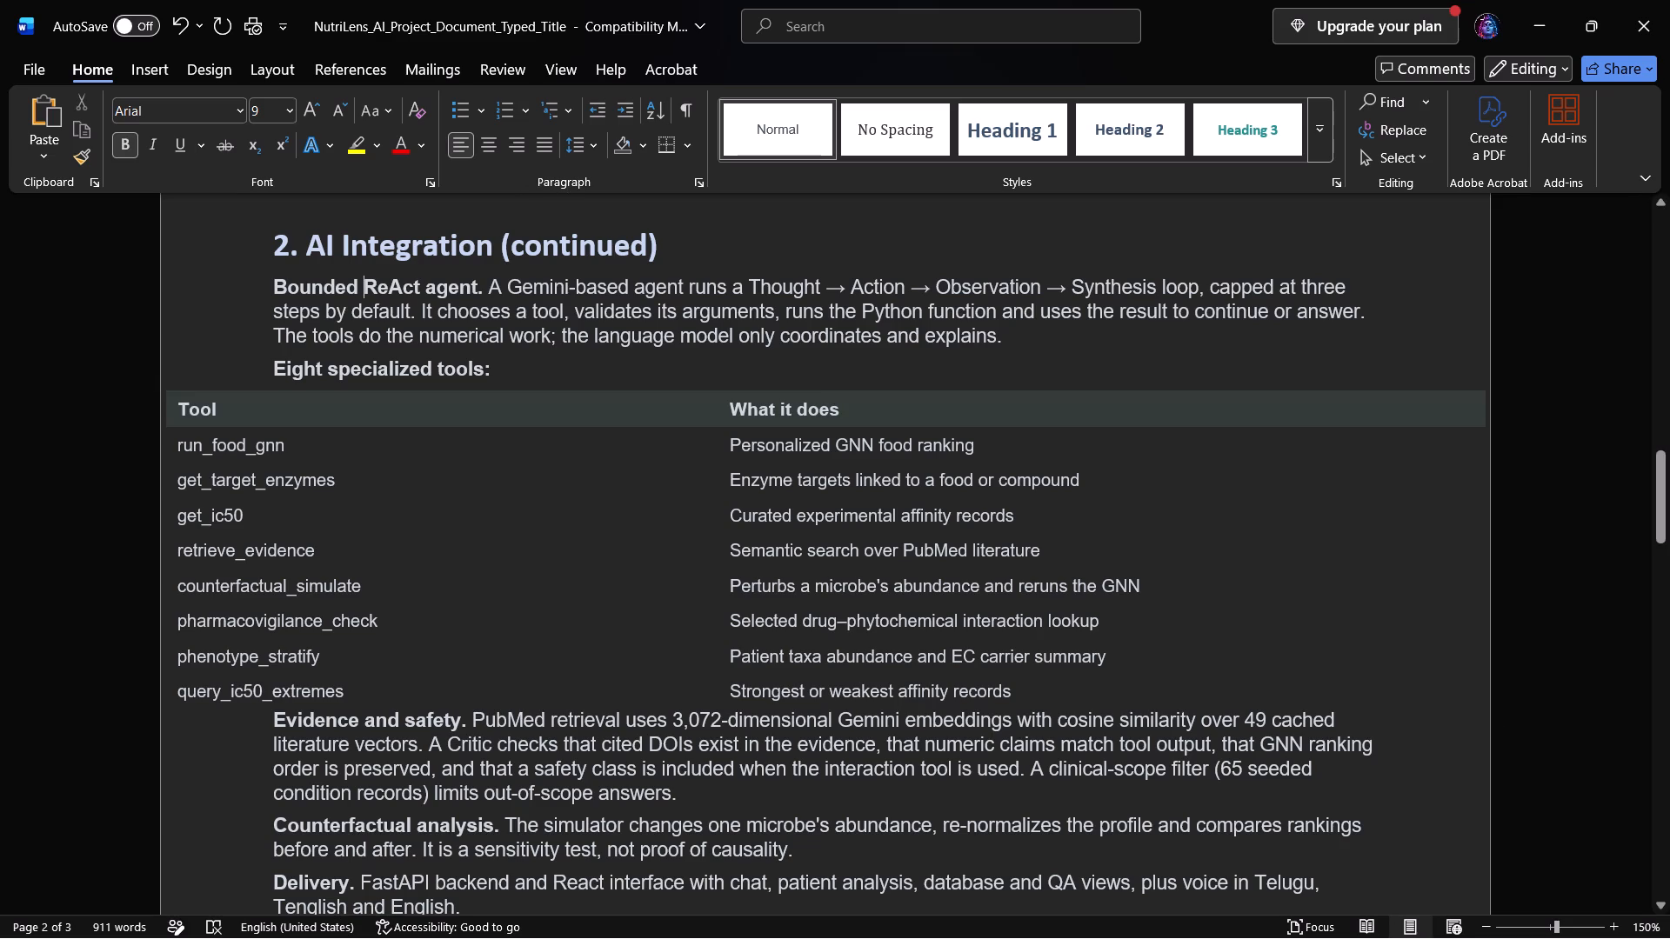
key(BackSpace)
key(BackSpace)
key(BackSpace)
key(BackSpace)
key(BackSpace)
key(BackSpace)
key(BackSpace)
key(BackSpace)
Replace "agent." with "Framework :" after "ReAct" in the bold lead-in under AI Integration (continued).
key(Right)
key(Right)
key(Right)
key(Right)
key(Right)
key(Right)
key(Right)
key(Right)
key(Right)
key(Right)
key(Right)
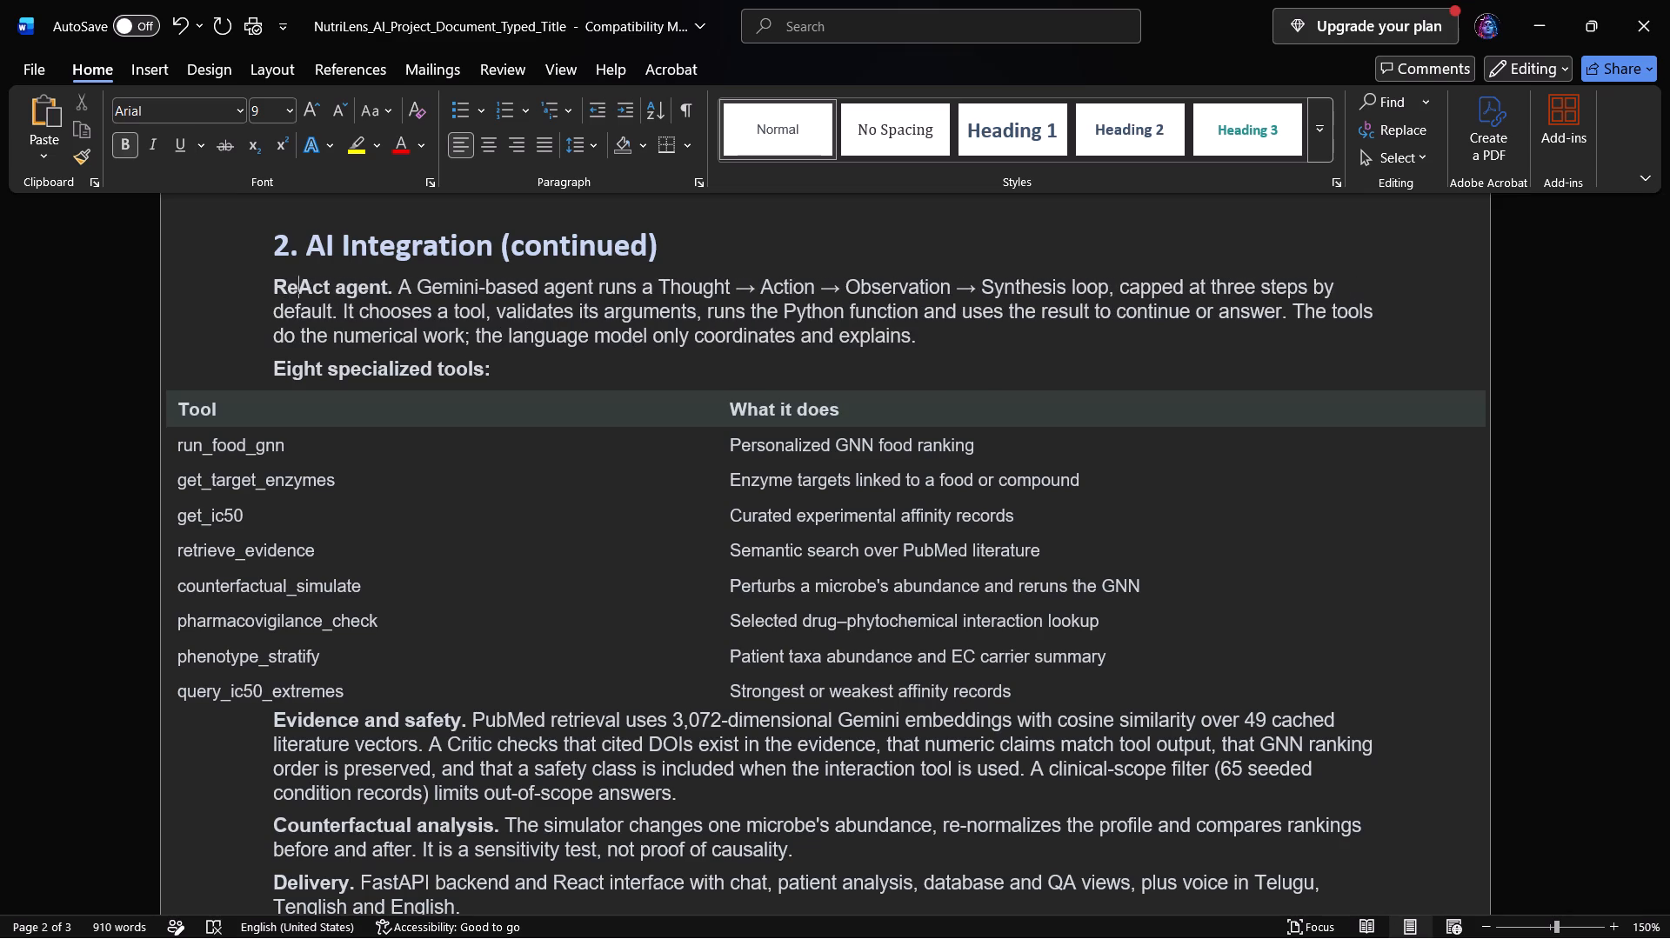
key(BackSpace)
key(BackSpace)
key(BackSpace)
key(BackSpace)
key(BackSpace)
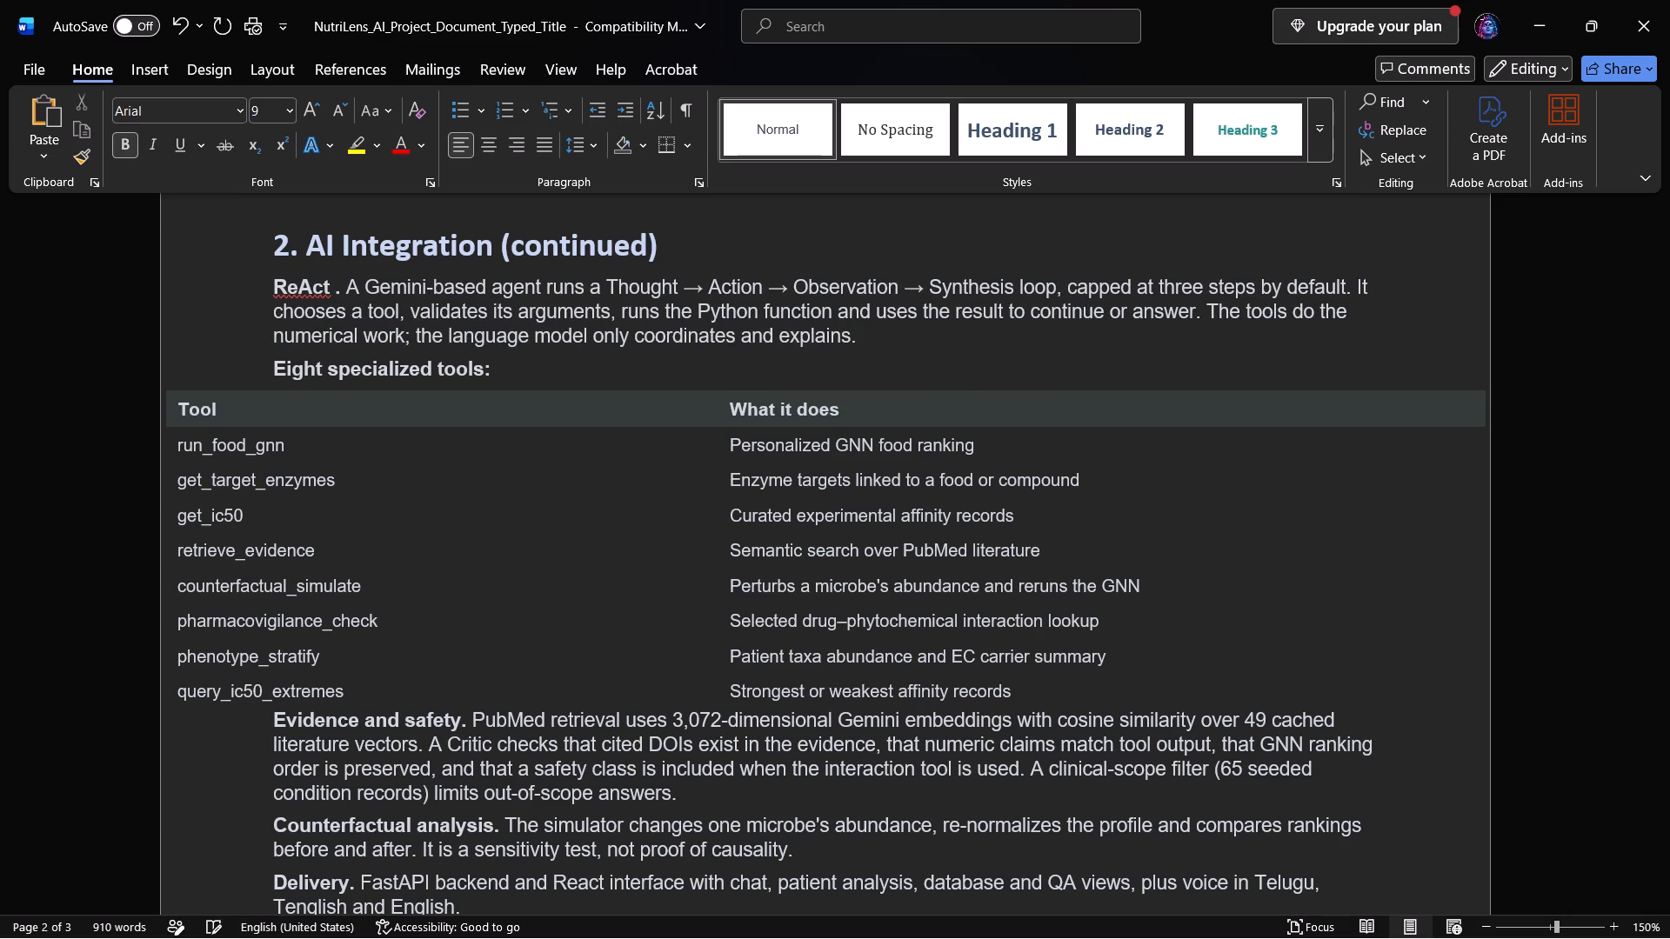
key(space)
key(shift+t)
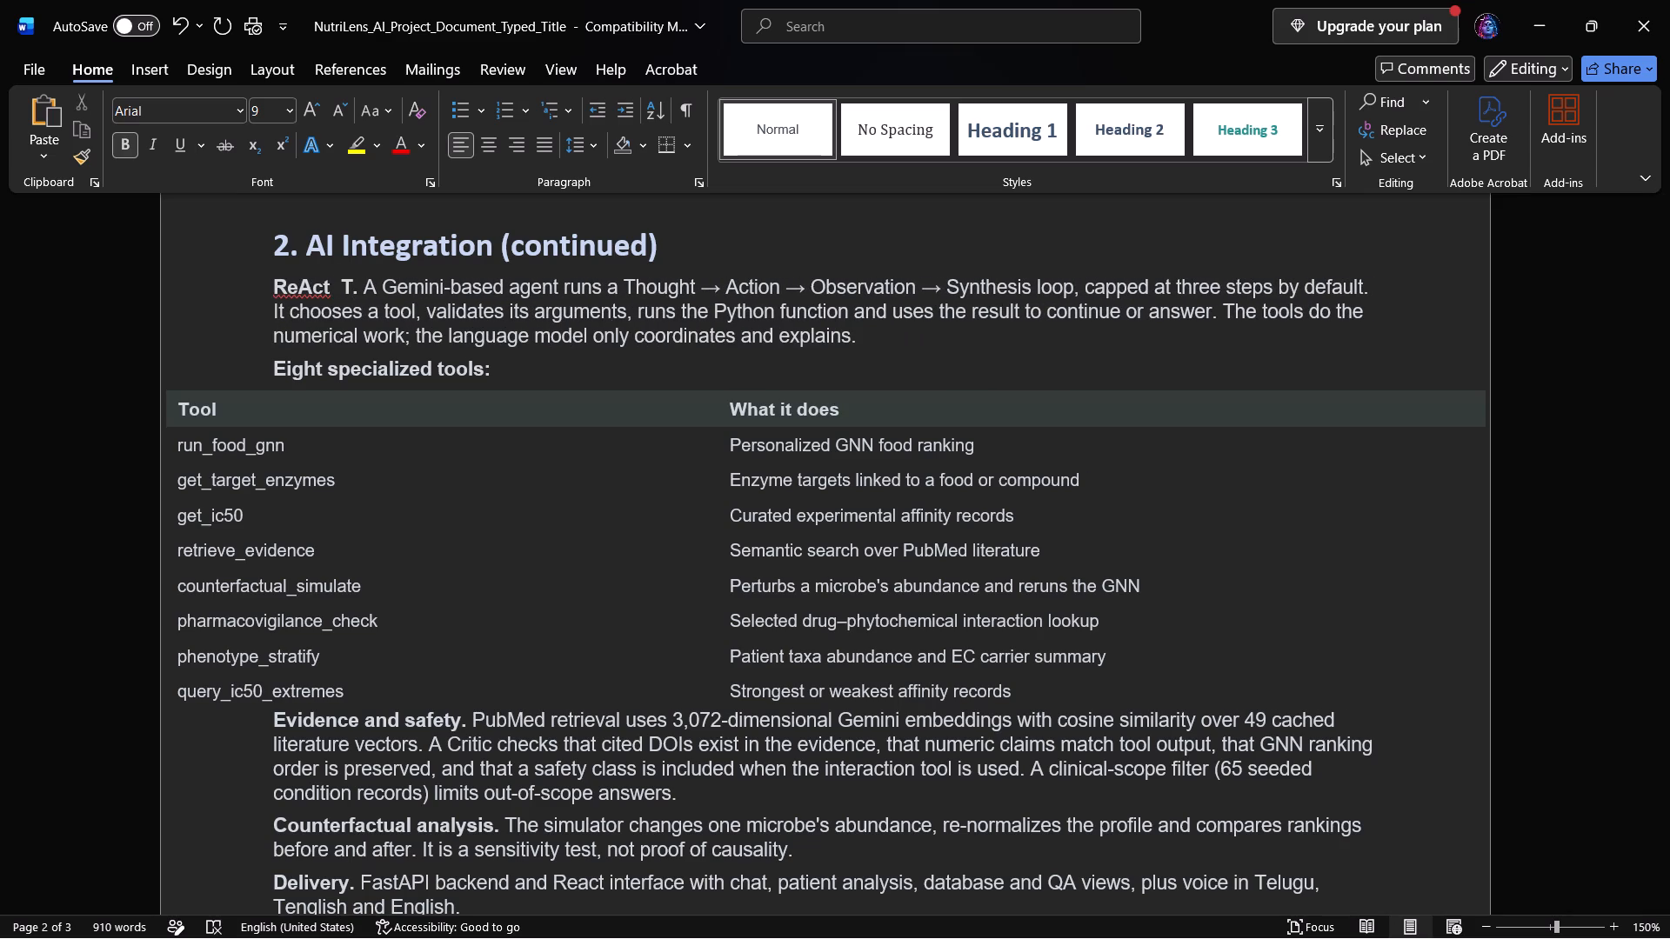
key(shift+f)
key(BackSpace)
key(BackSpace)
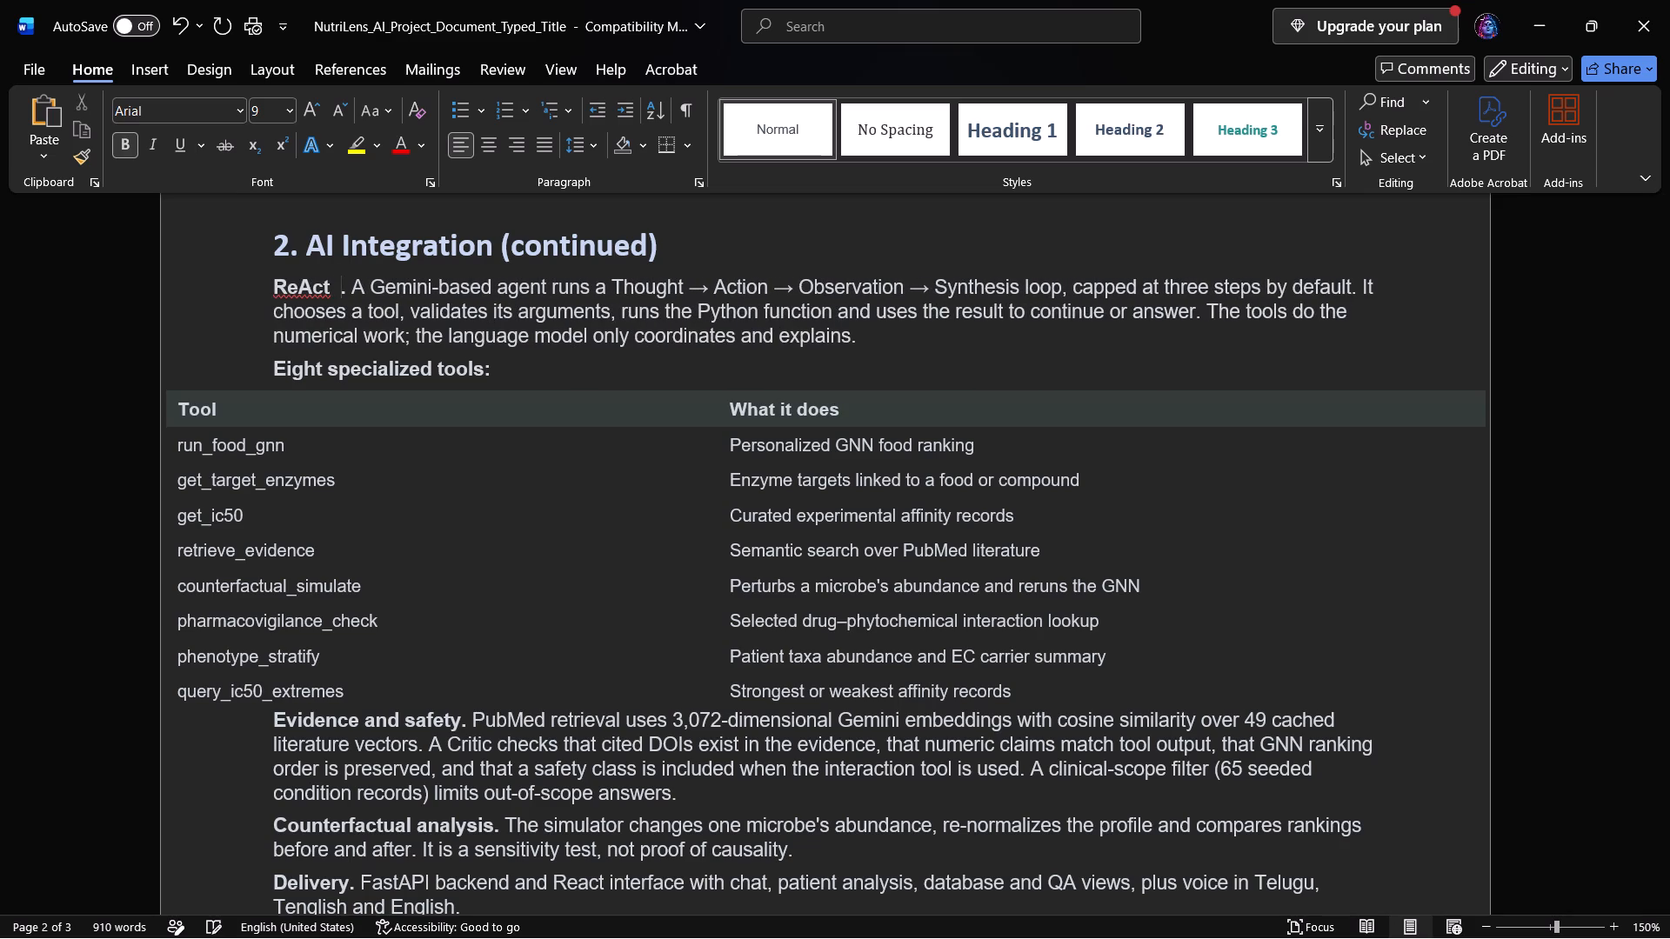
text(Framework)
key(space)
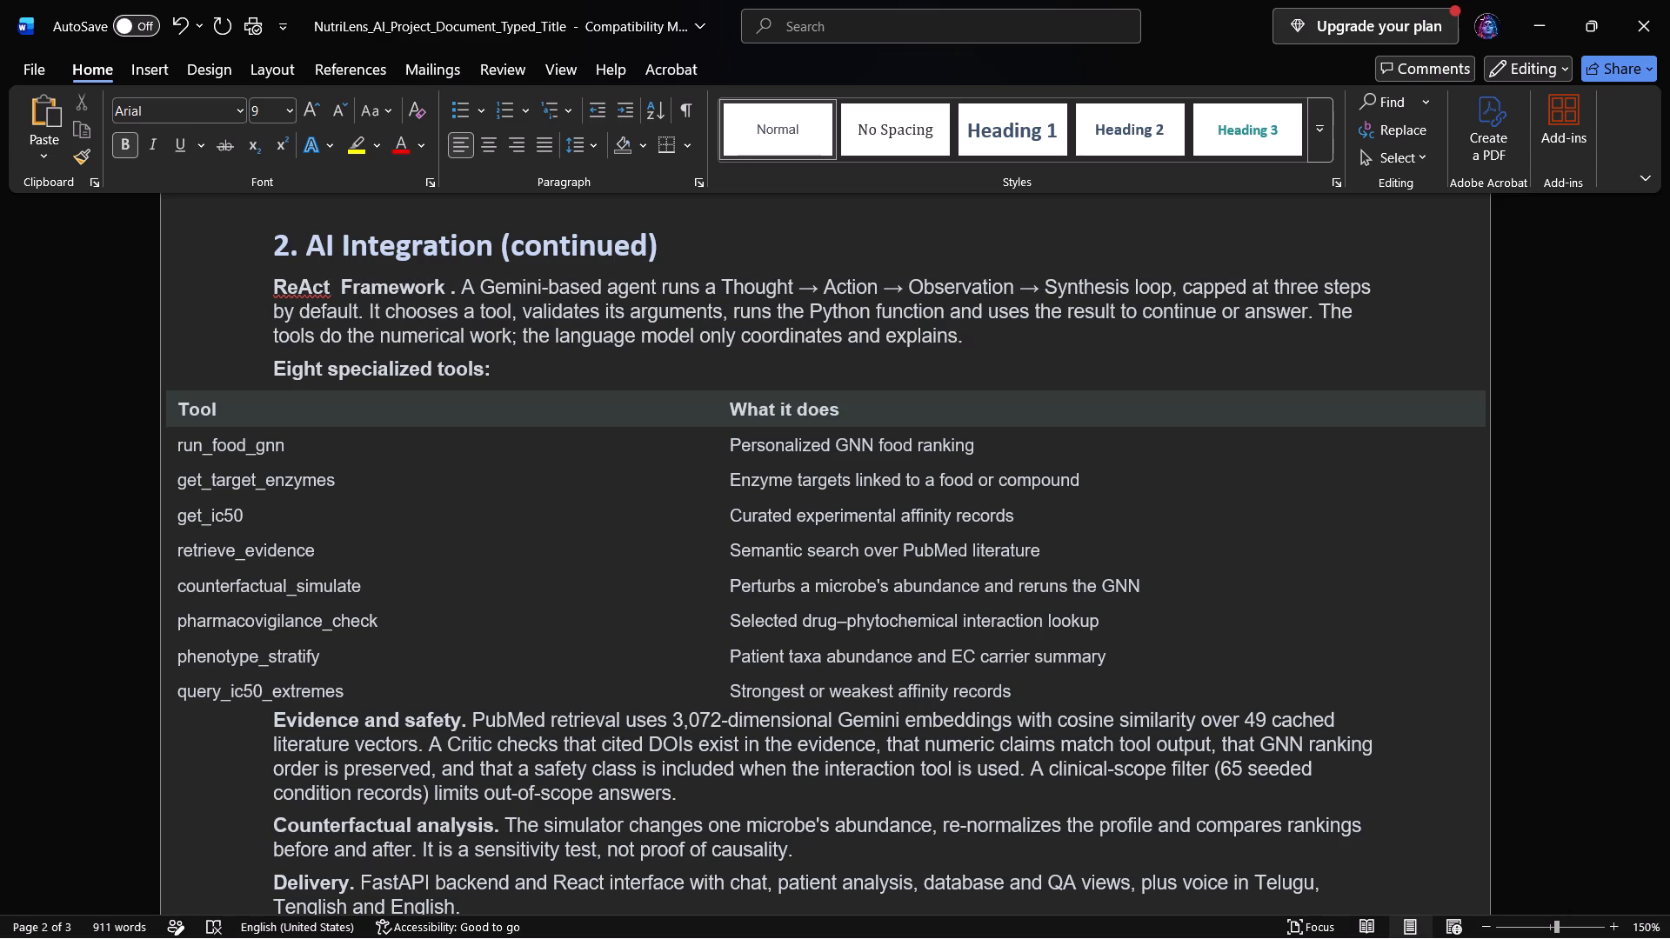
key(Right)
key(BackSpace)
key(shift+colon)
key(Left)
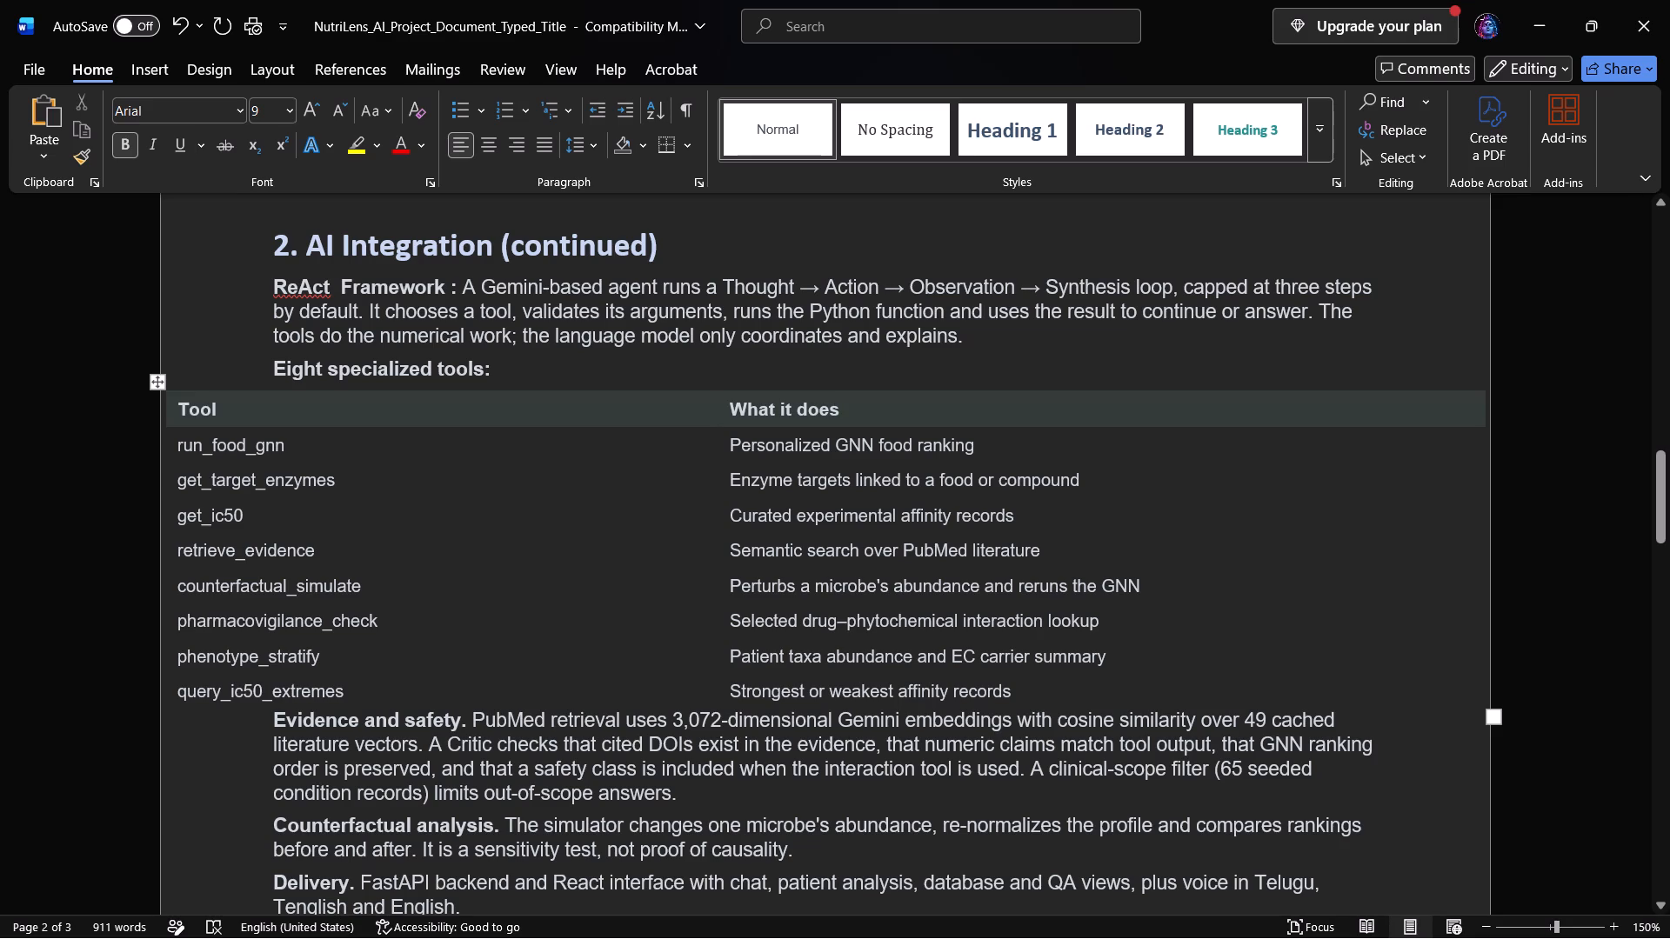
Add two more blank lines directly below the Background line, above "What we built, in four data stages:".
scroll(758, 442, up, 1)
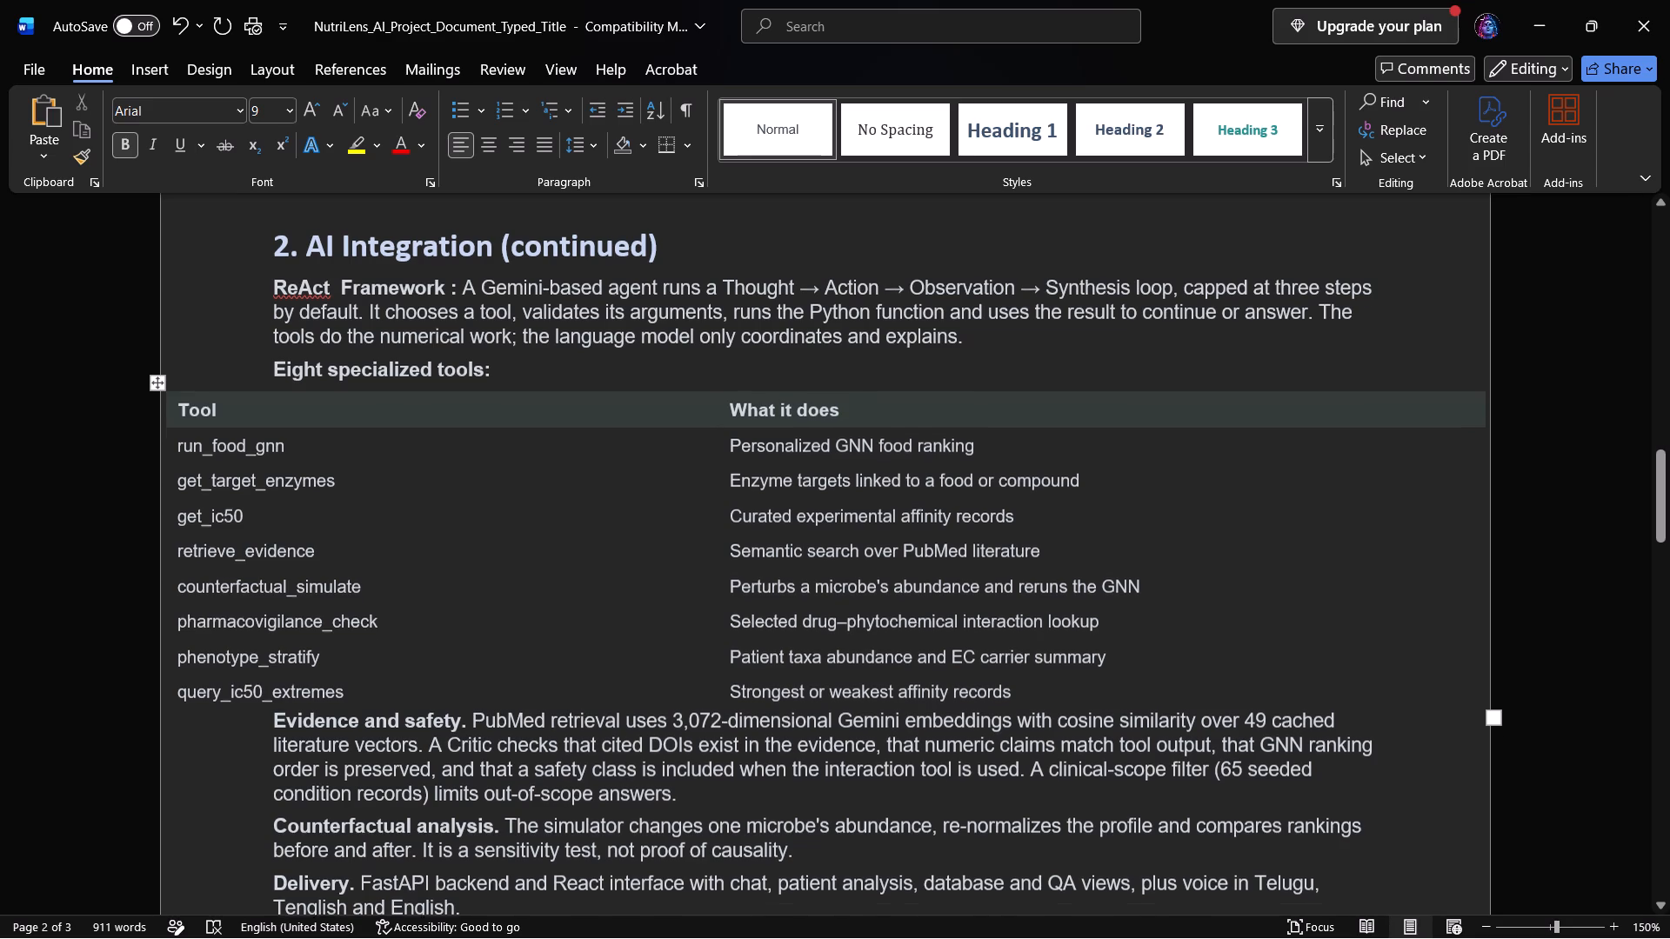
scroll(758, 442, up, 1)
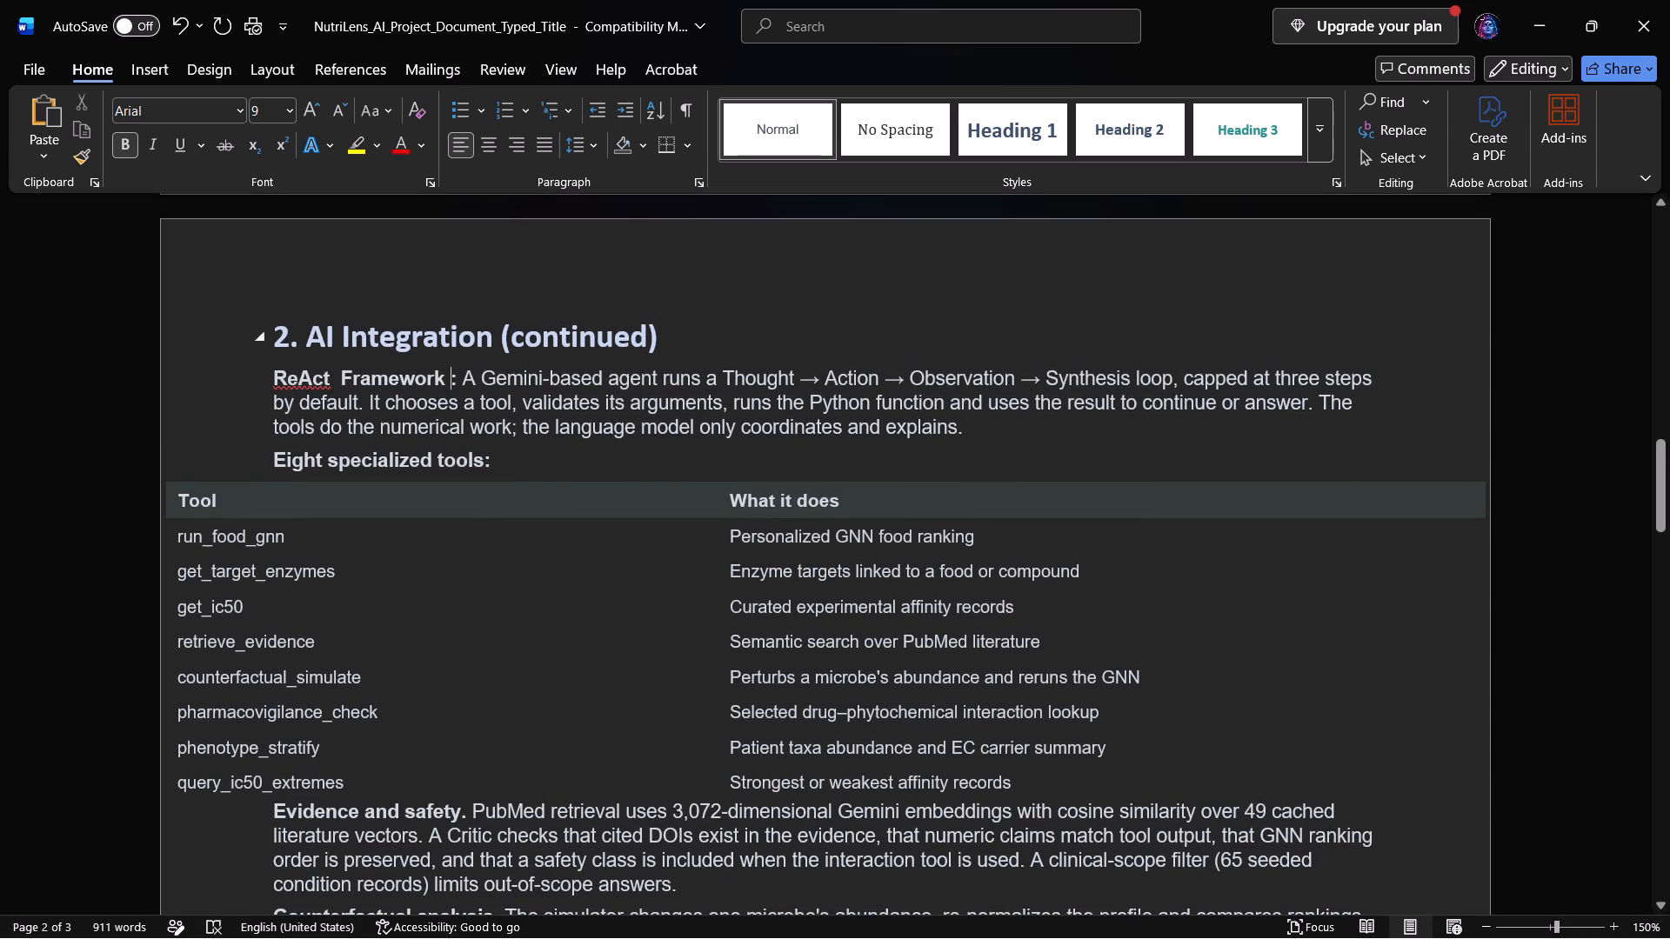
scroll(471, 359, down, 1)
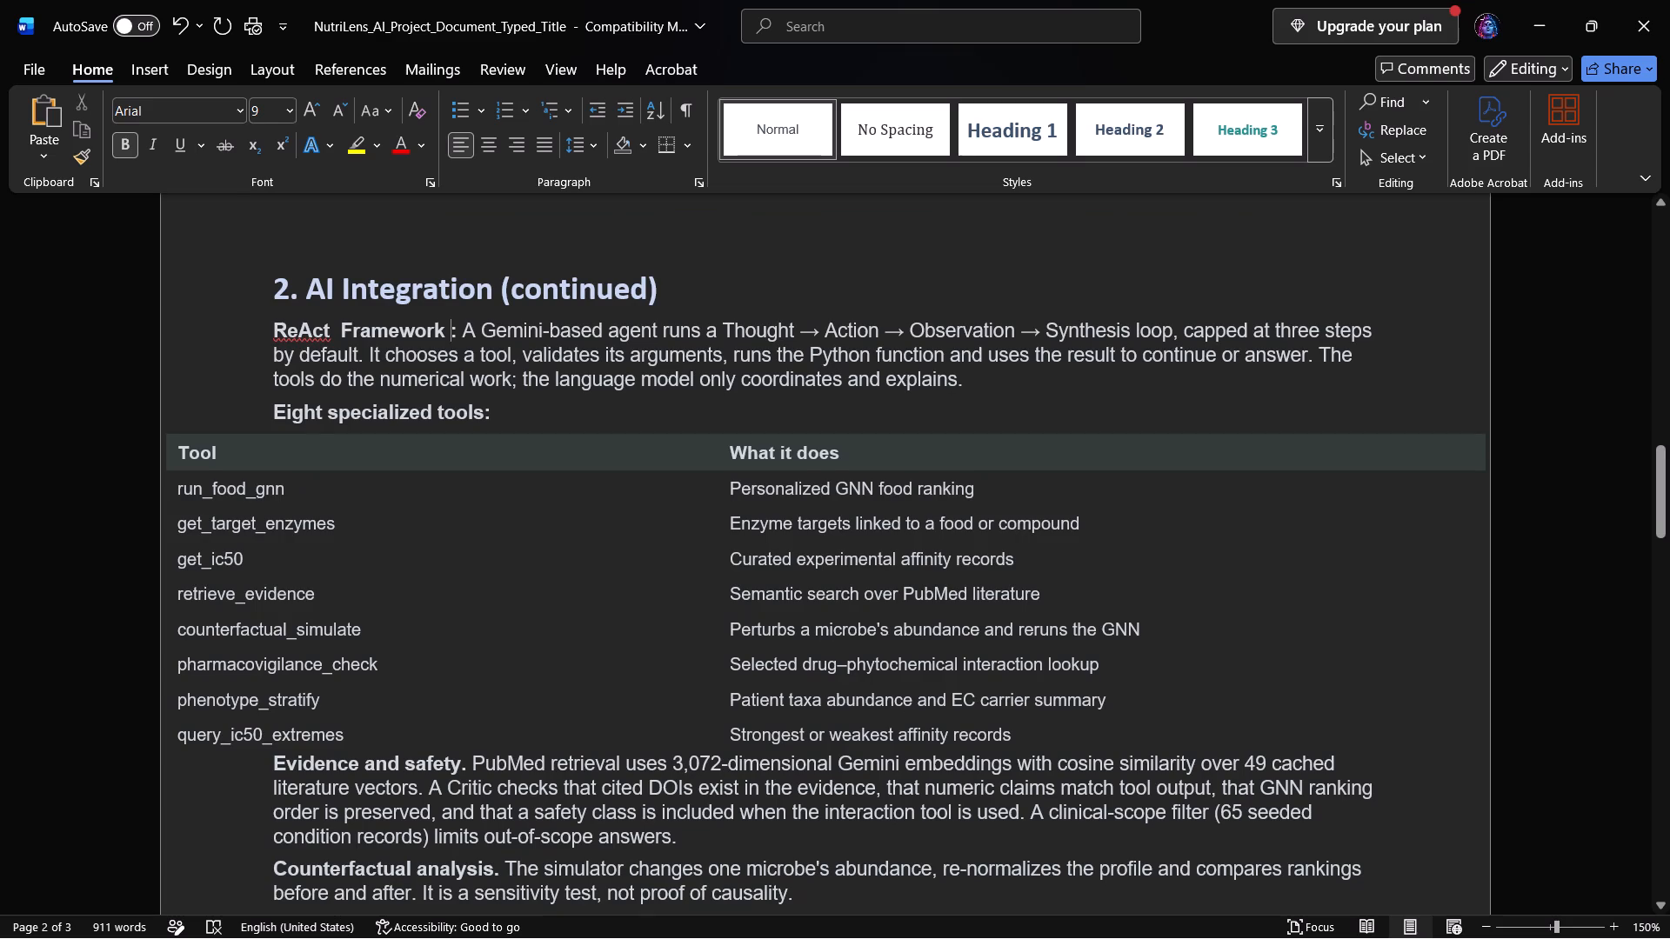
scroll(646, 383, up, 1)
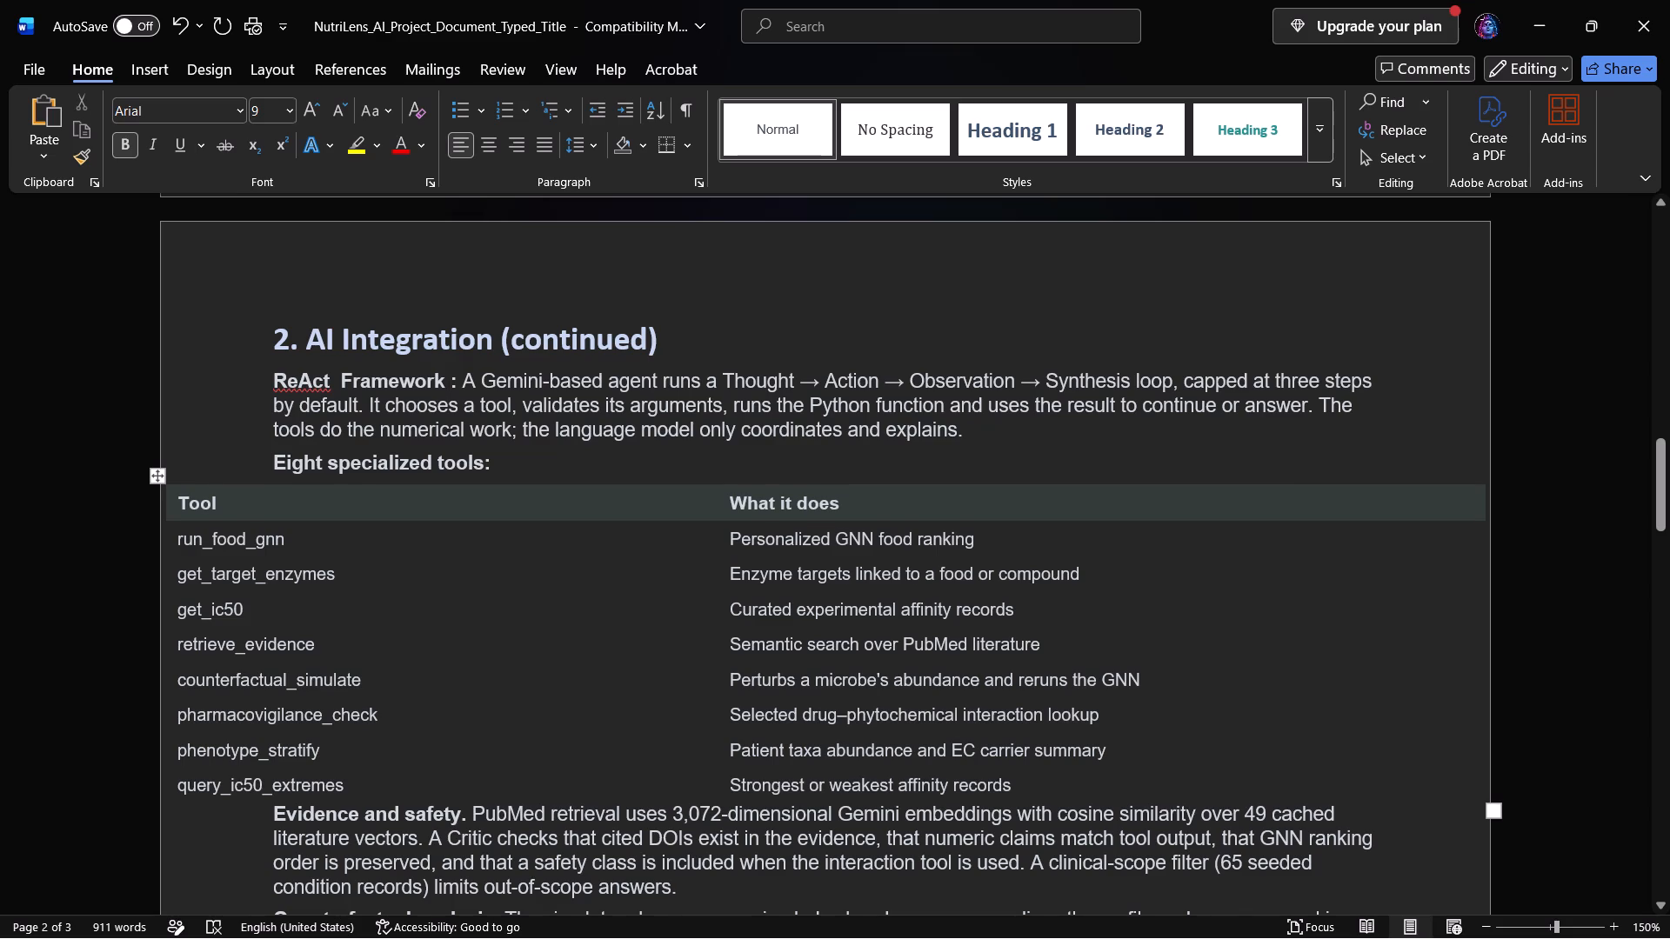
scroll(988, 512, up, 5)
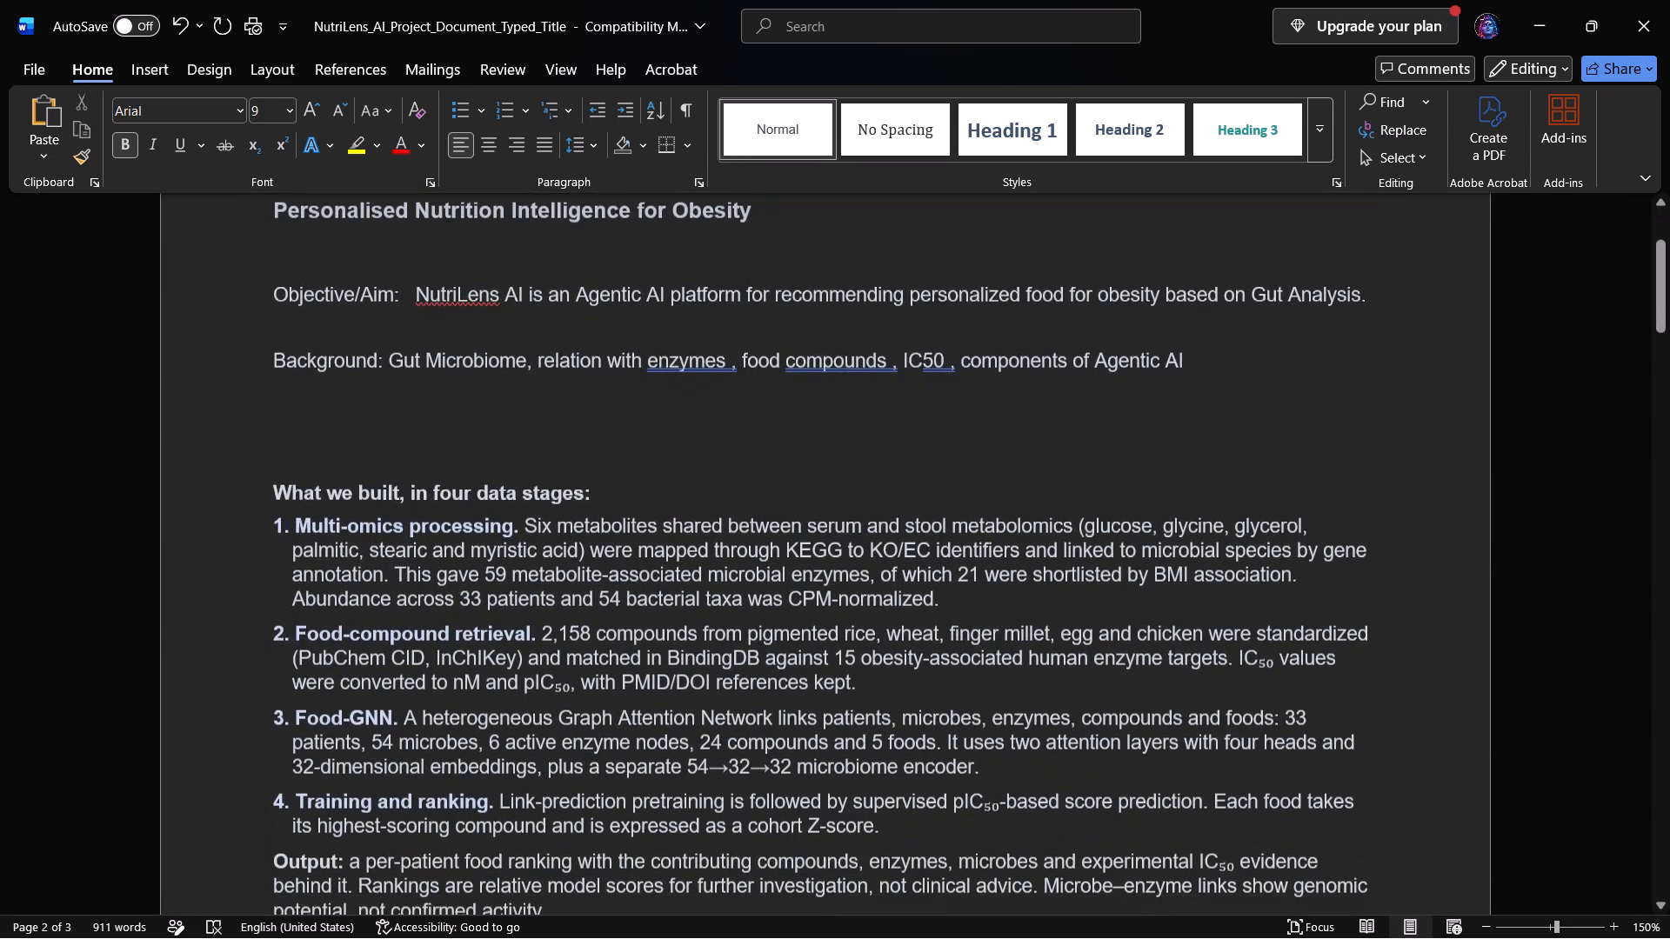
click(1253, 345)
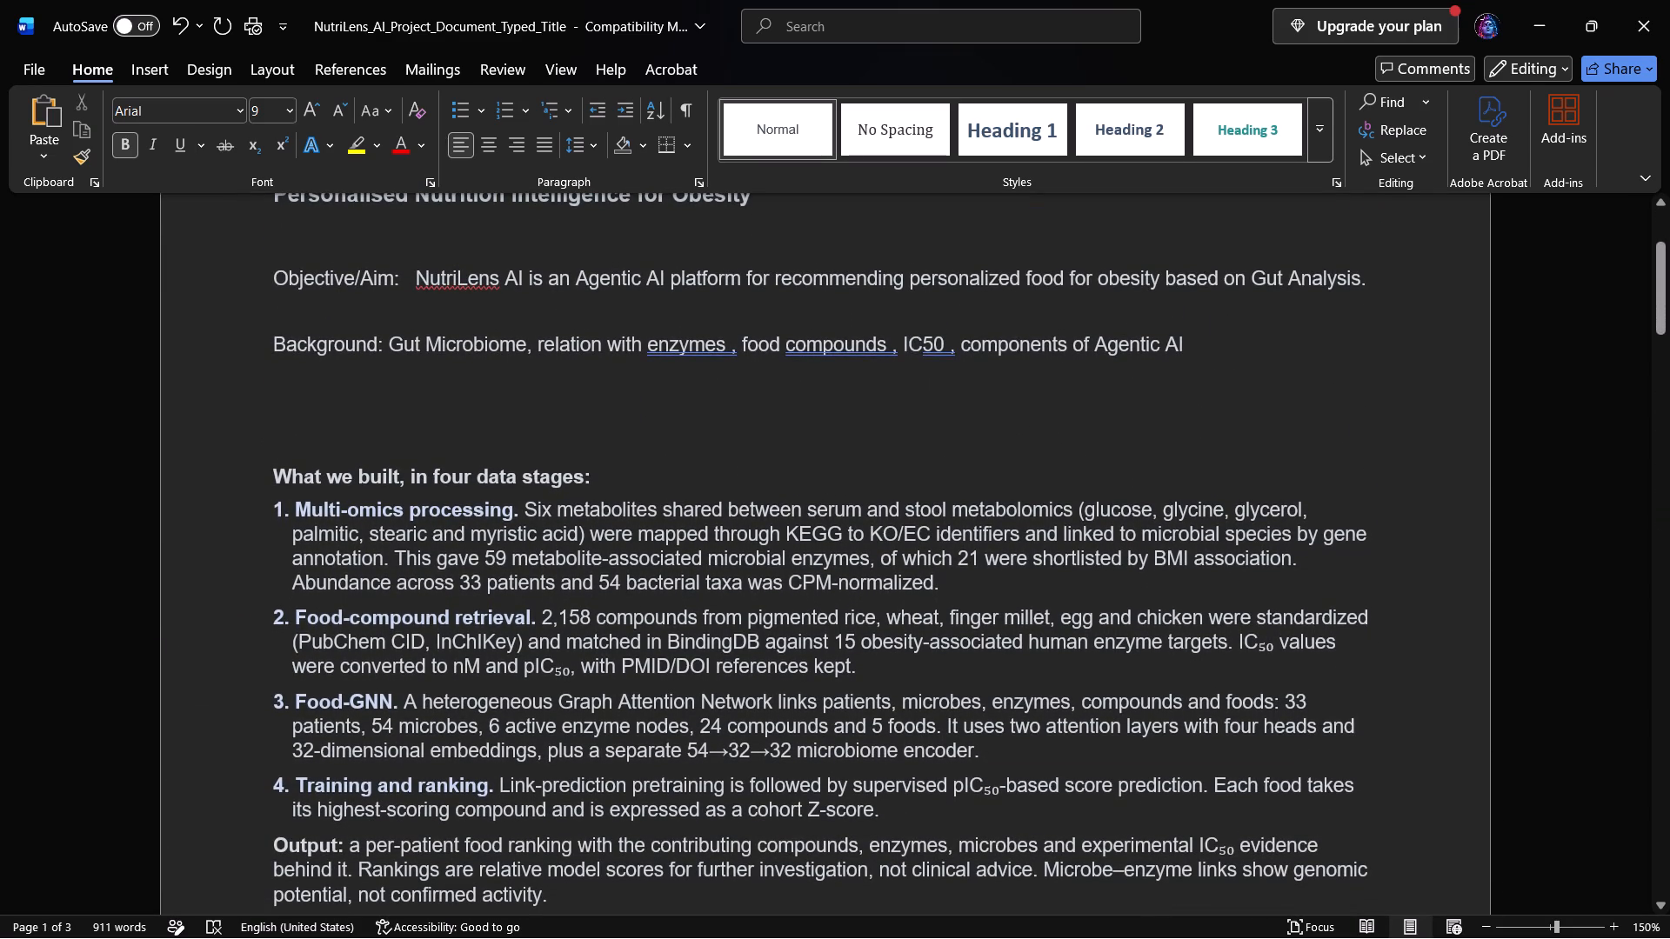
key(Return)
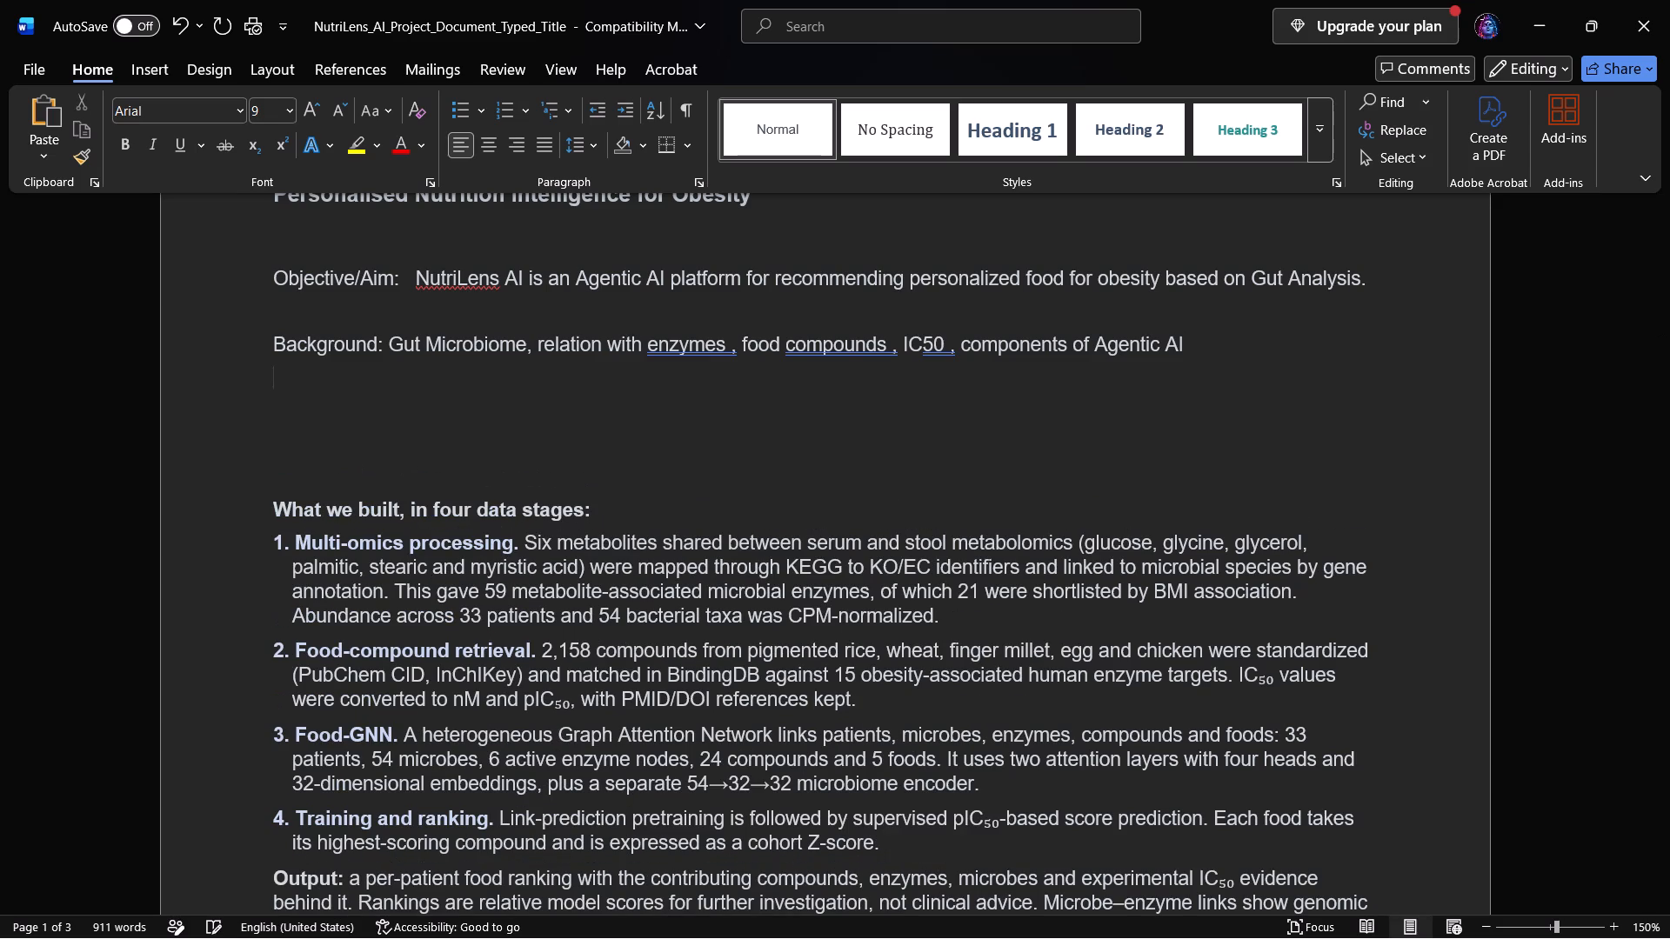
key(Return)
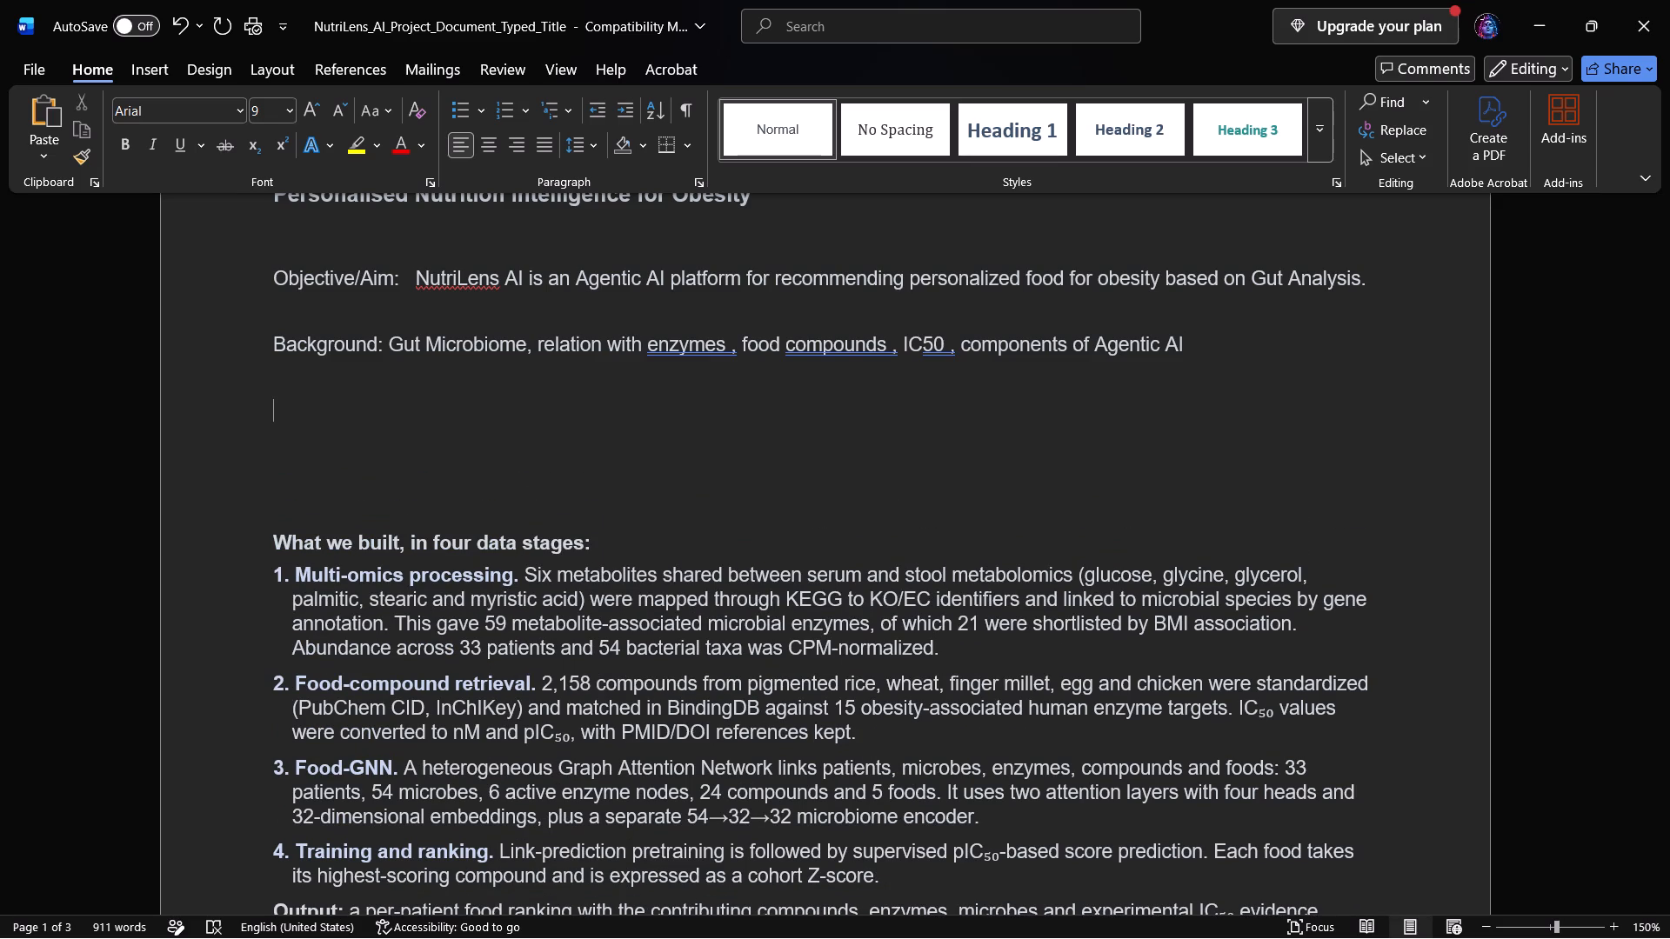
key(BackSpace)
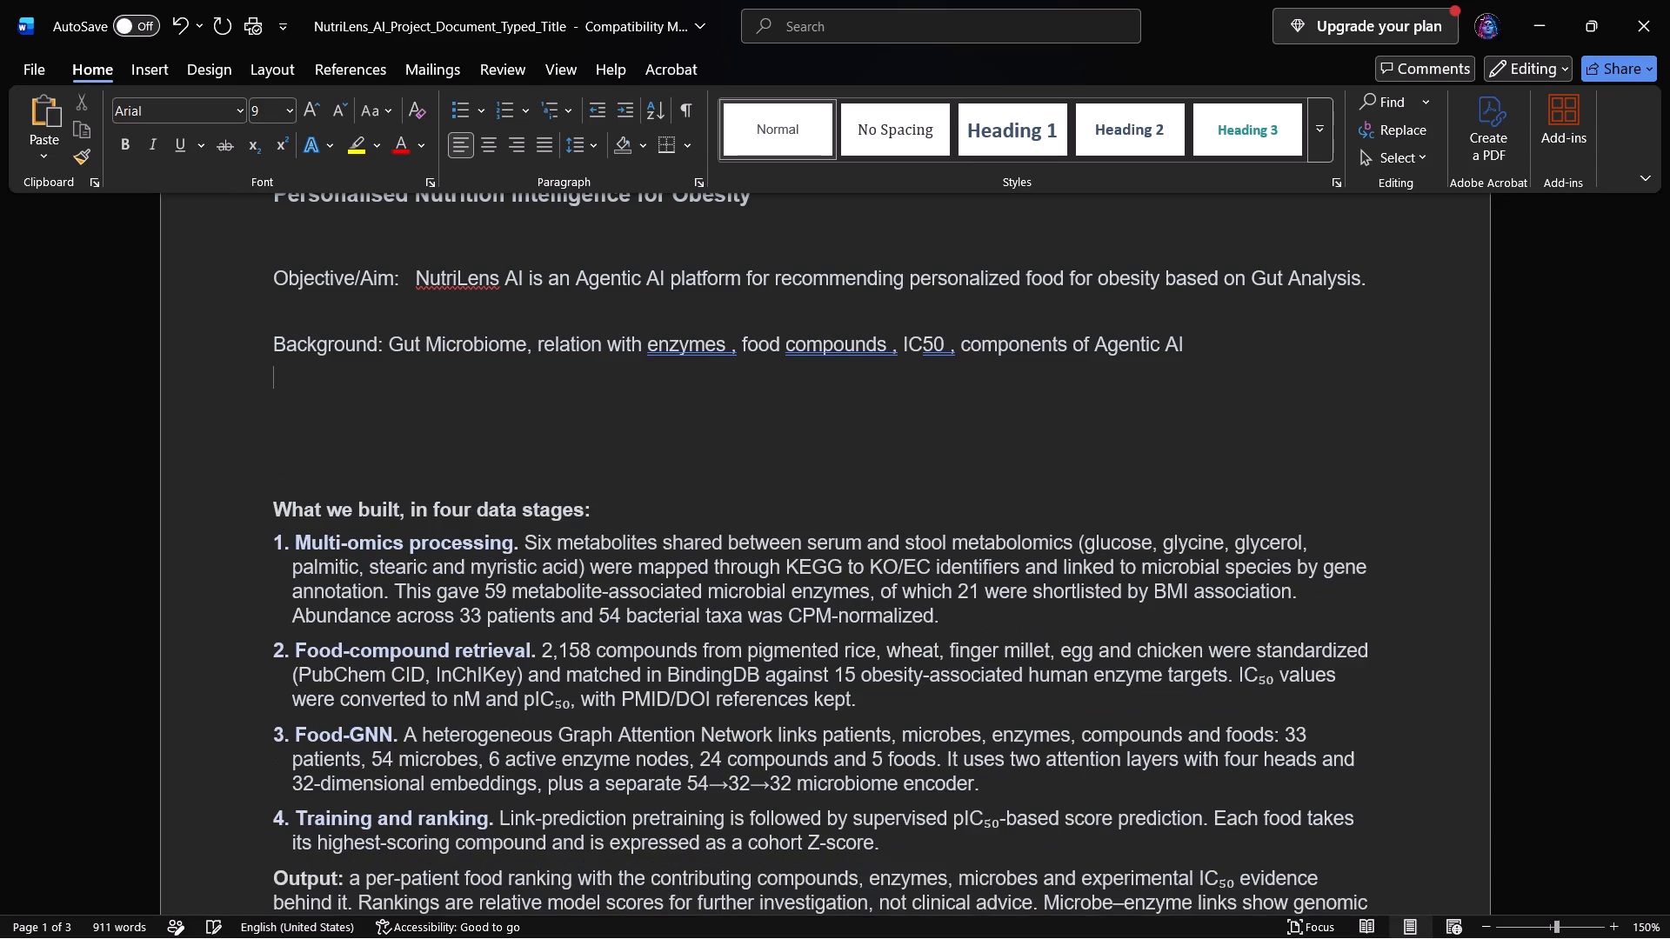
key(Return)
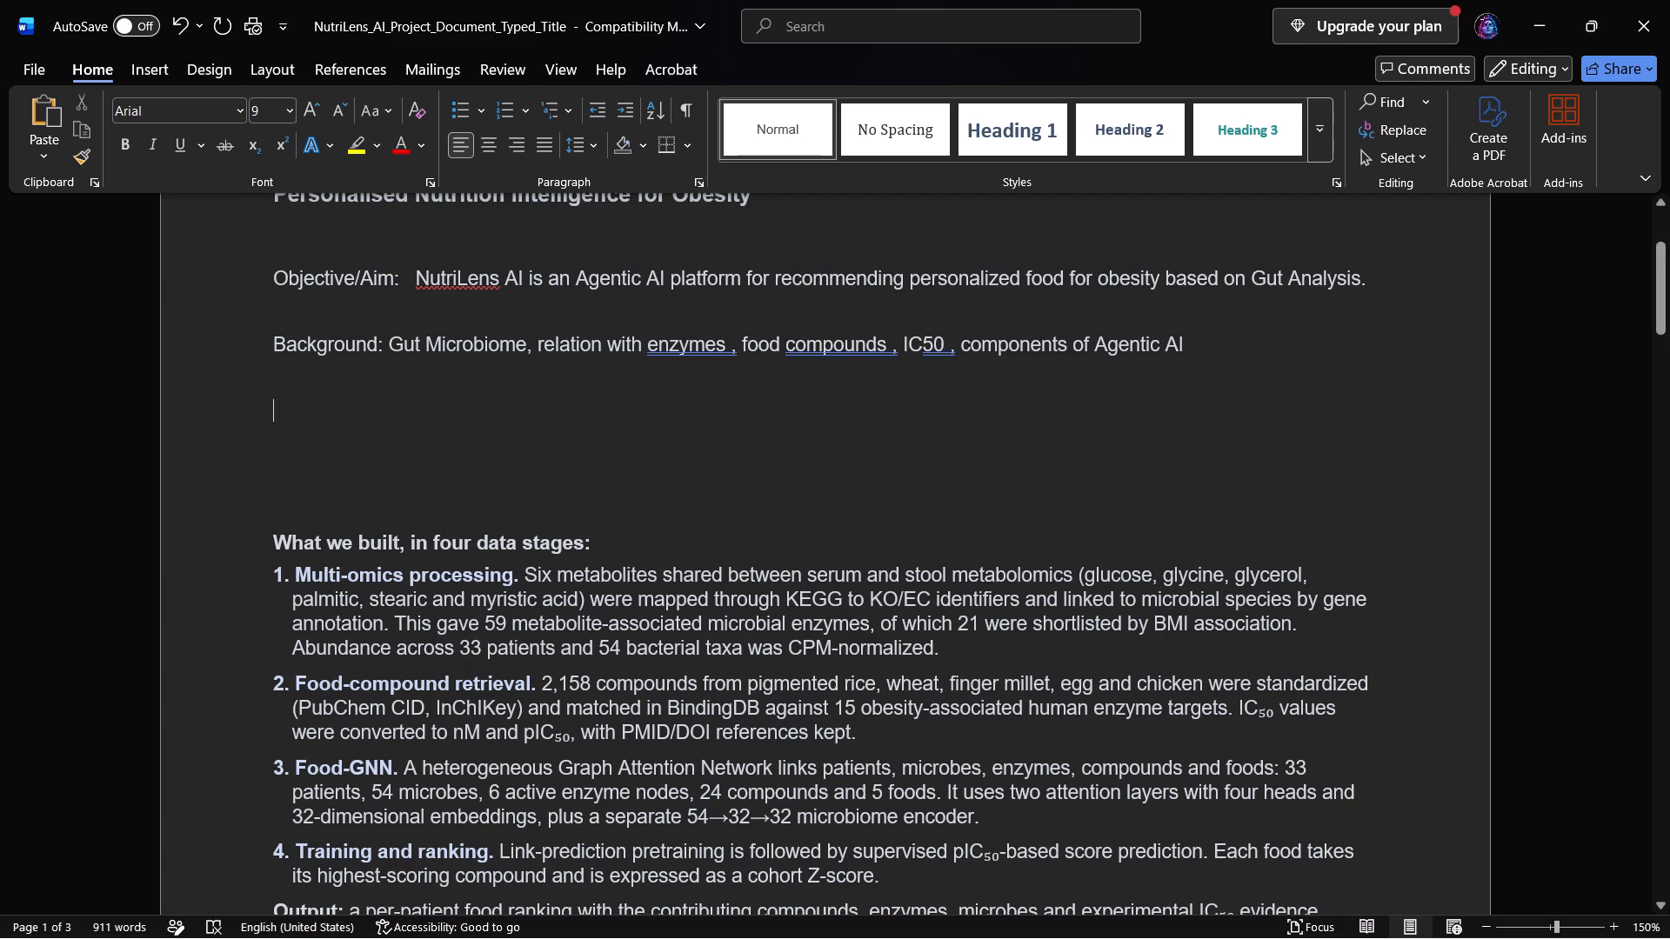
Look through the rest of the document, from the four data stages to the Integrated Smart Device page.
scroll(1104, 417, down, 2)
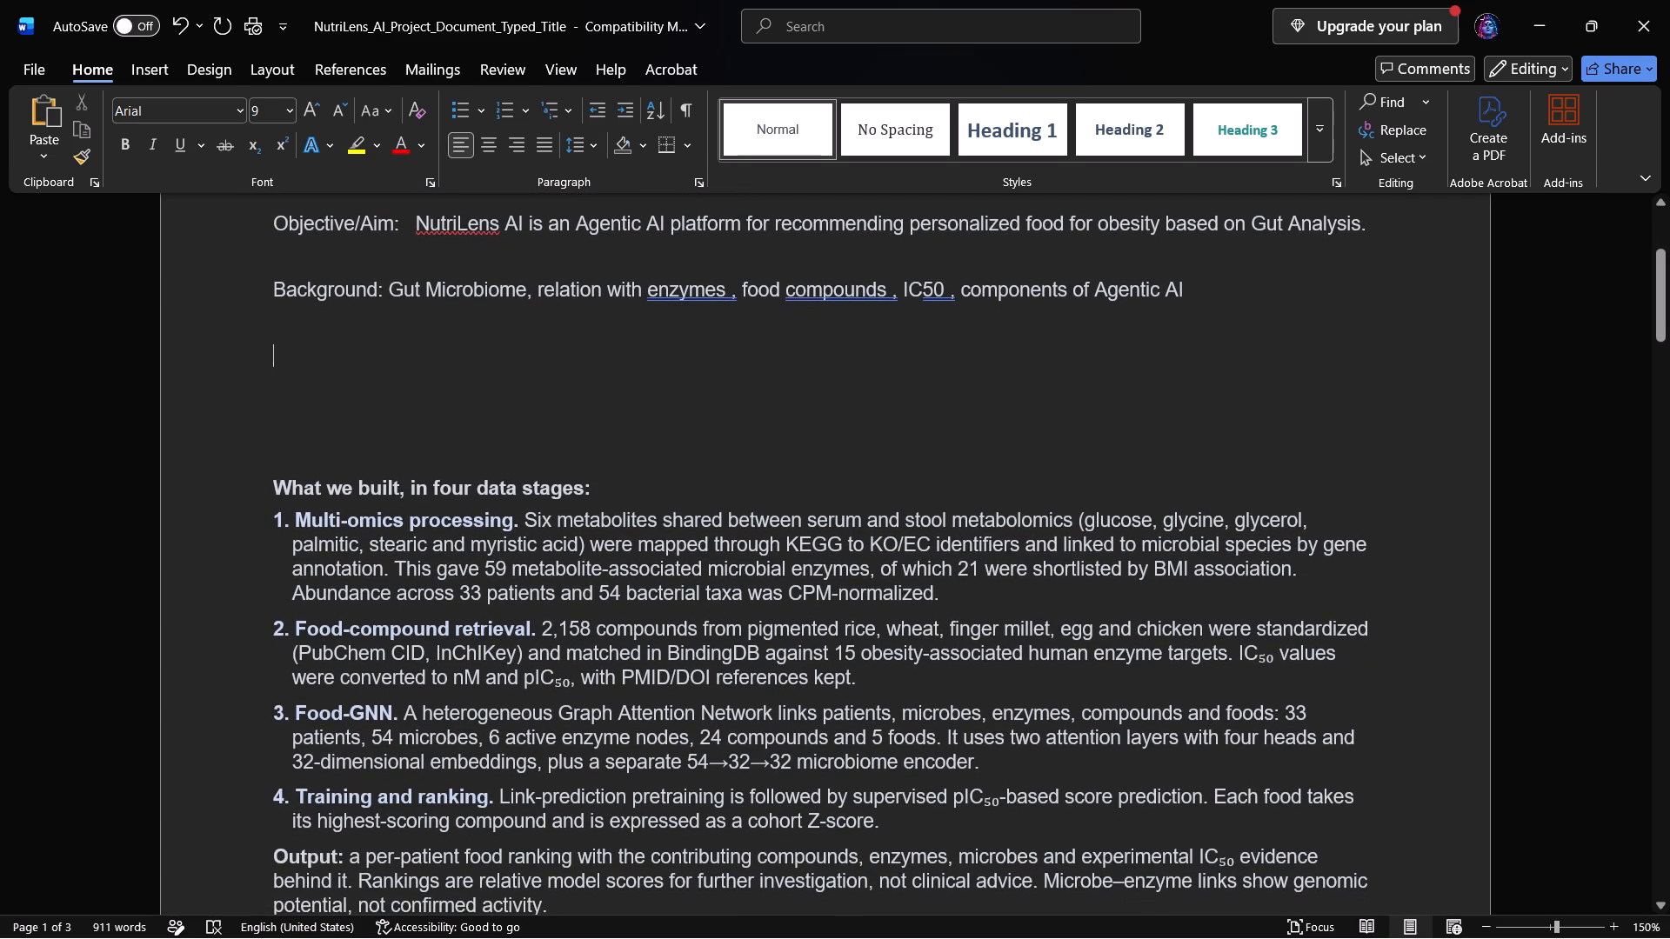
scroll(1104, 417, down, 1)
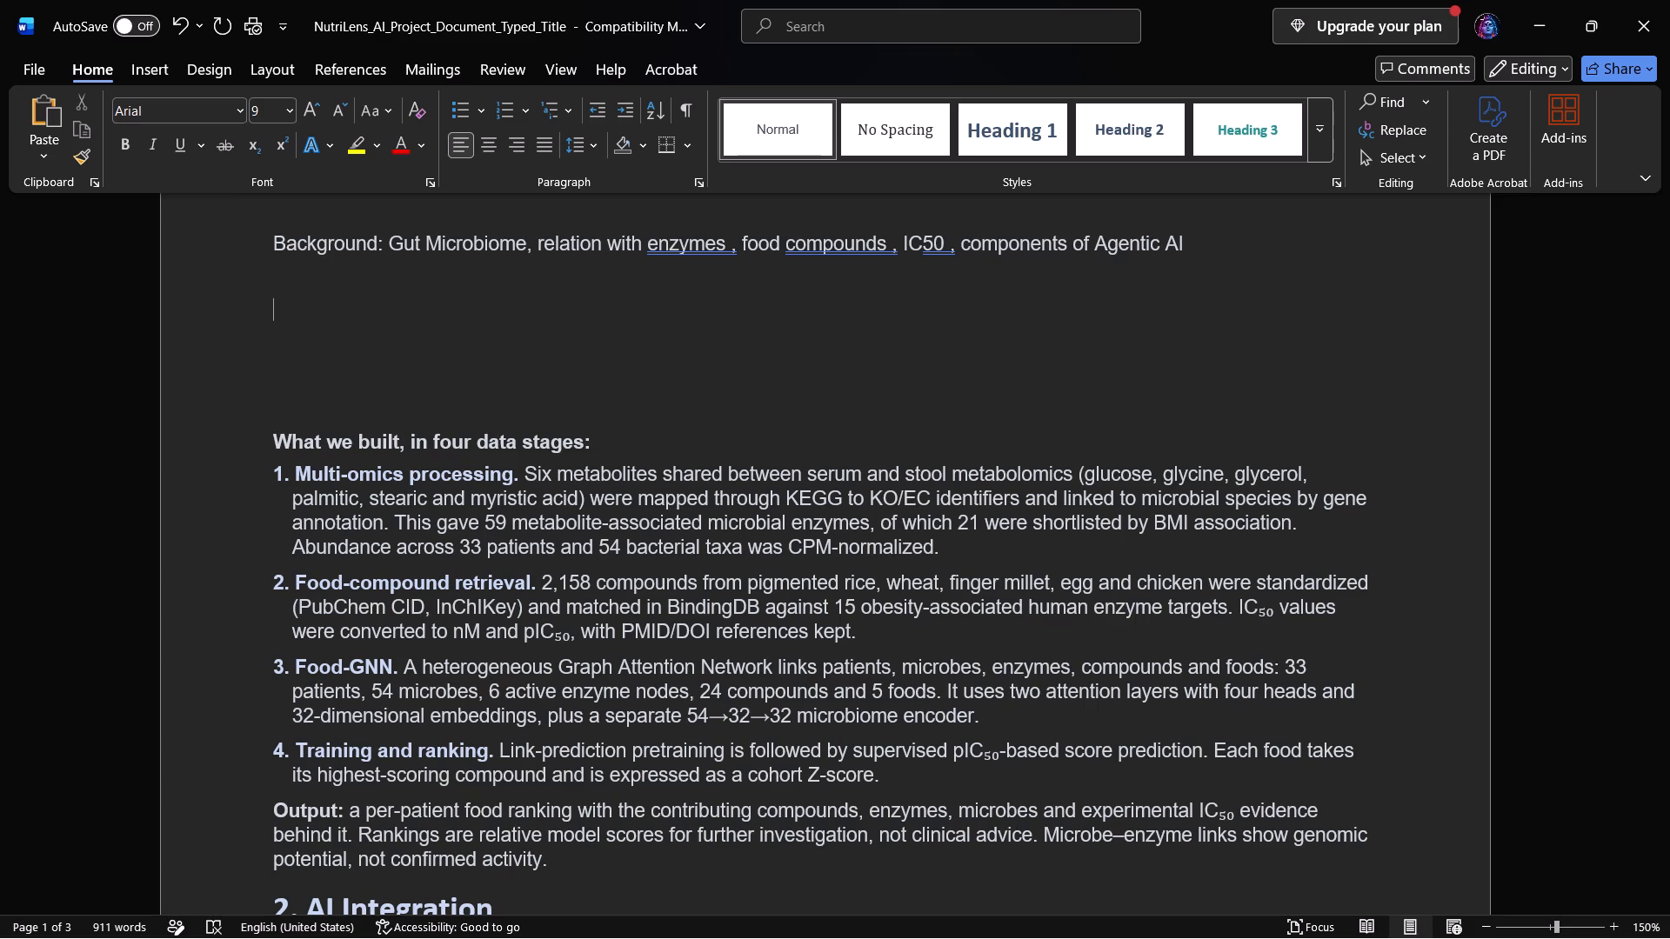
scroll(1104, 417, down, 10)
scroll(1104, 417, up, 1)
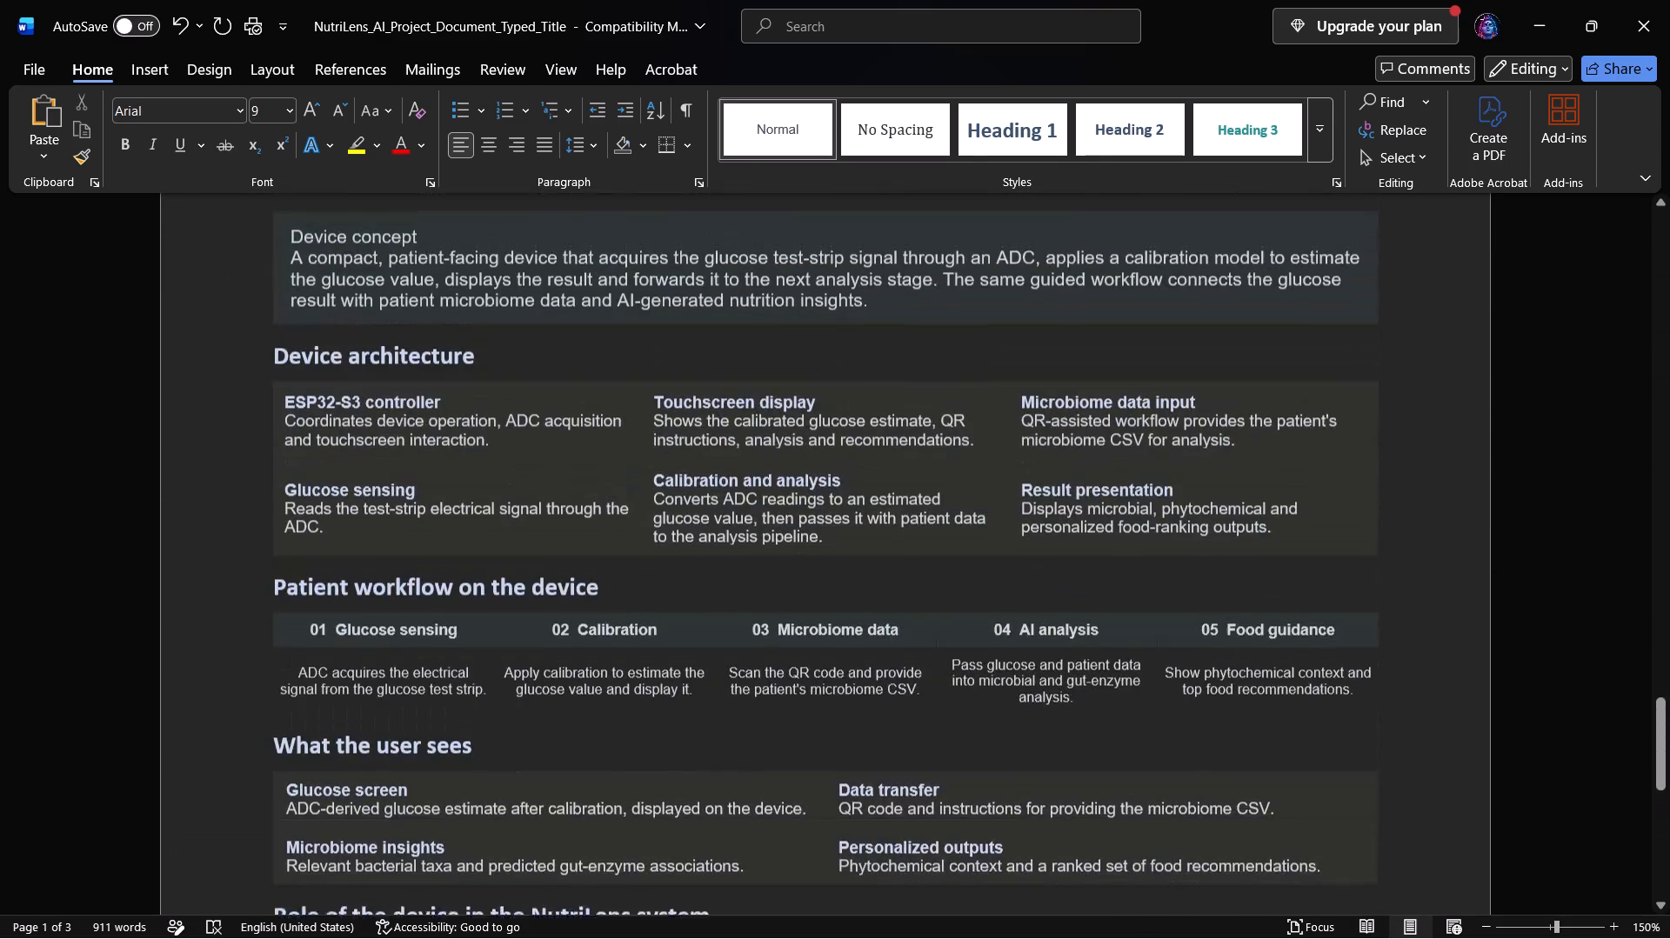
scroll(1104, 417, up, 2)
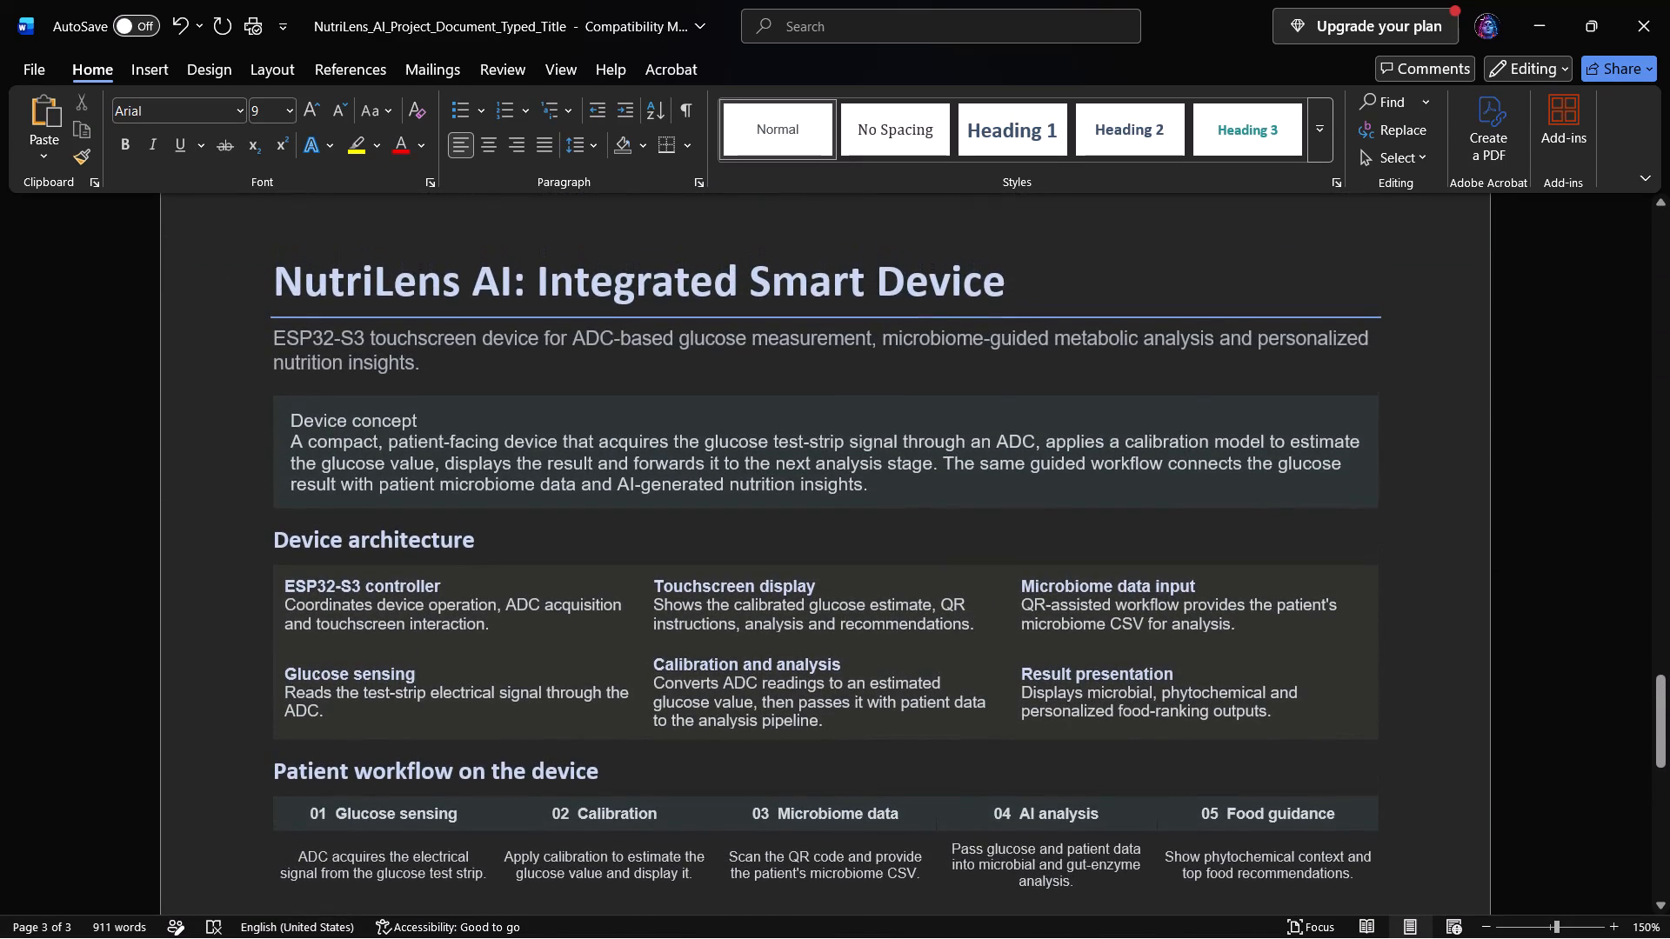
Close the NutriLens AI project document.
click(1669, 0)
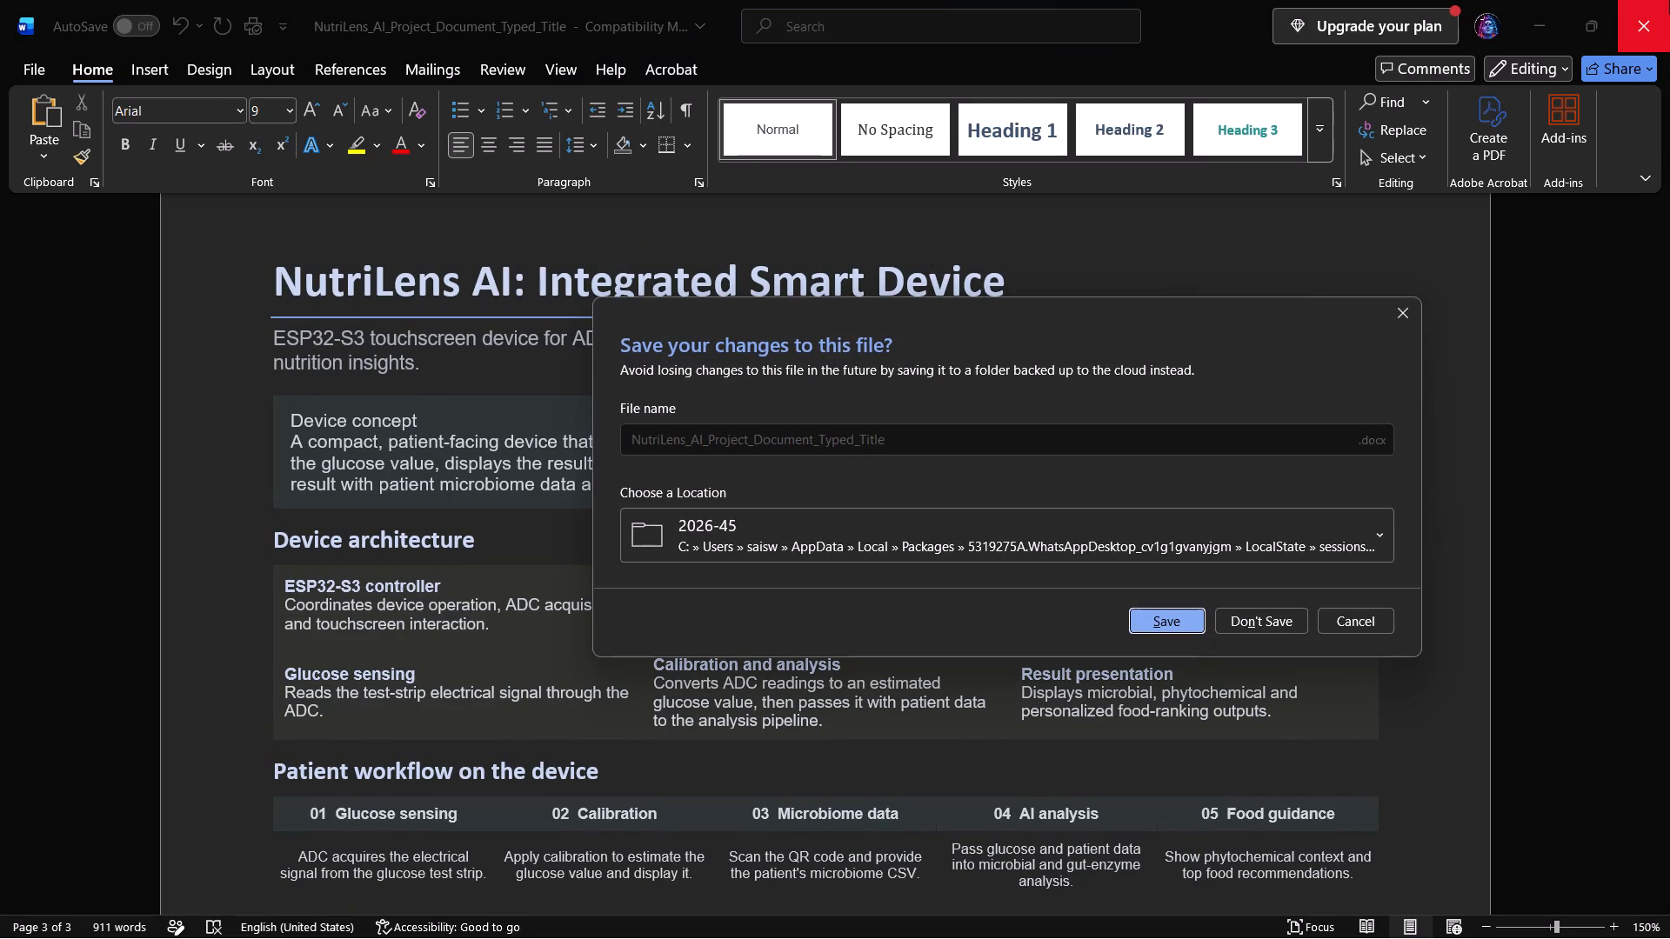
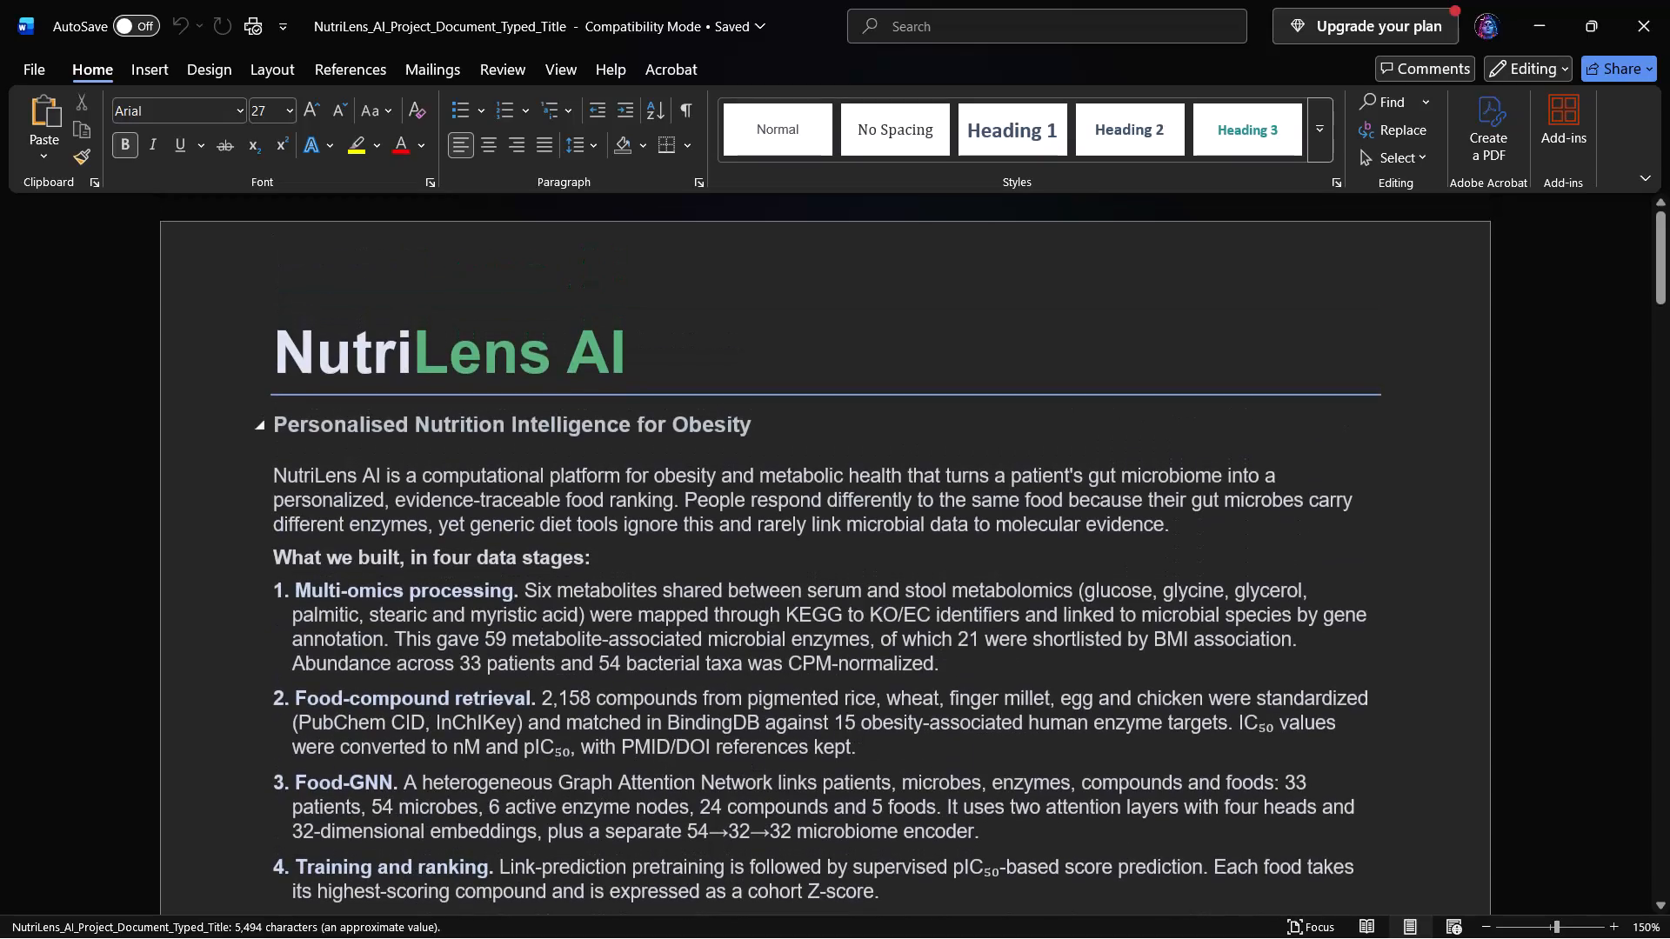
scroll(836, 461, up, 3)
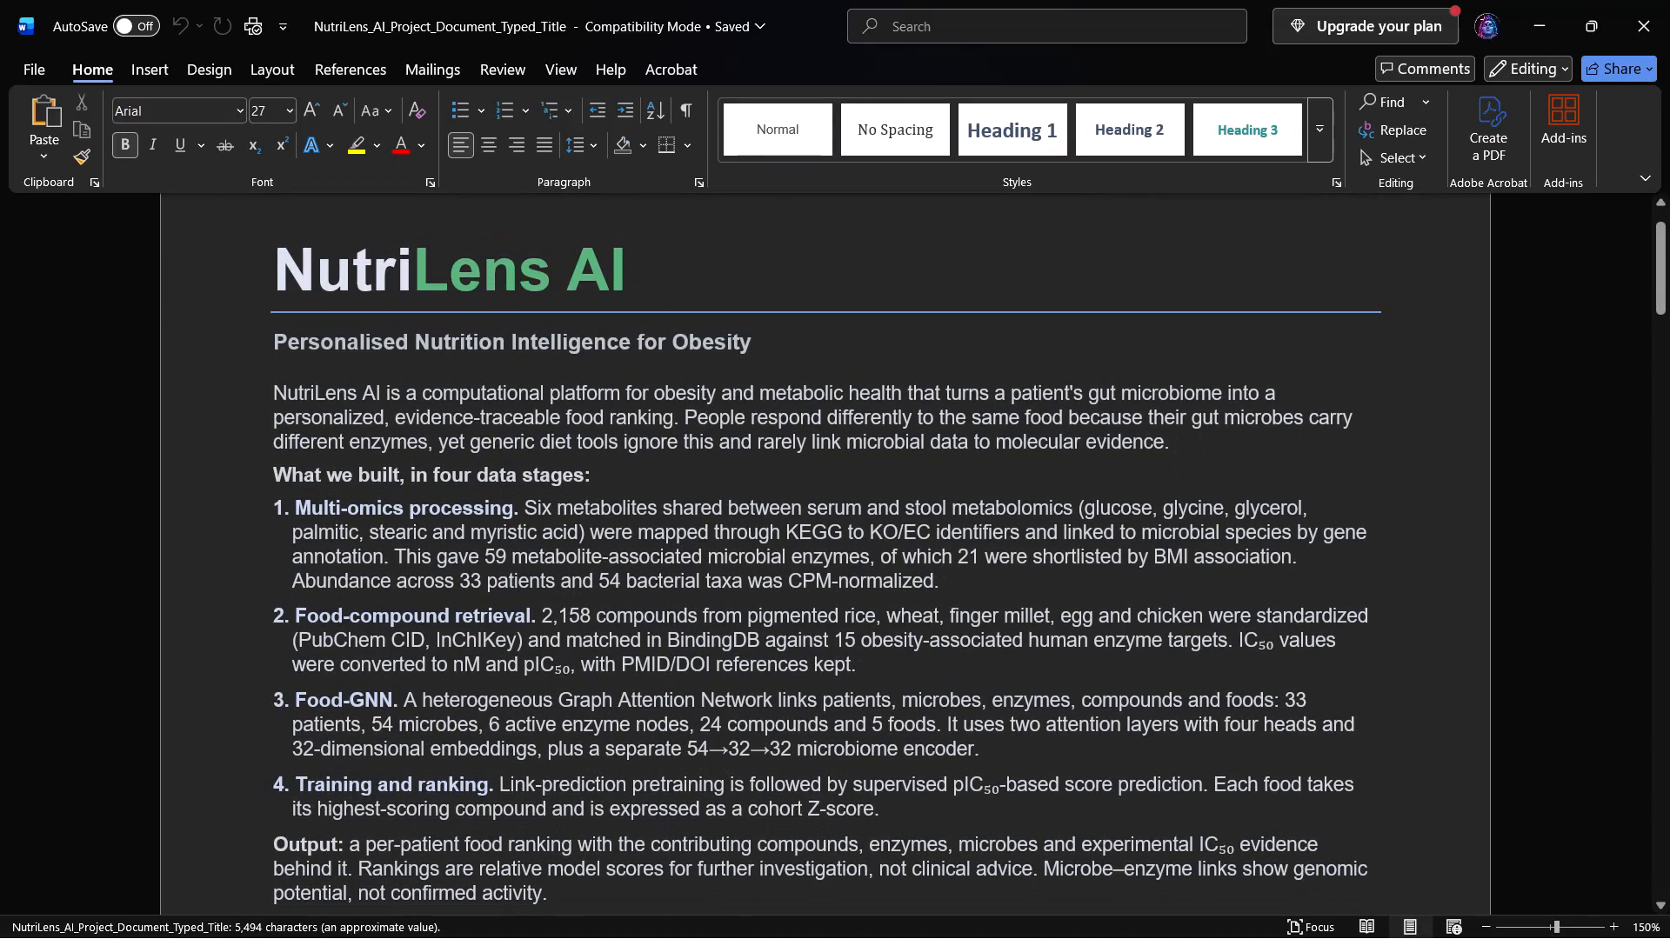
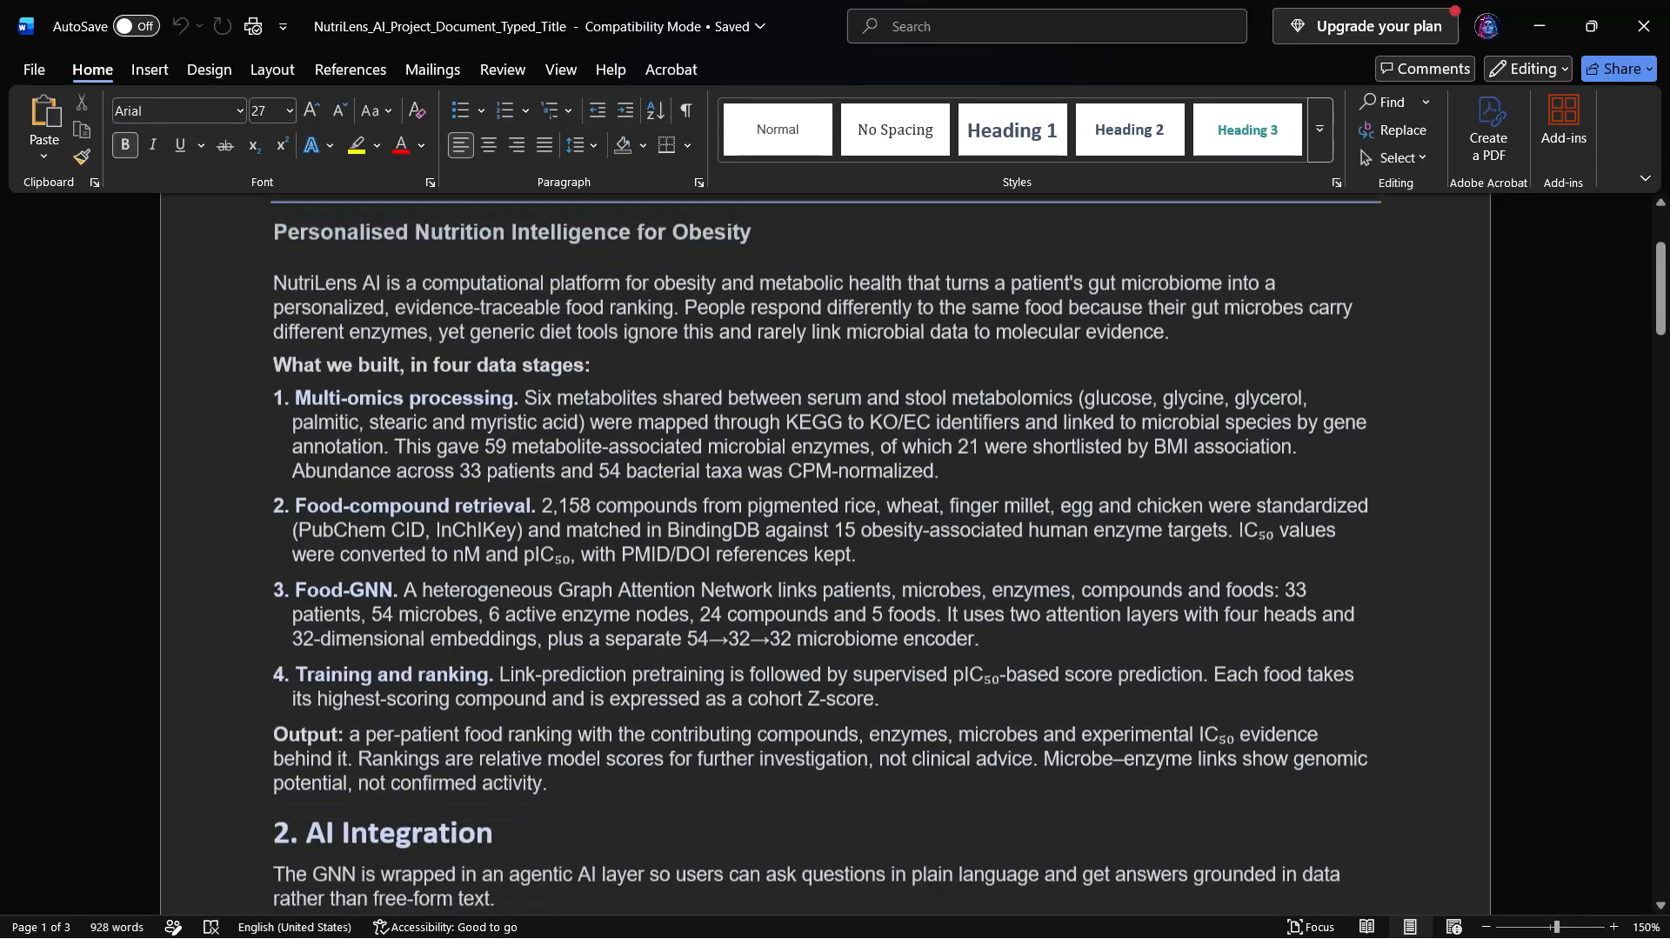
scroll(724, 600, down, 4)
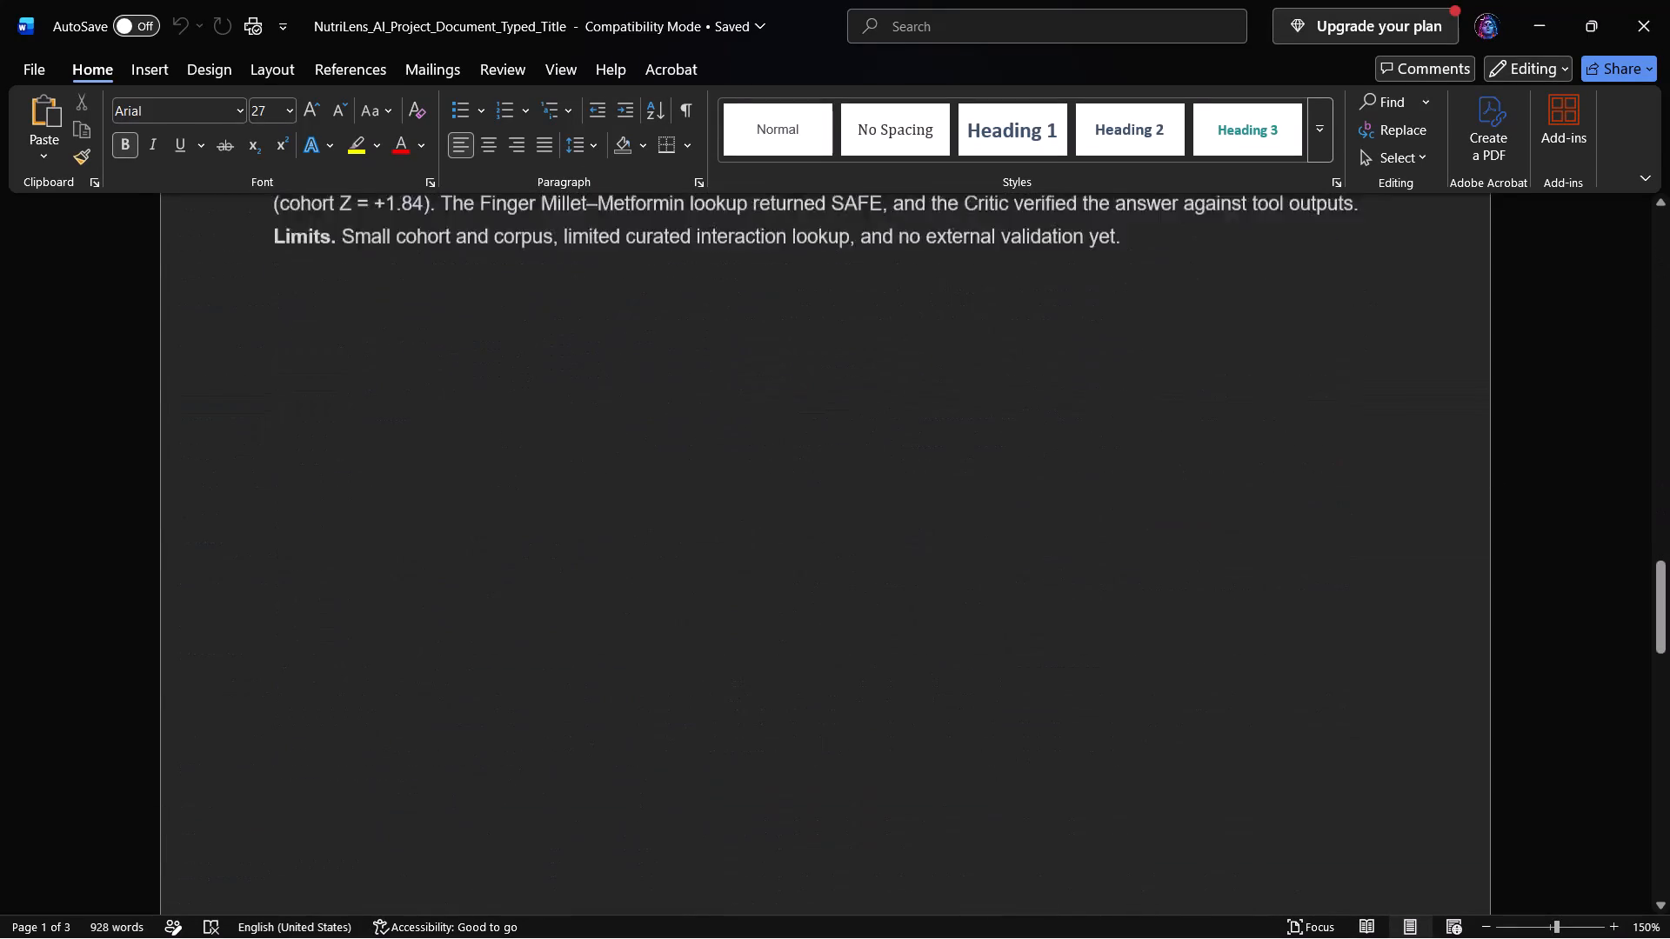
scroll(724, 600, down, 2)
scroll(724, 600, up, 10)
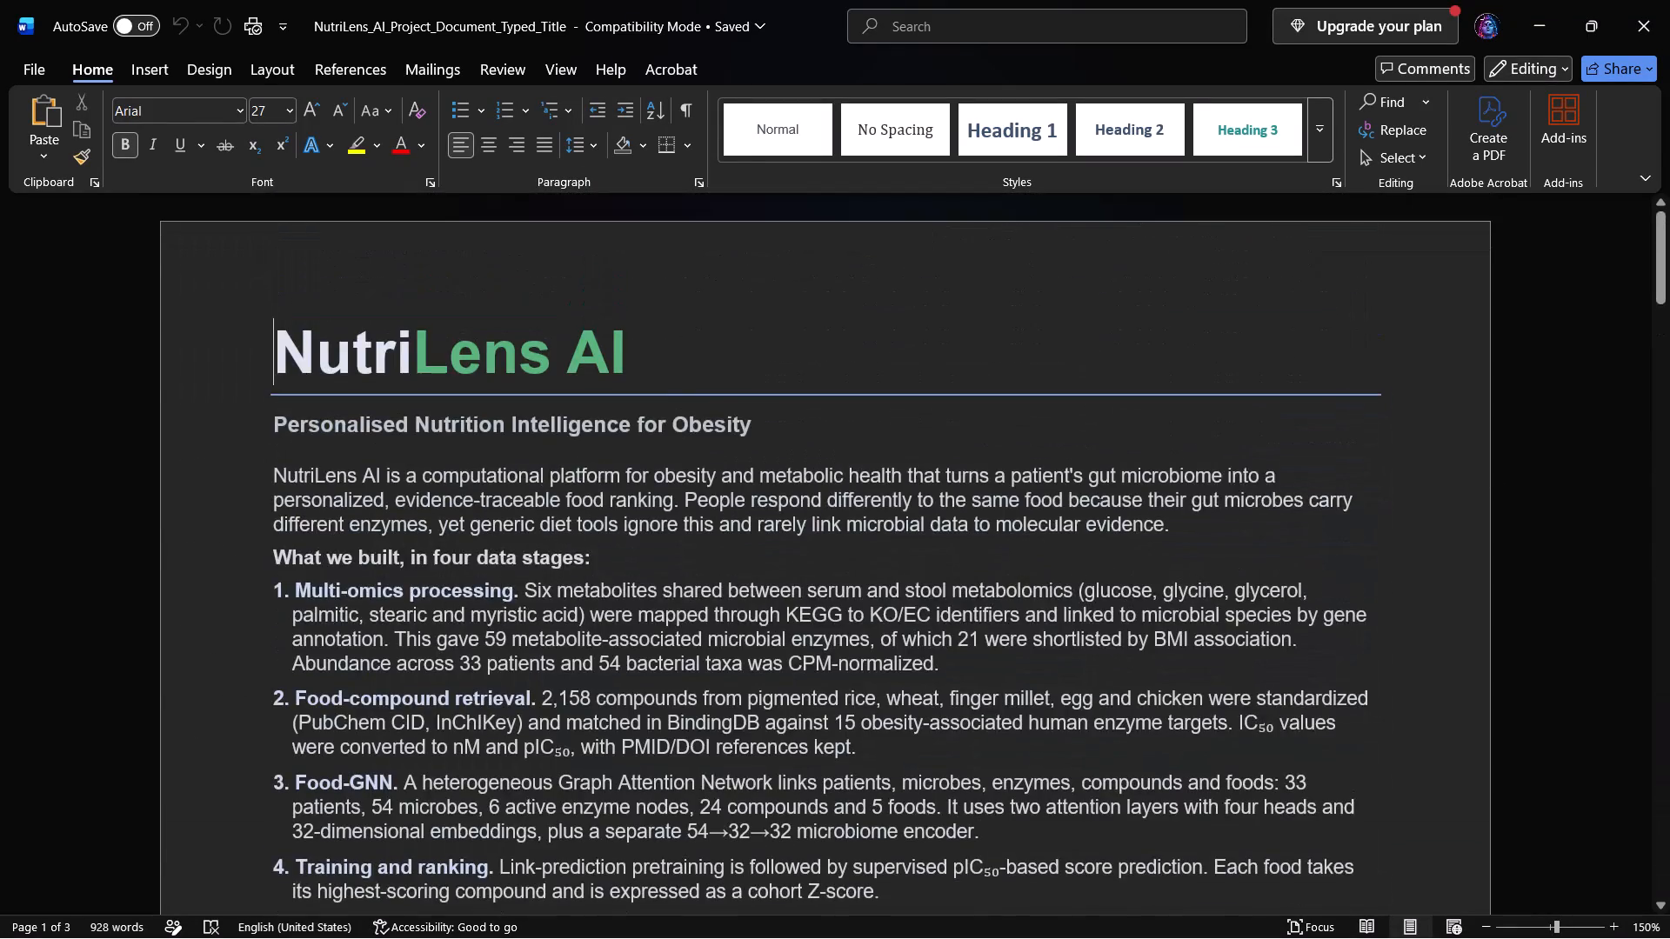
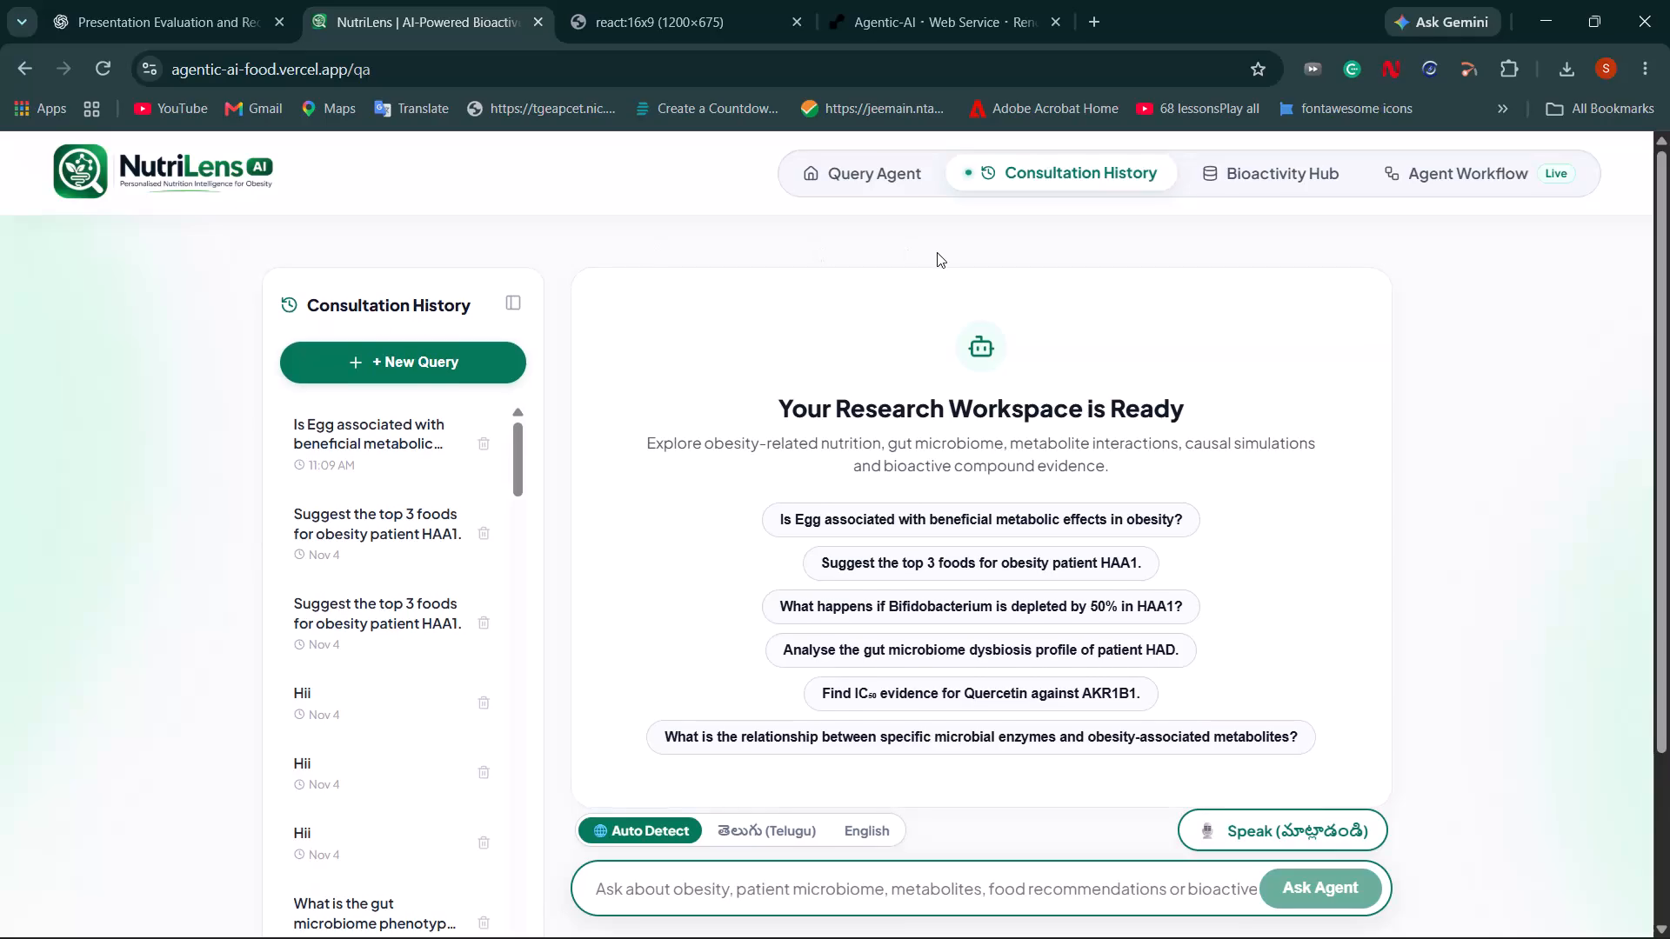
Open the Query Agent page of the NutriLens AI site.
click(877, 173)
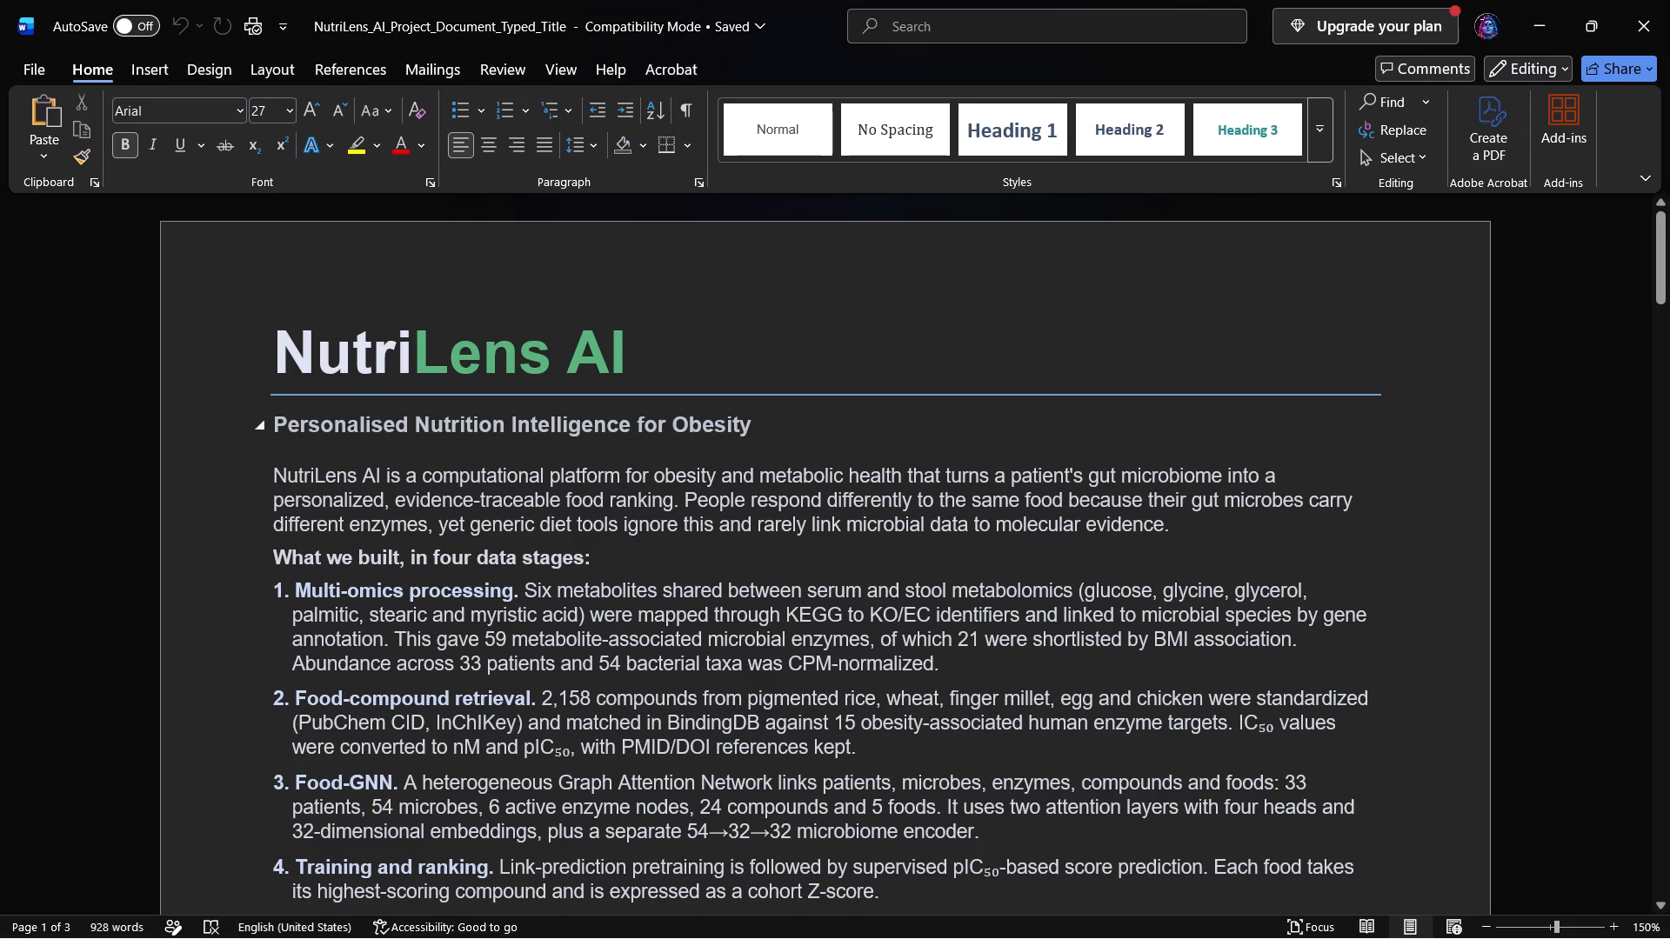
Switch to the NutriLens AI project document in Word and review it from the introduction through the AI Integration tools table.
scroll(493, 609, down, 17)
scroll(493, 609, up, 8)
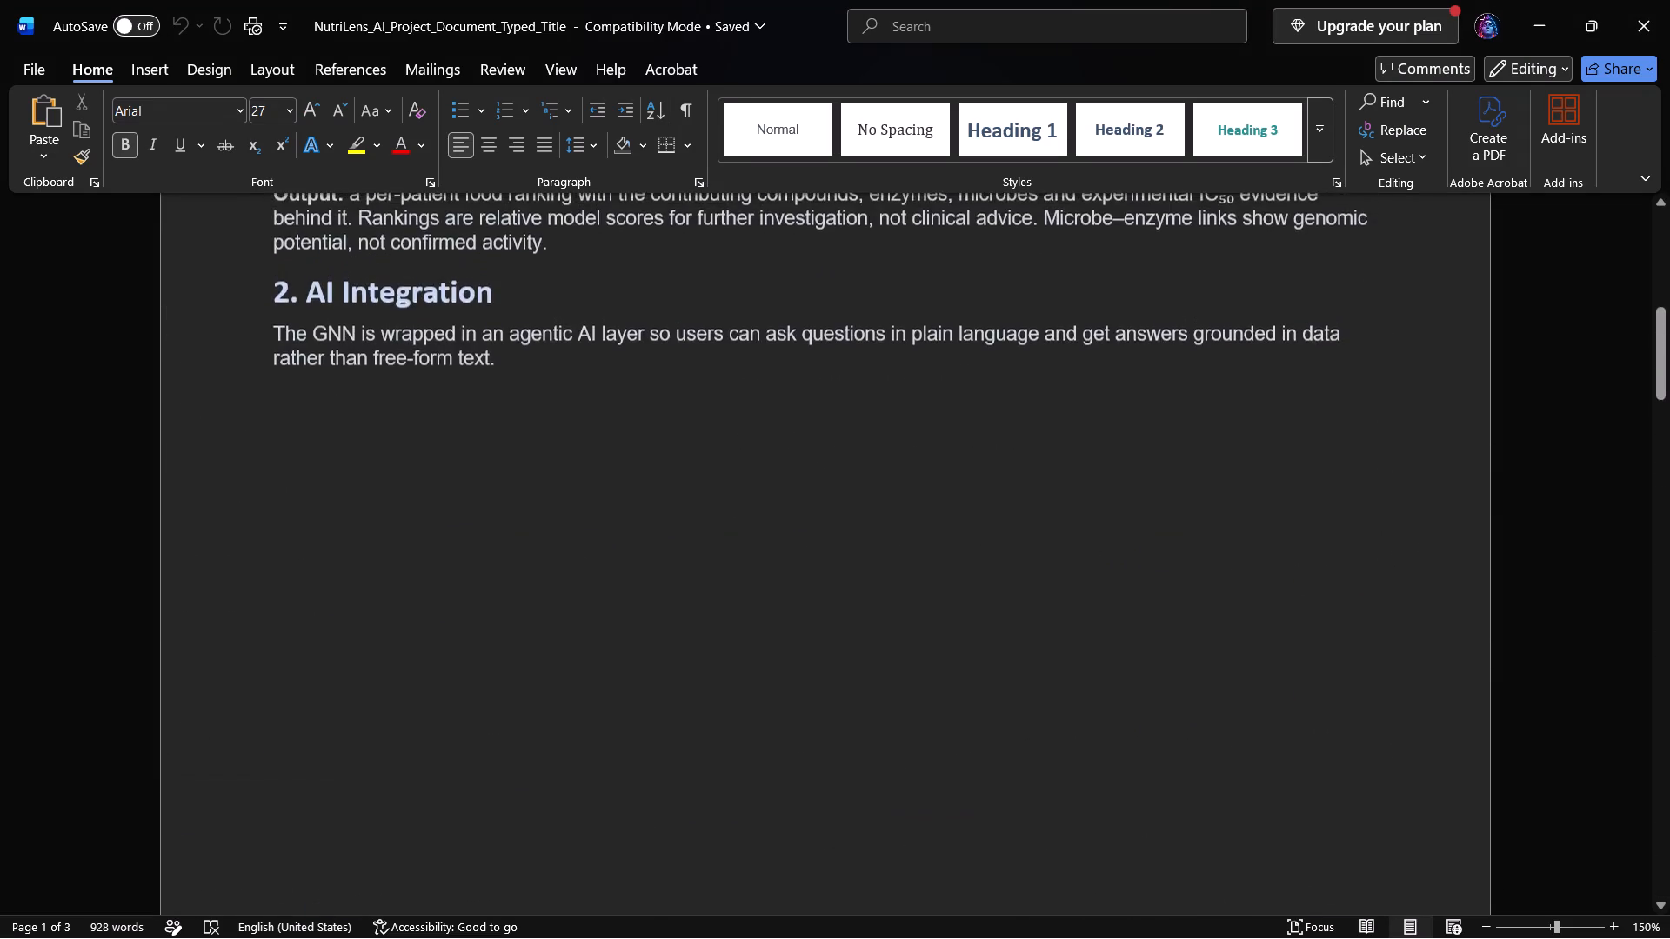
scroll(493, 609, up, 3)
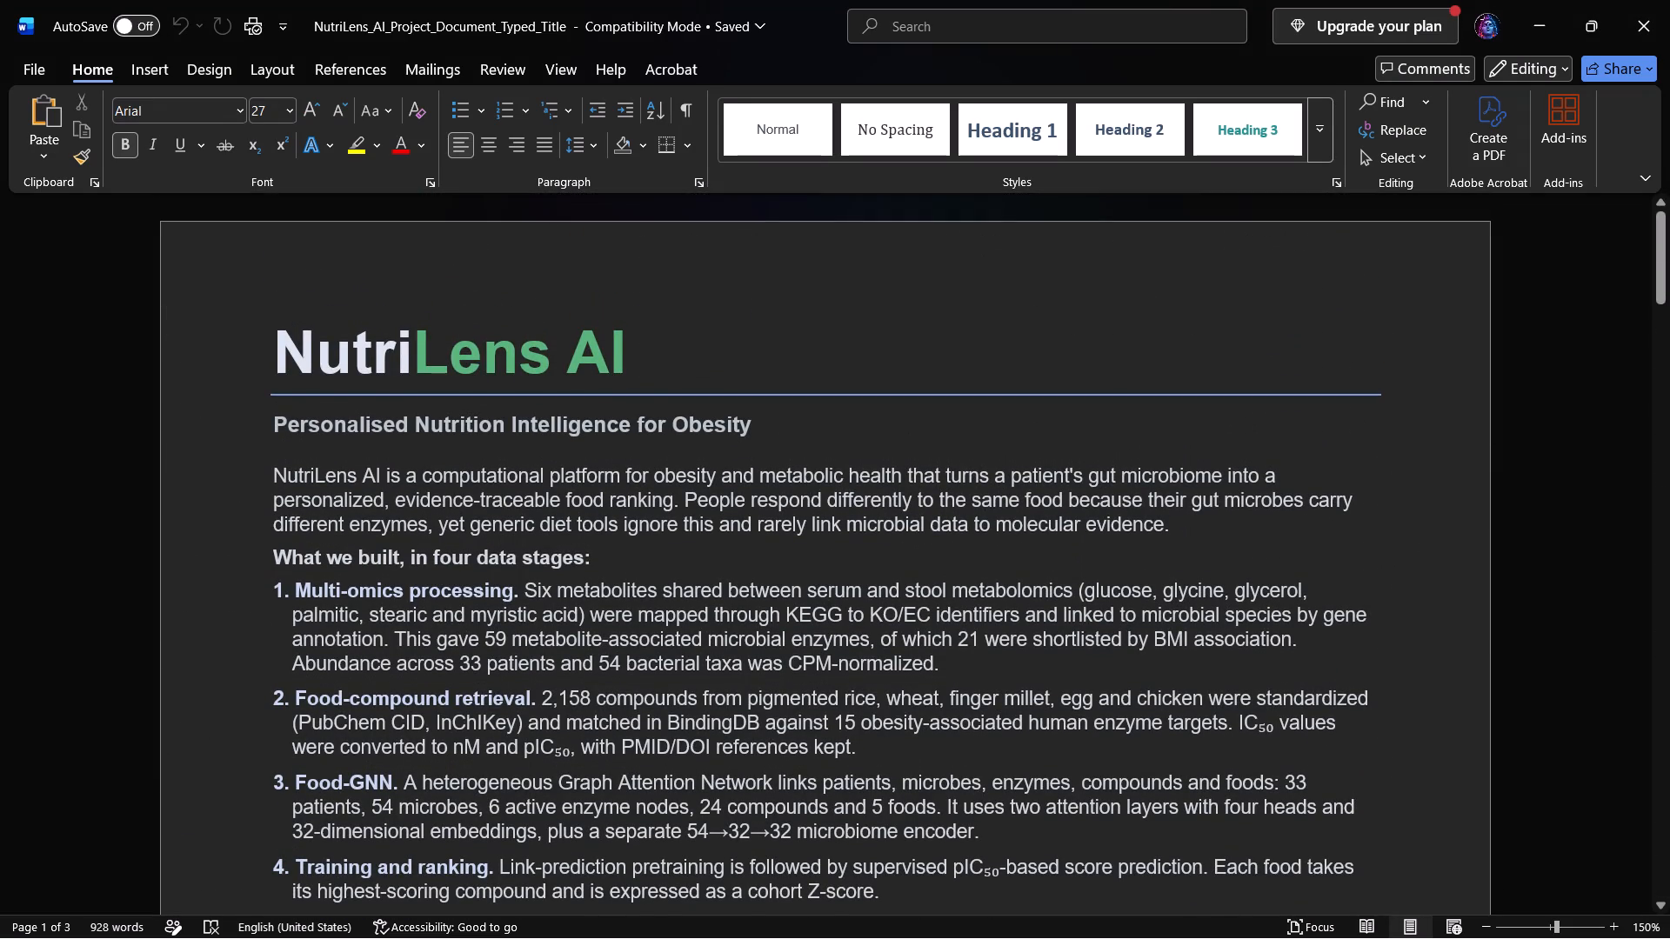
scroll(610, 605, down, 4)
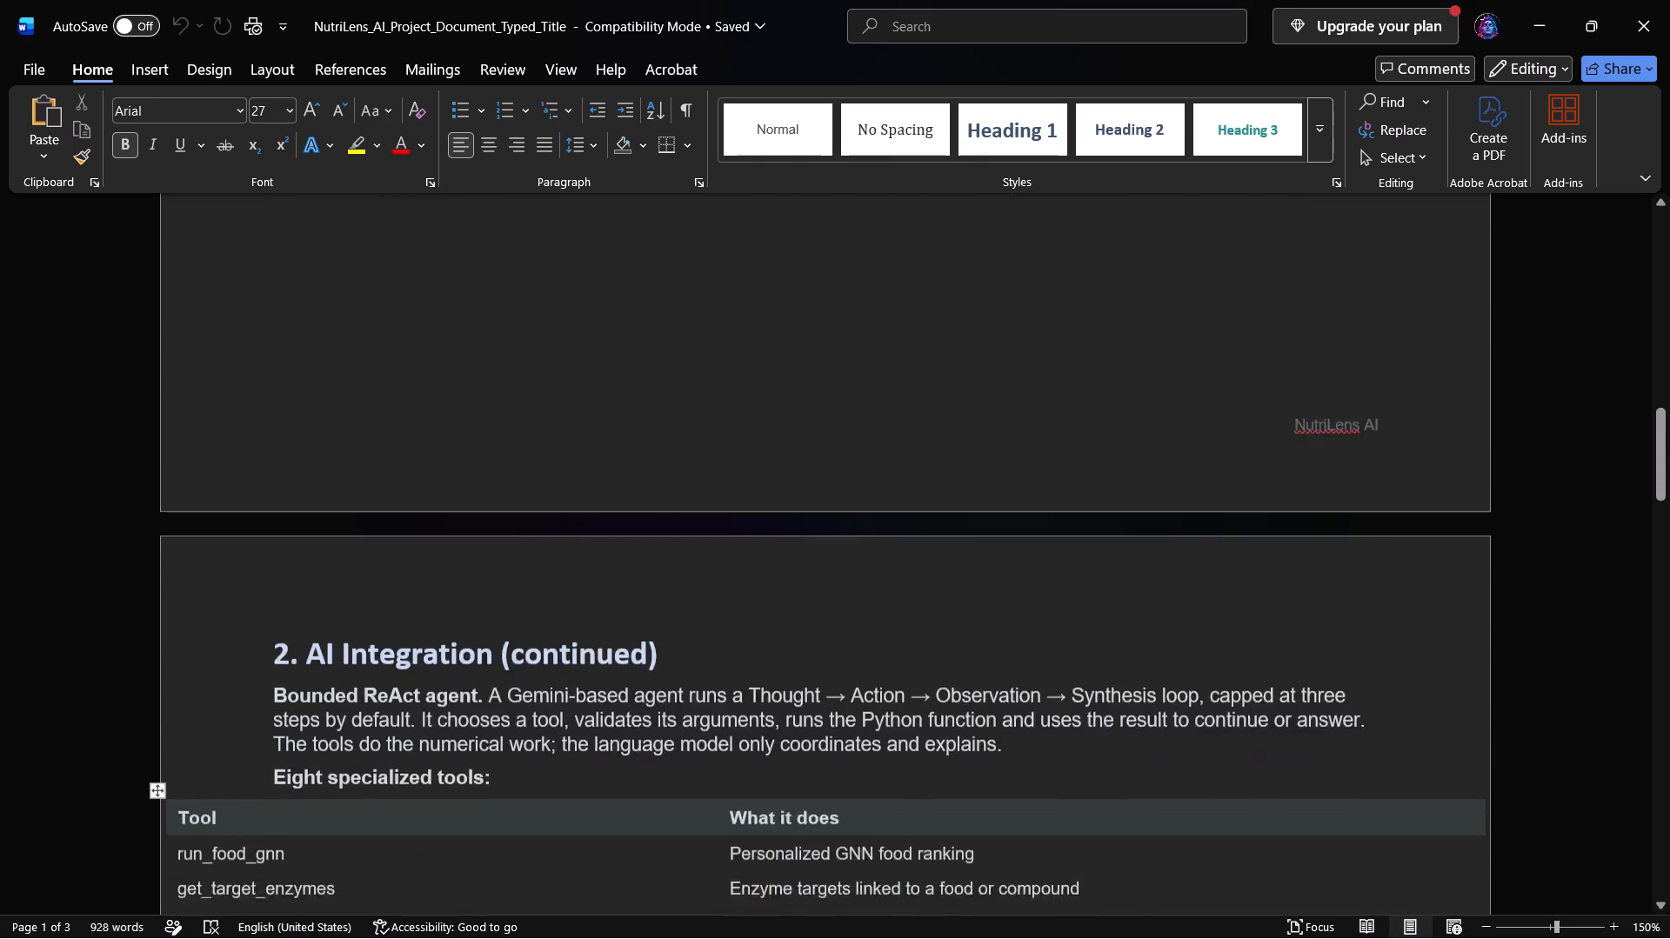
scroll(610, 605, down, 1)
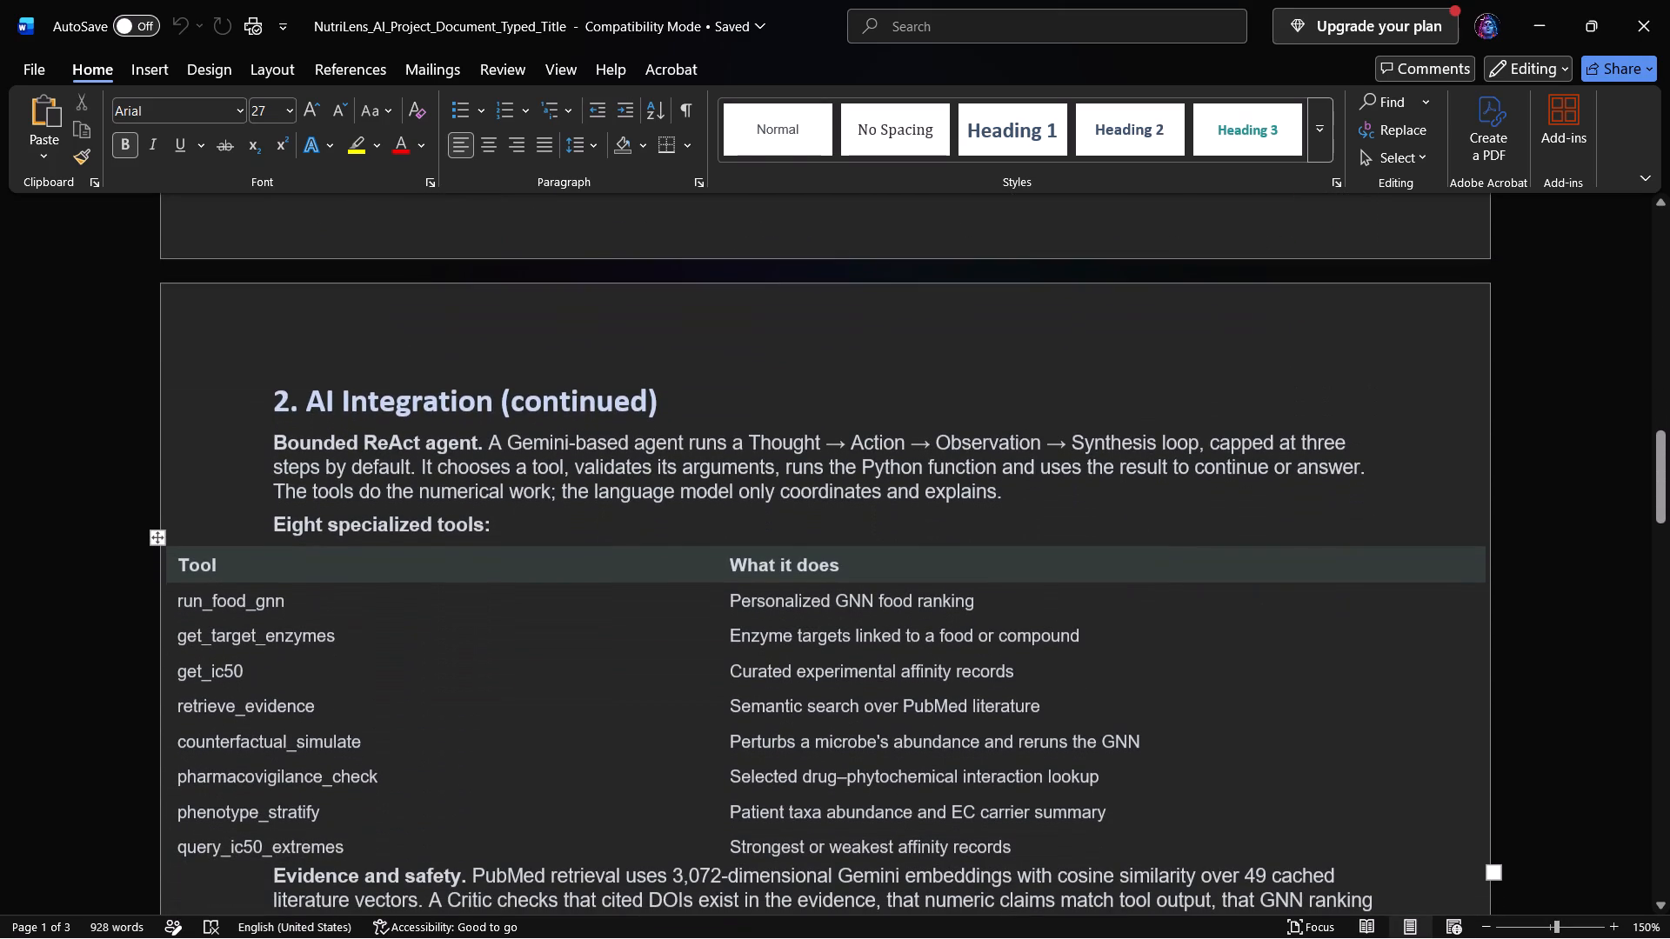
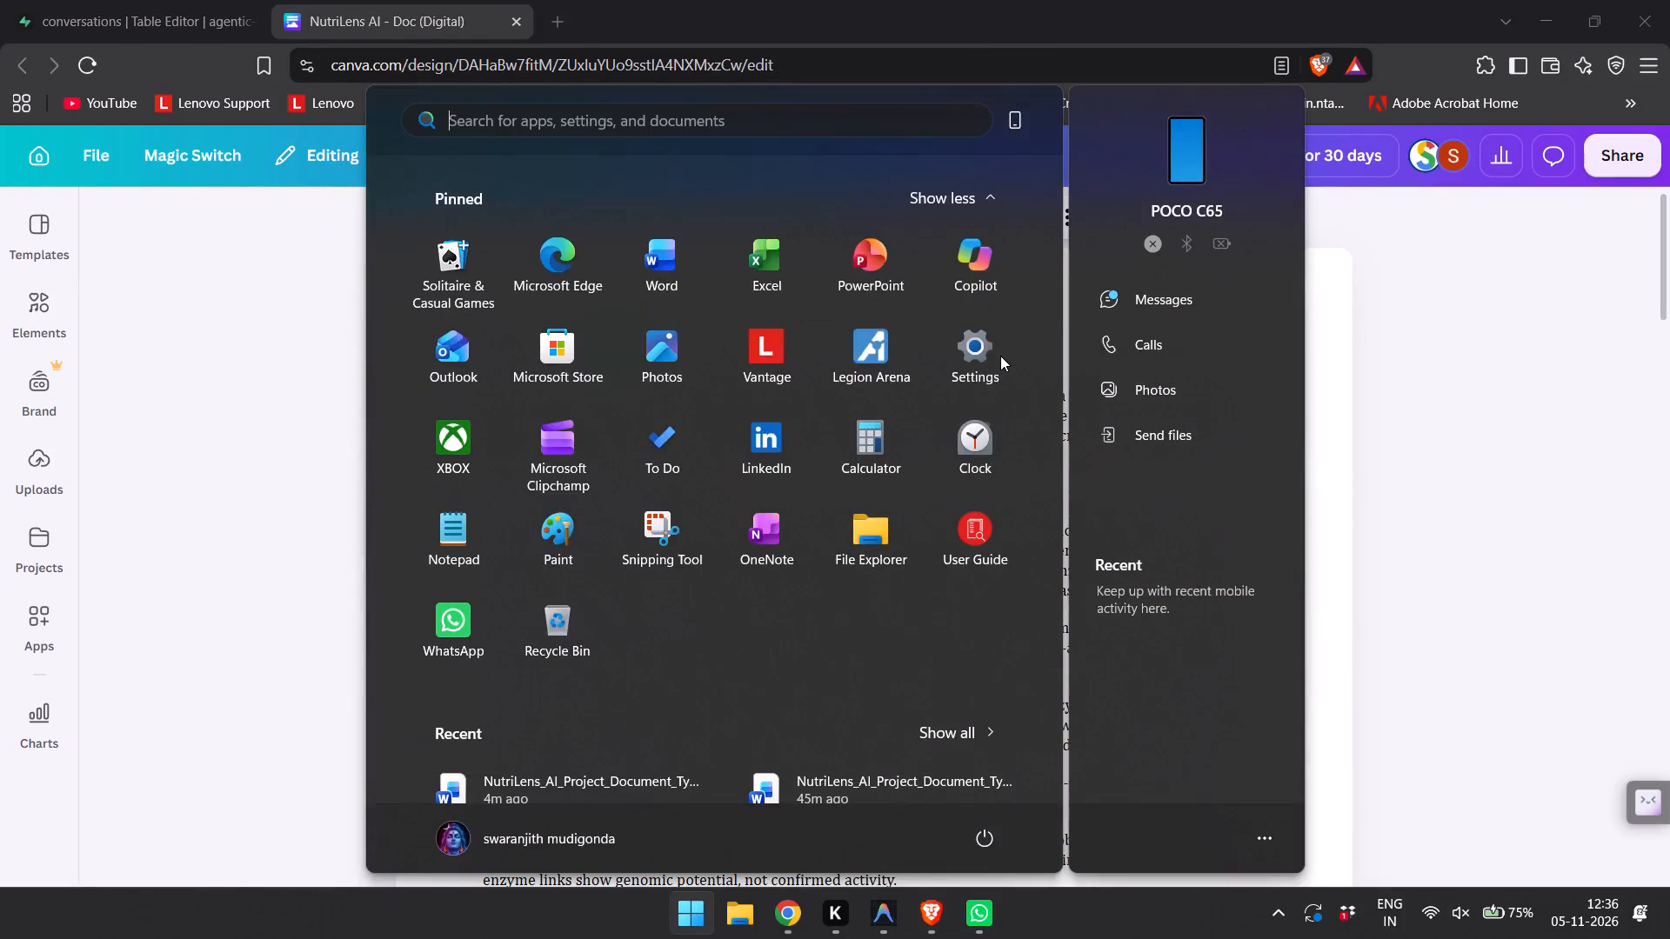
Search the computer's installed apps for one starting with "w".
key(w)
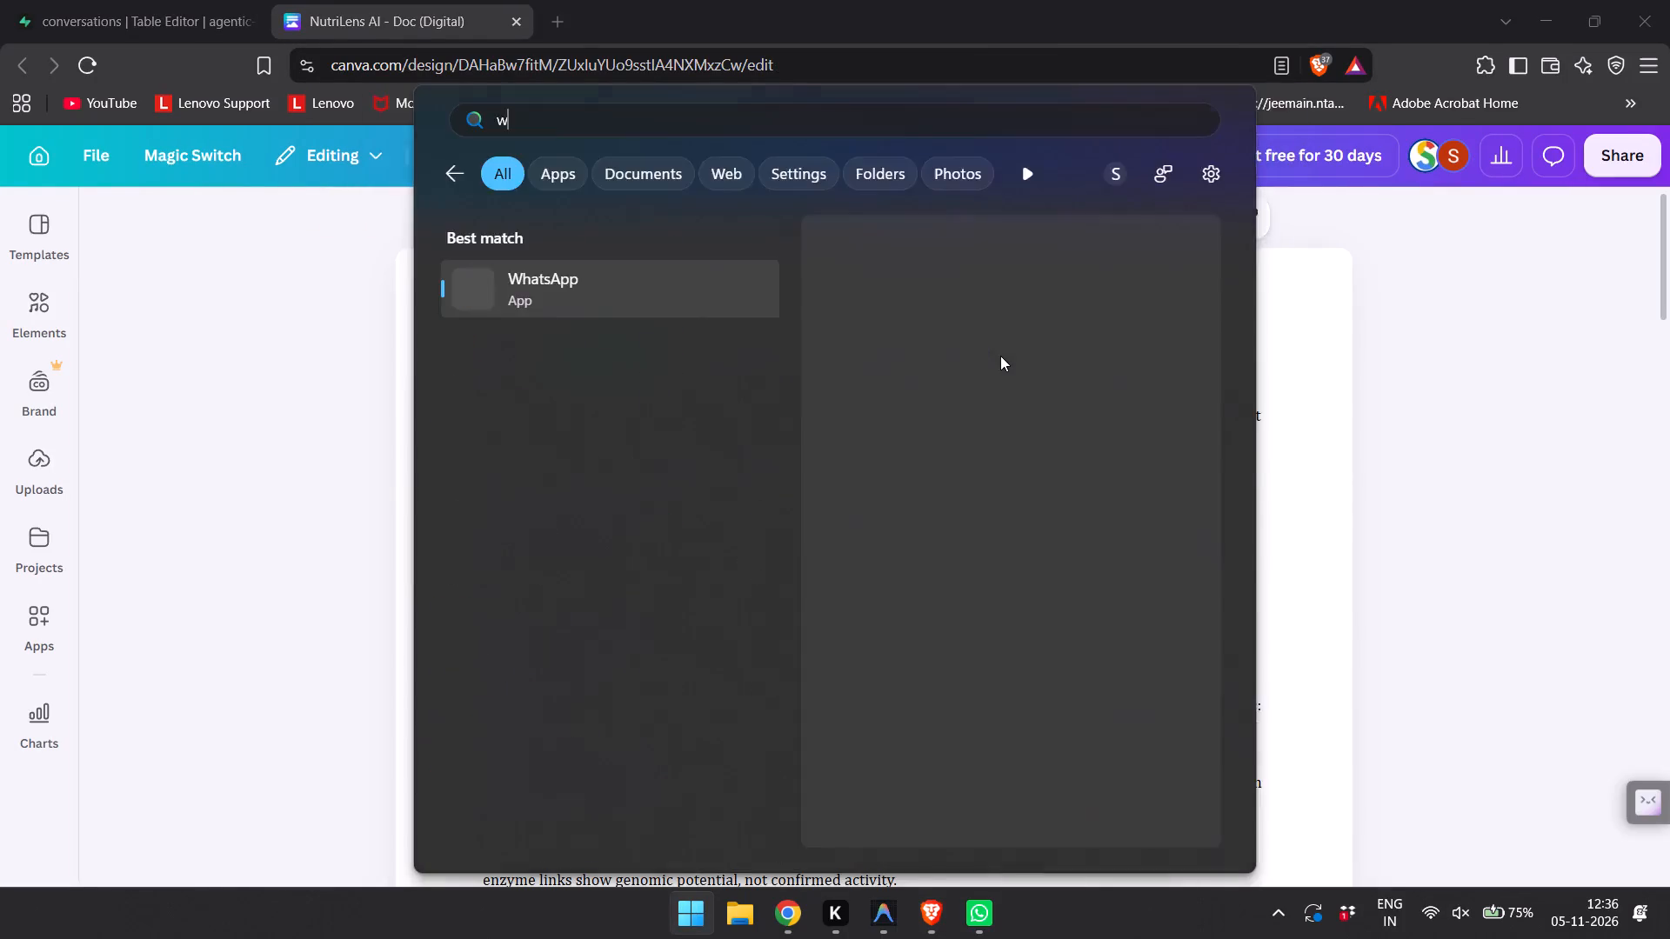
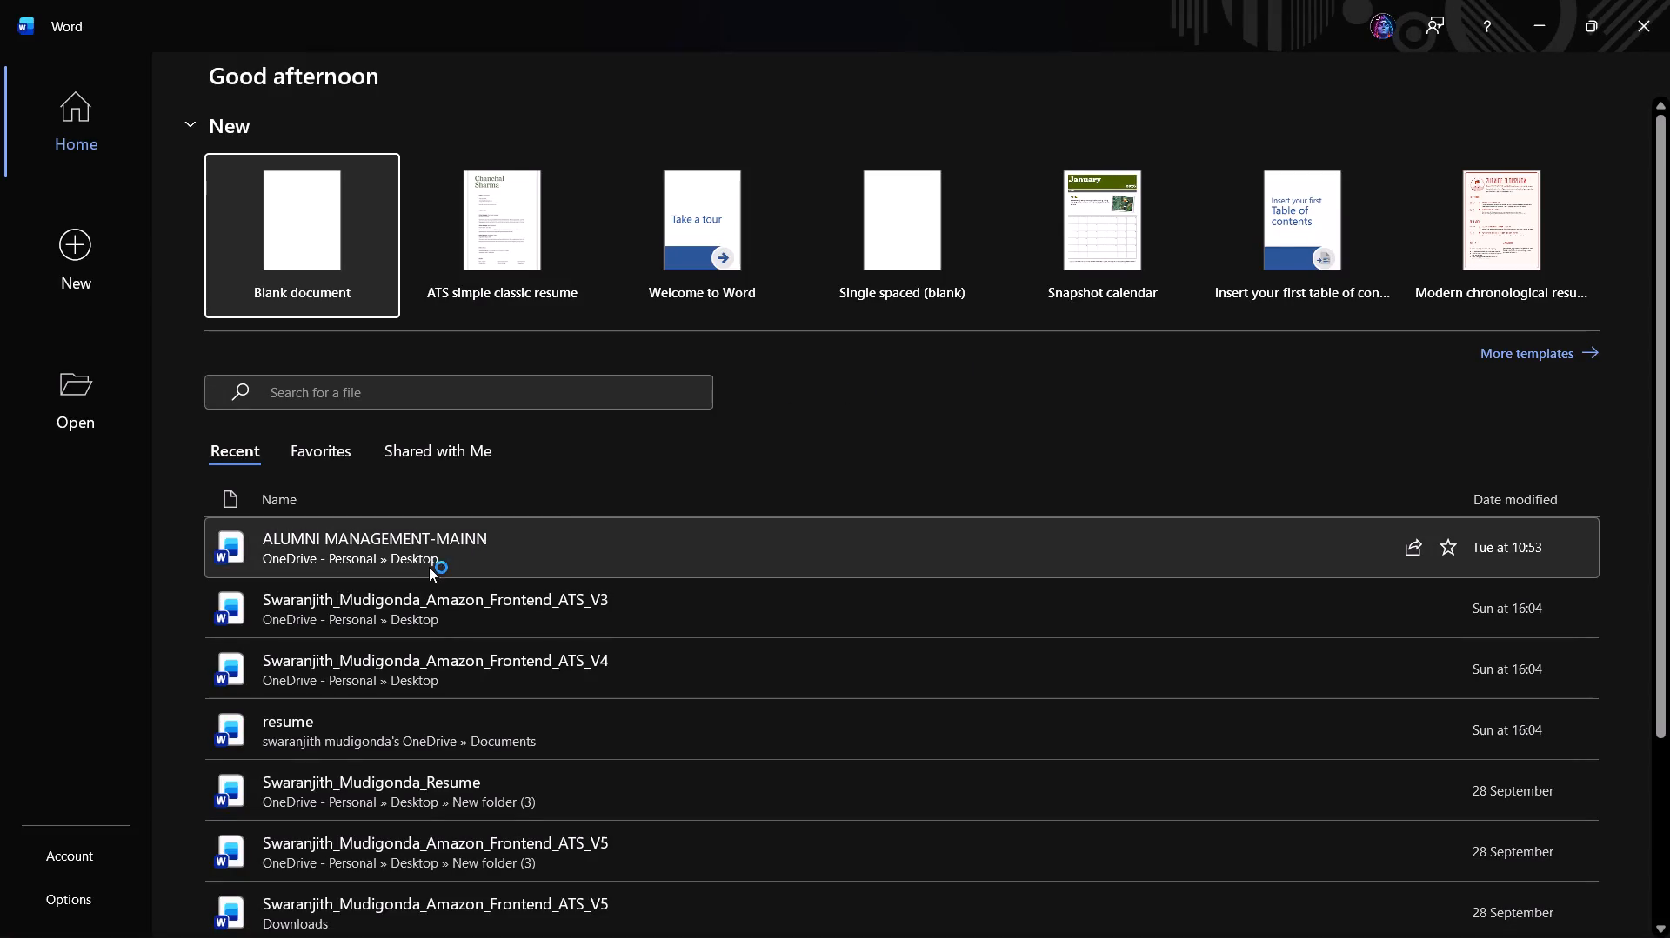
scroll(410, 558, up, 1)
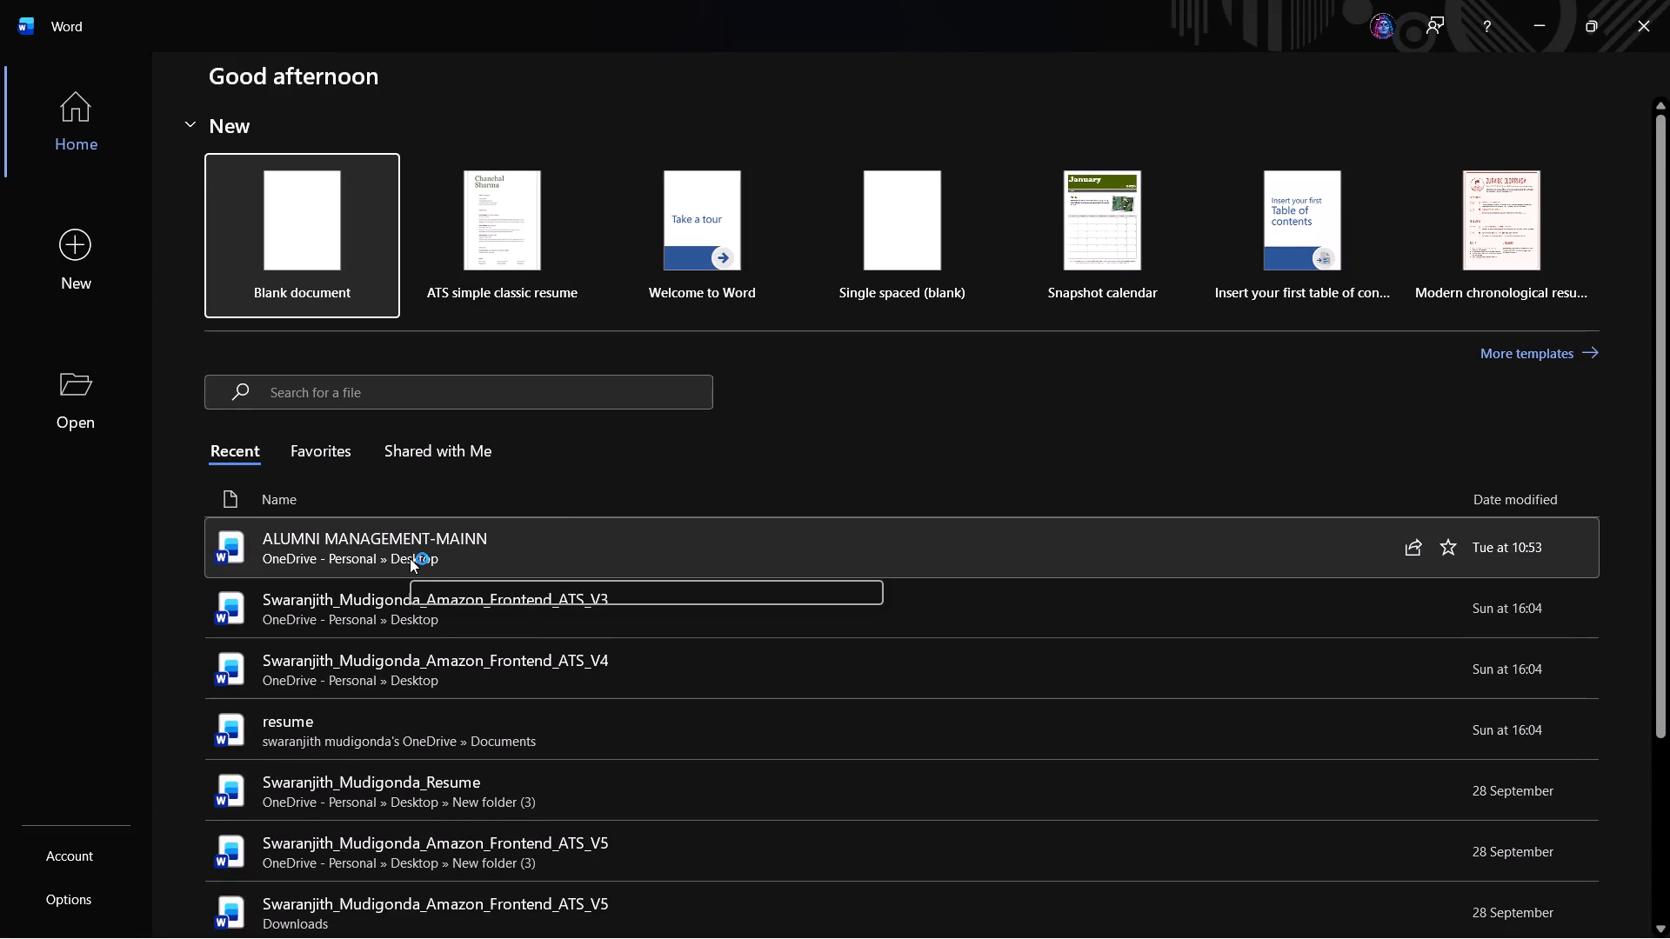
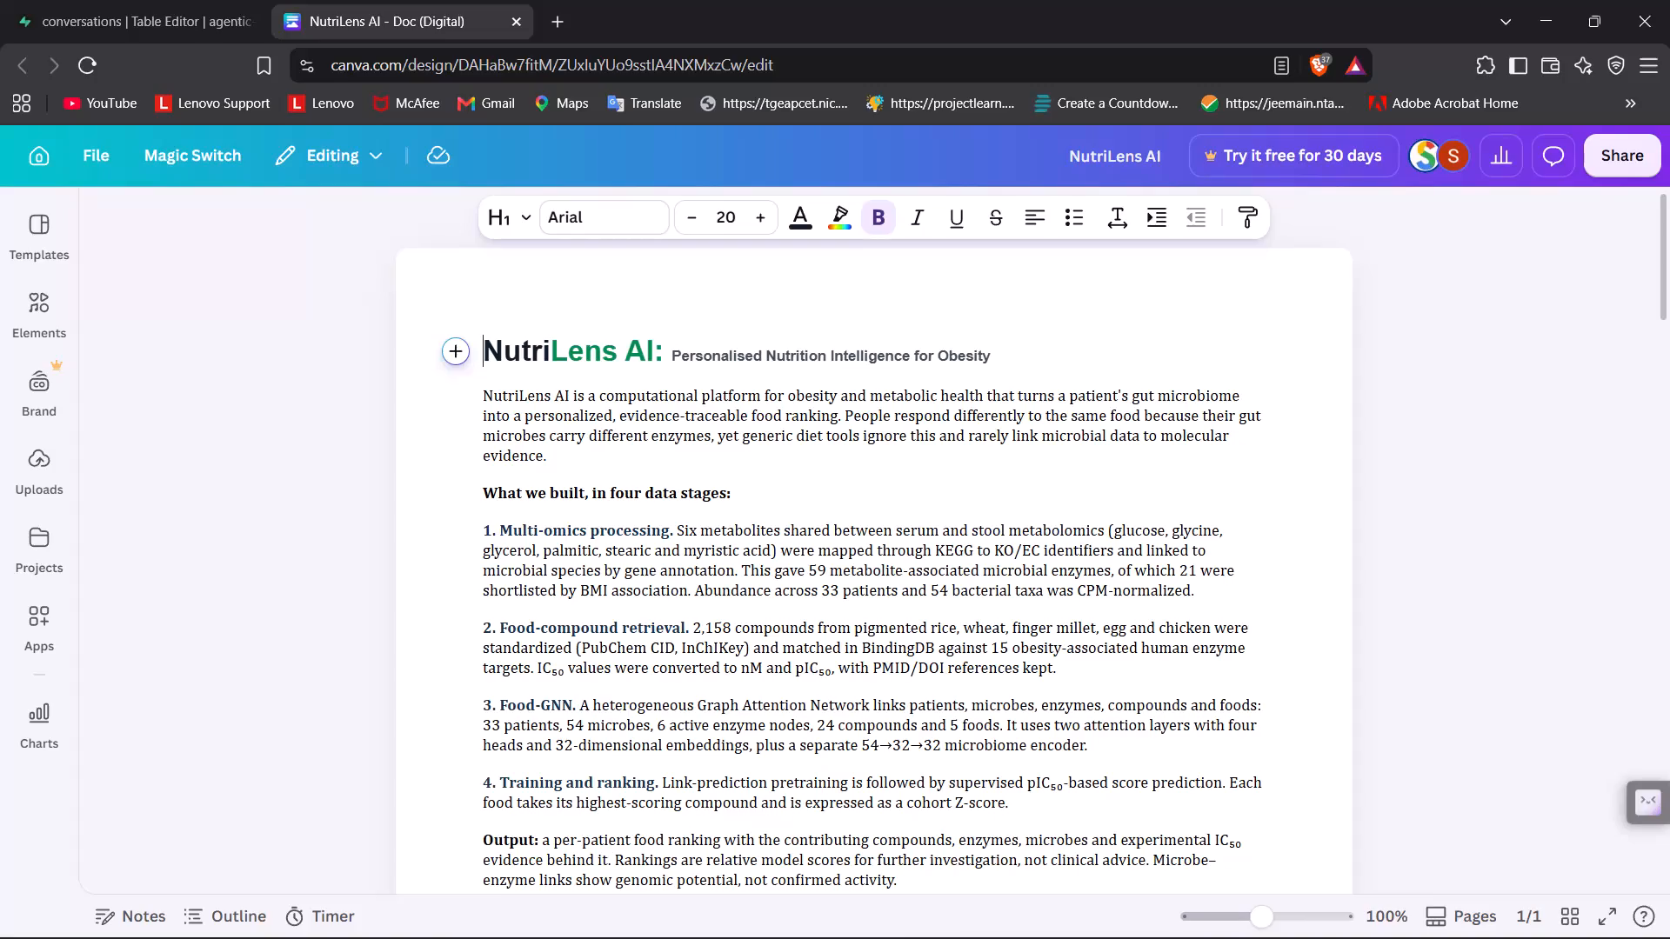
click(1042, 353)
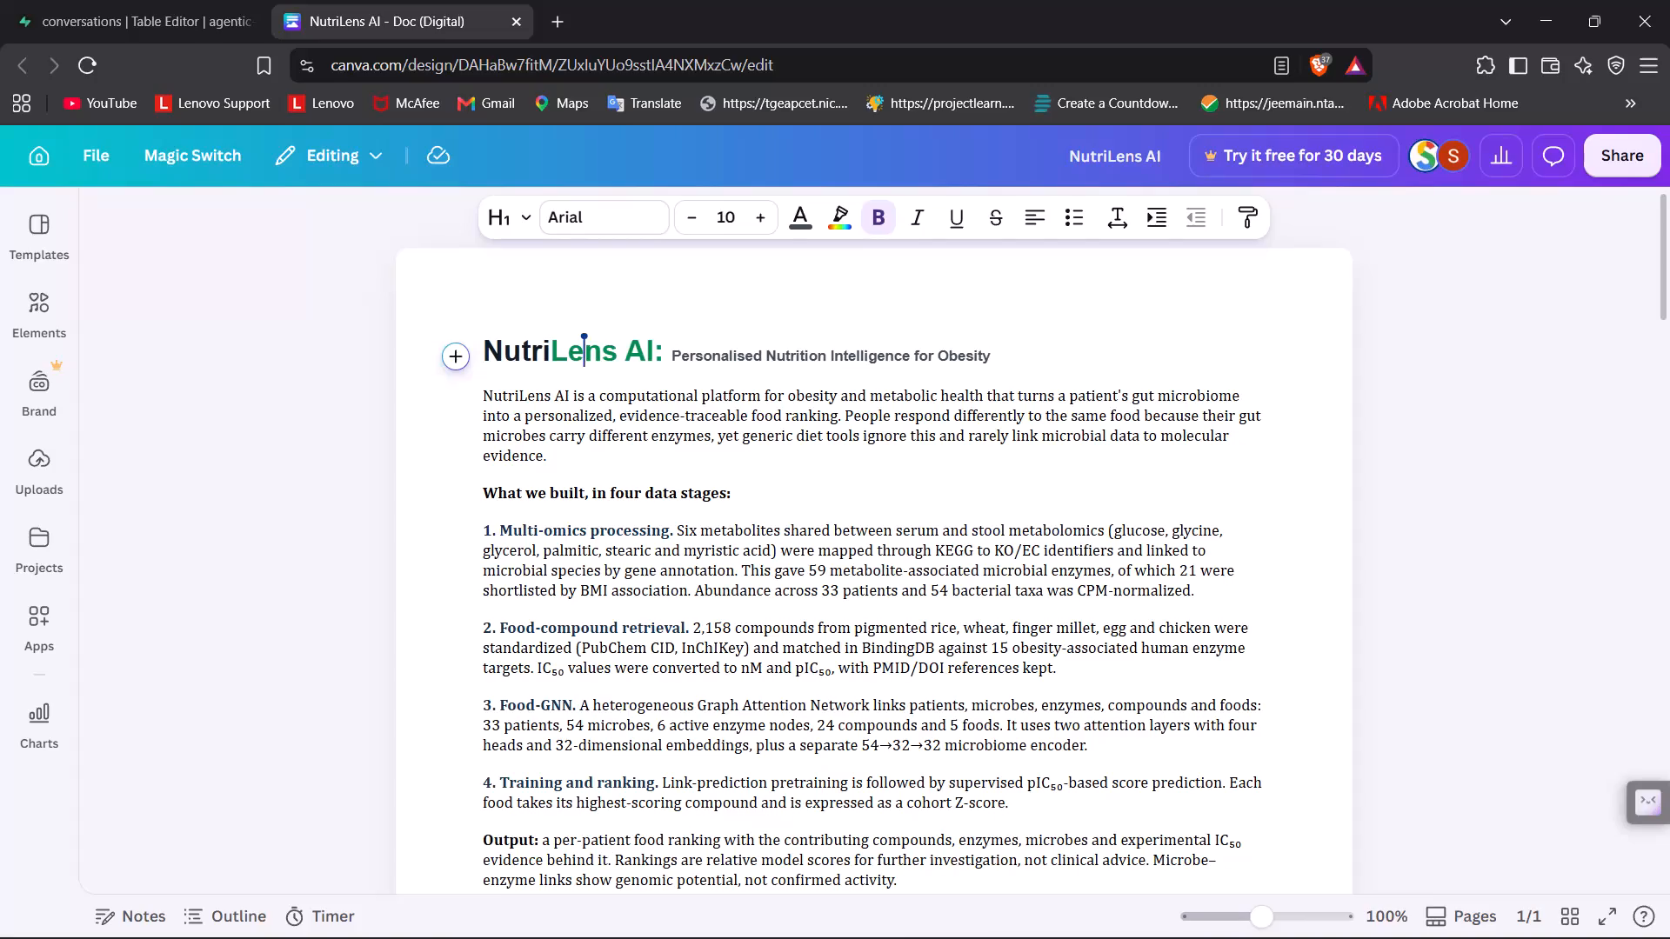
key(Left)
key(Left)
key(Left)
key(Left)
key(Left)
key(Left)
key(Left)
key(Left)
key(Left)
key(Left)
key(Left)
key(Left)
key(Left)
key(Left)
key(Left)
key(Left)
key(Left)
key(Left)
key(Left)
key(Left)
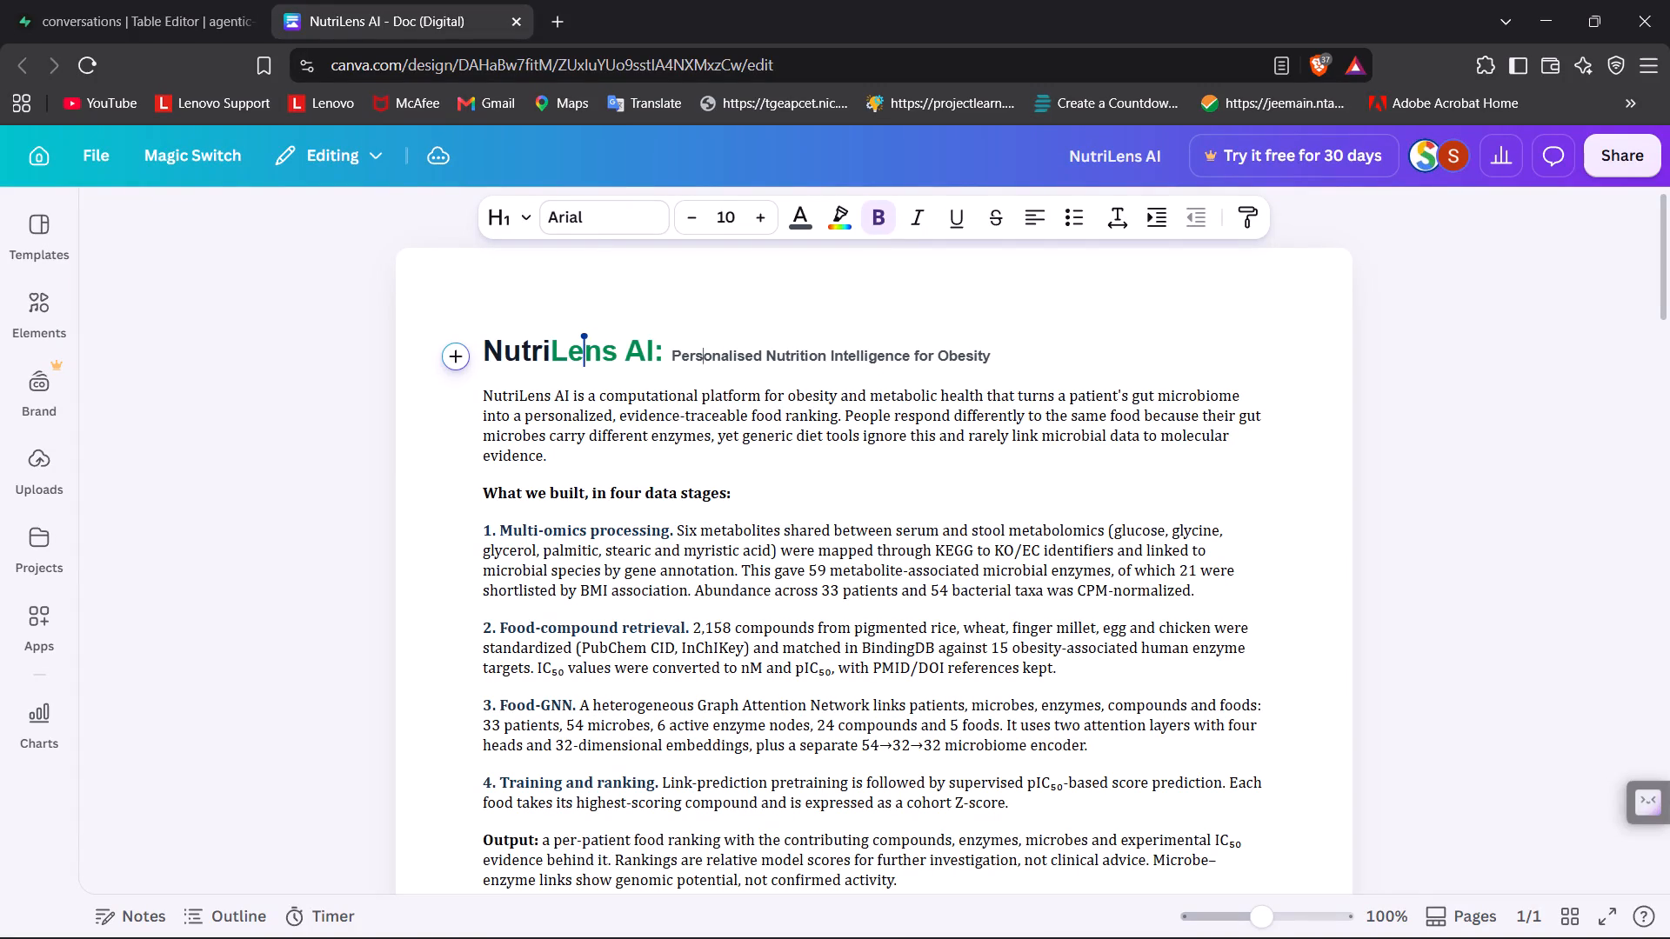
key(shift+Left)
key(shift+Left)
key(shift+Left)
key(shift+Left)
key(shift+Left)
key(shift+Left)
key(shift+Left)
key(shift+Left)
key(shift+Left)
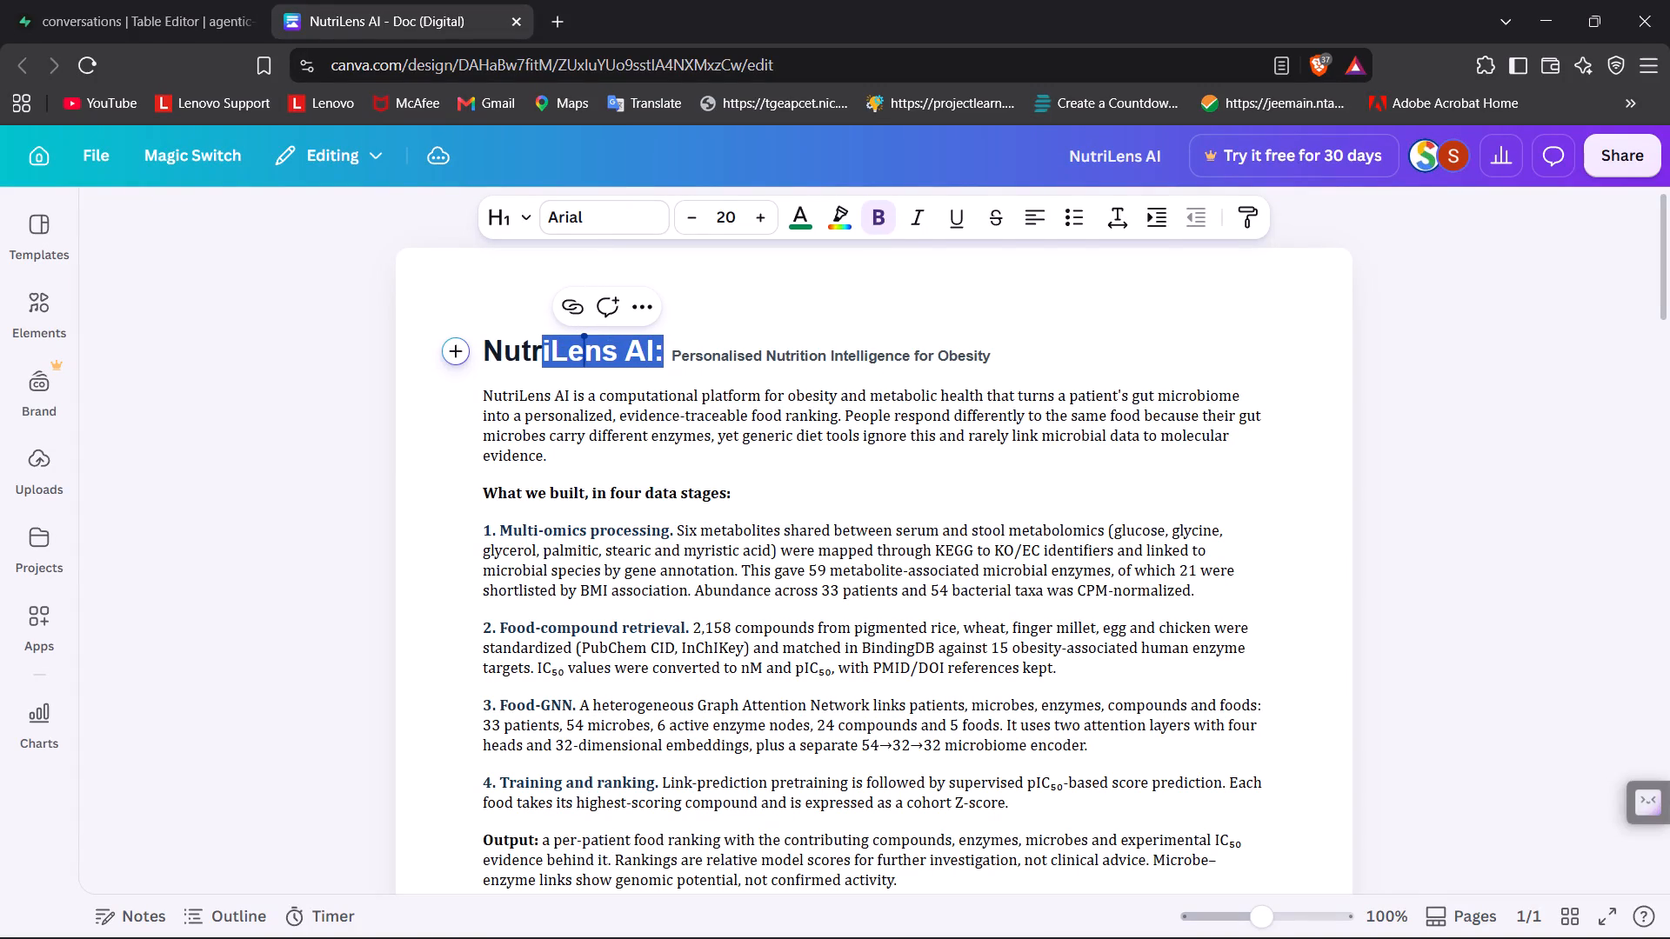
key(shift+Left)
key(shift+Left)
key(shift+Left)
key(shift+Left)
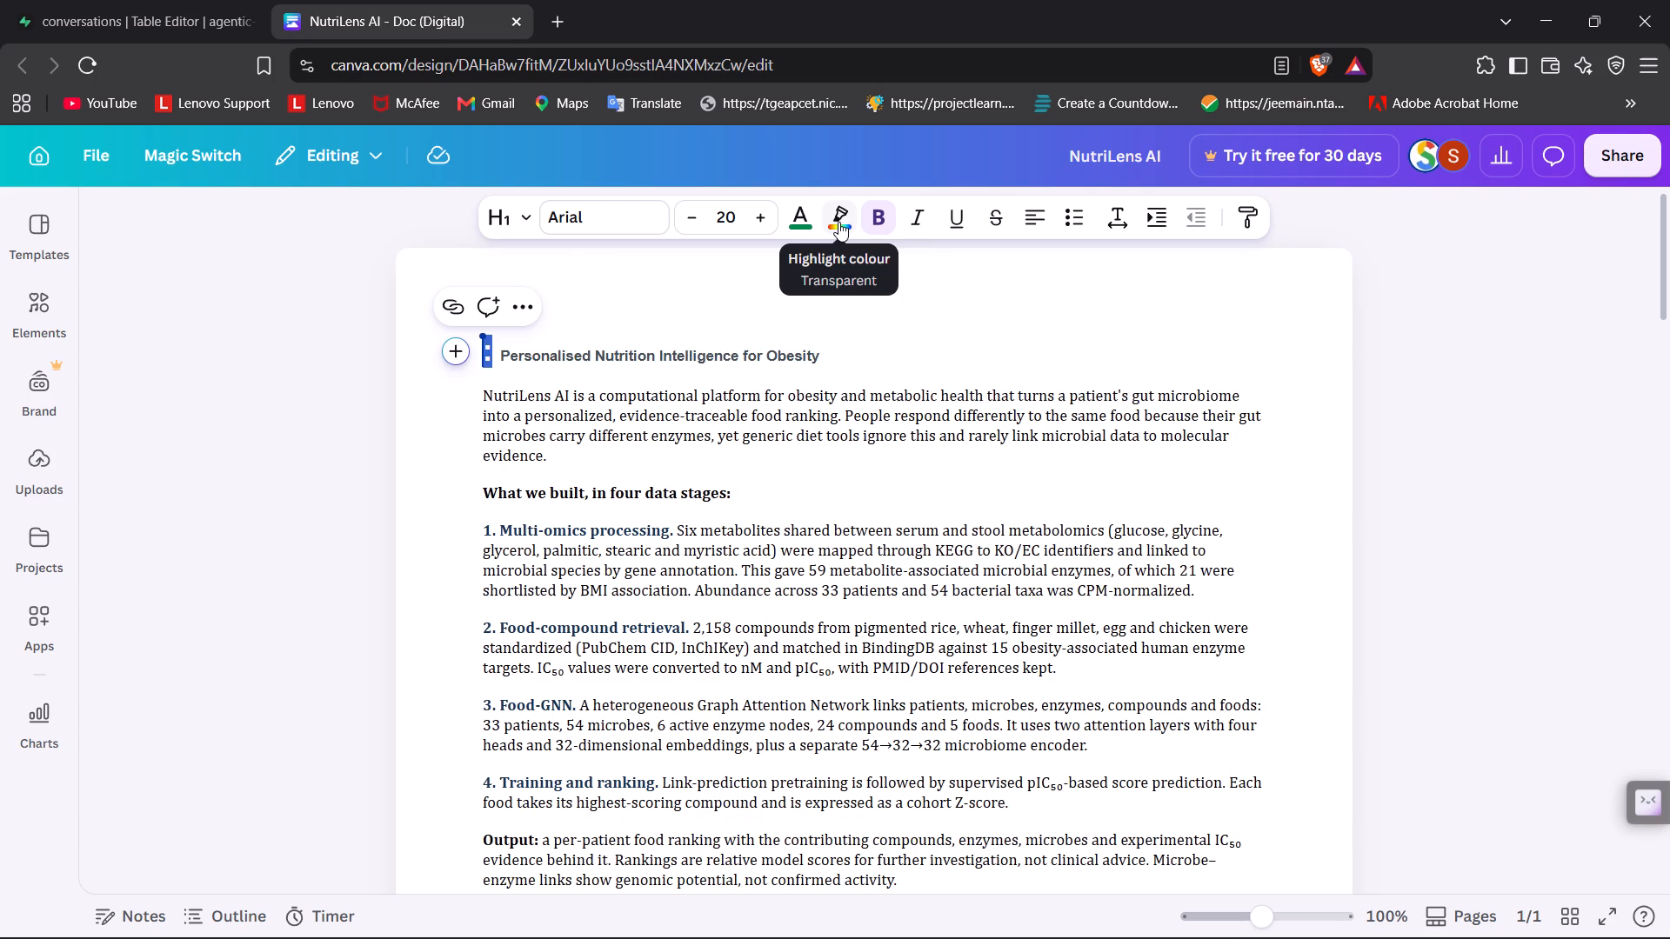
click(903, 344)
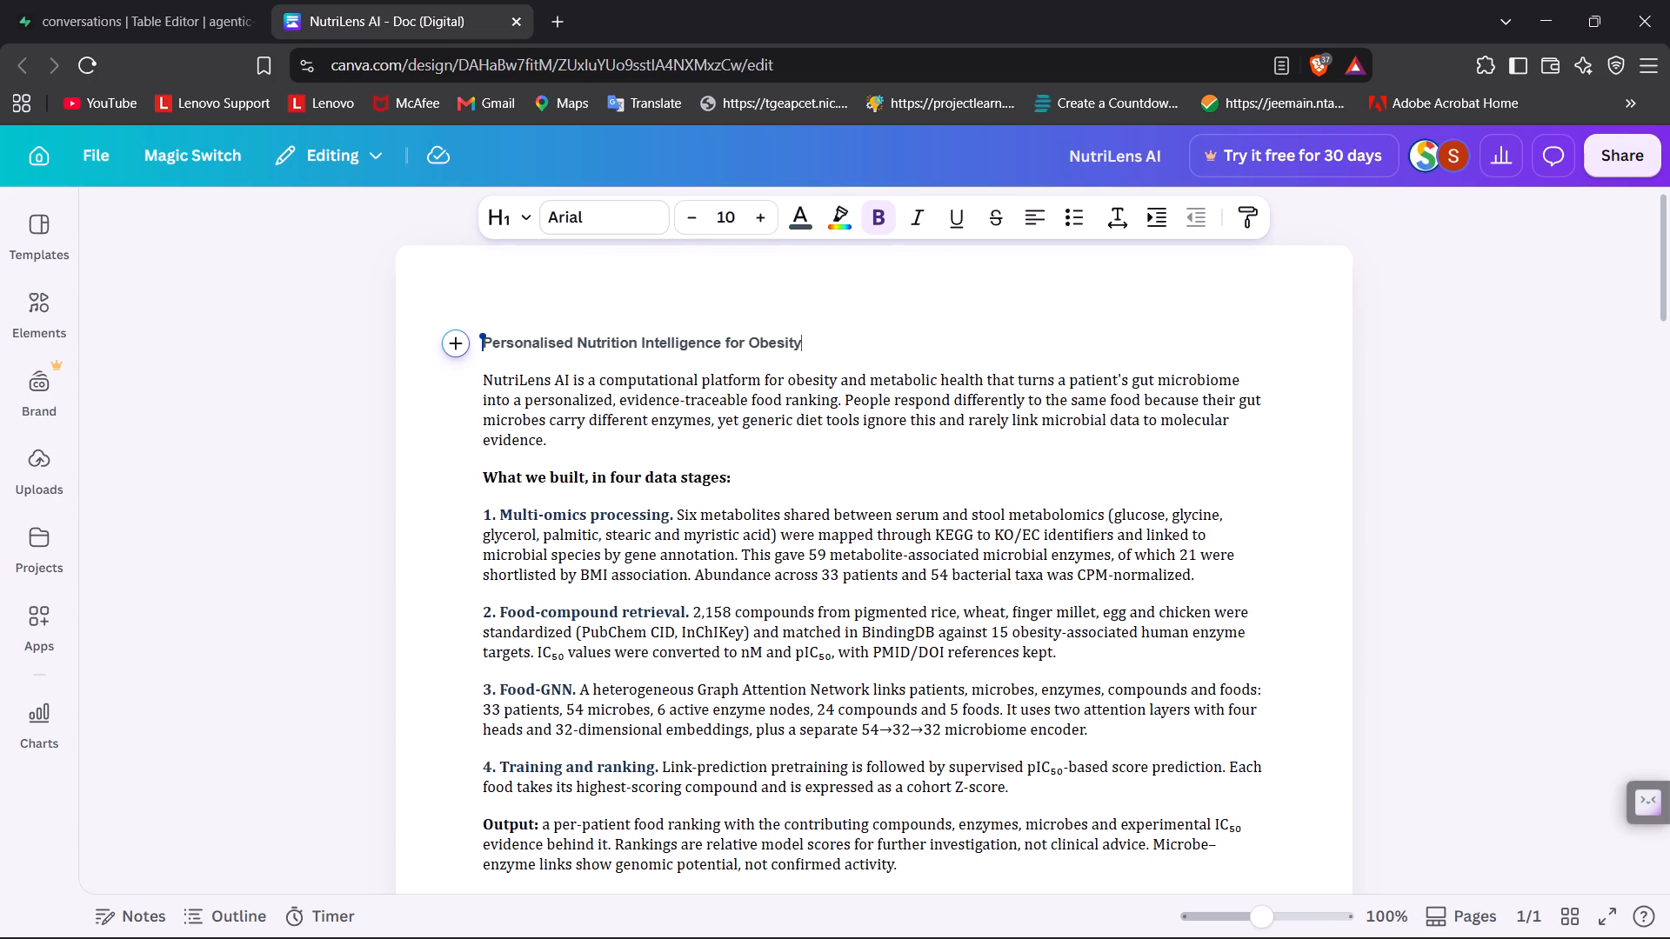
key(shift+Up)
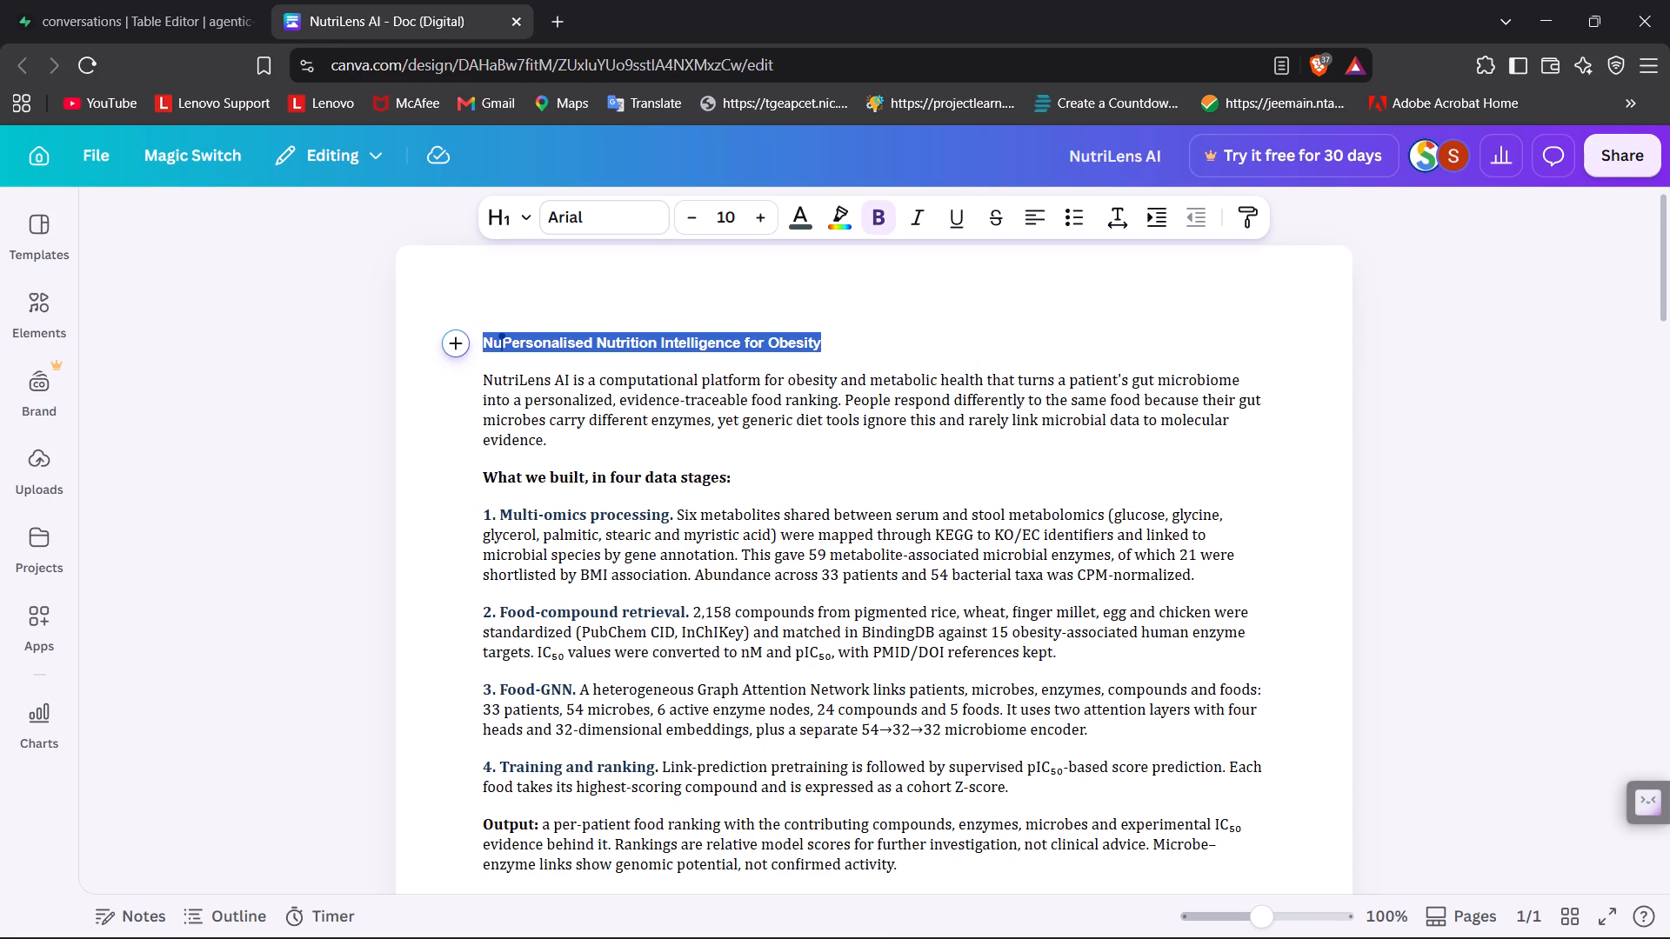
key(shift+Right)
key(shift+Right)
key(shift+Right)
key(shift+Right)
key(shift+Right)
key(shift+Right)
key(shift+Right)
key(shift+Right)
key(shift+Right)
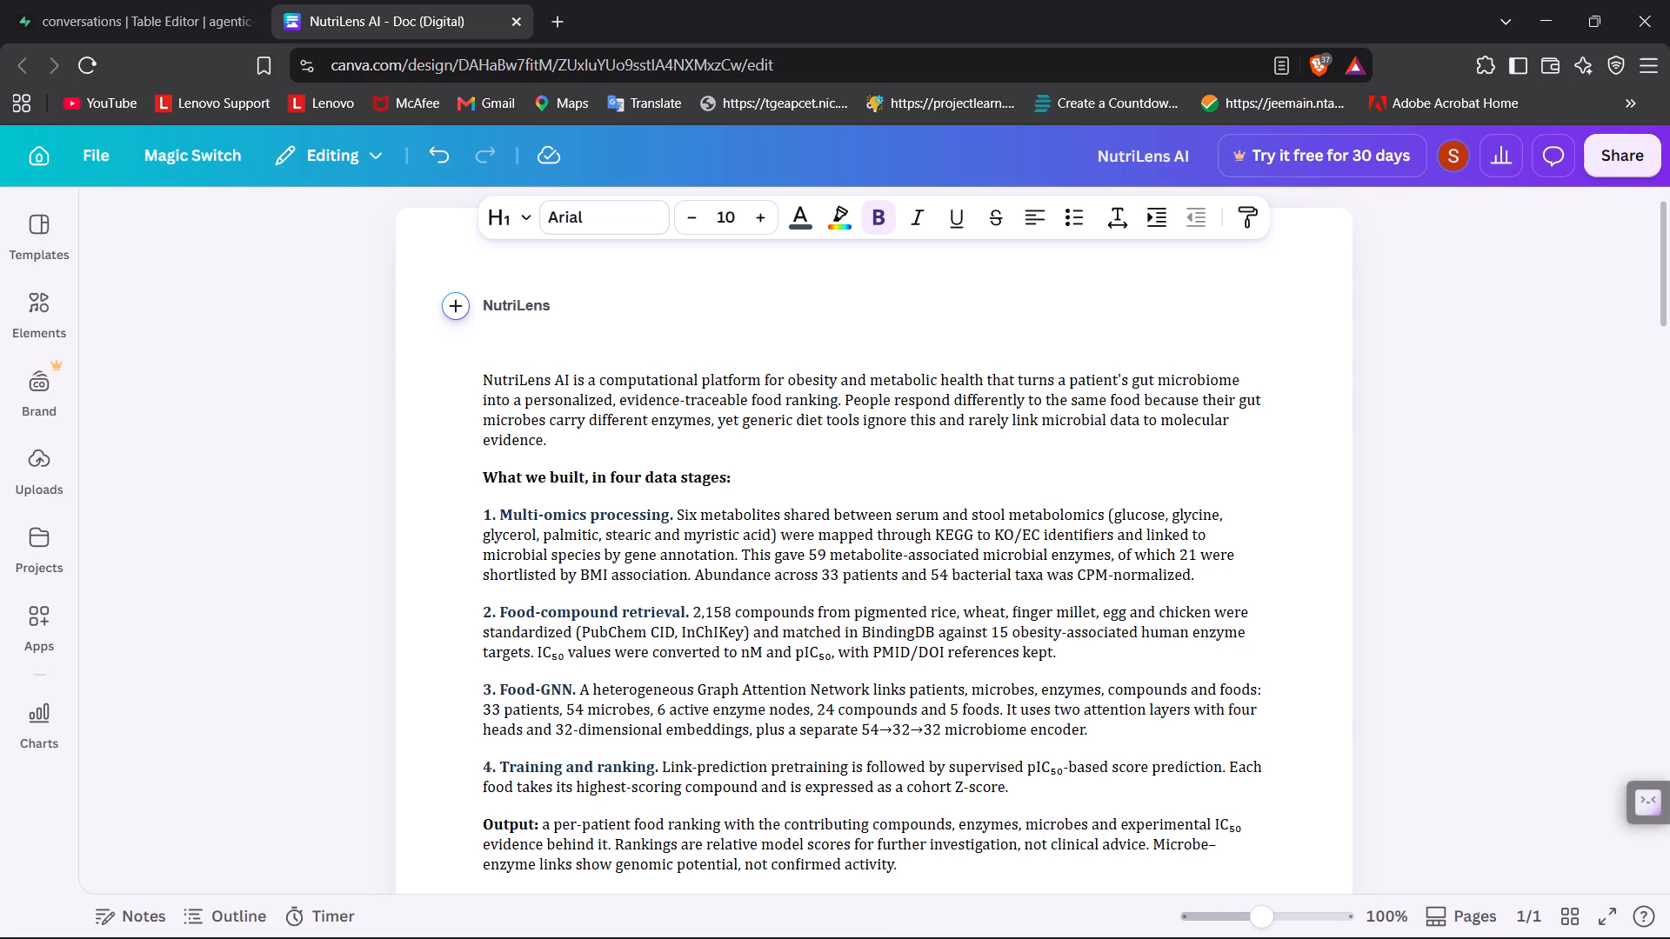
Set the "NutriLens" heading's font size to 13 and add an empty line below it.
key(shift+Left)
key(shift+Left)
key(shift+Left)
key(shift+Left)
key(shift+Left)
key(shift+Left)
key(shift+Left)
key(shift+Left)
key(shift+Left)
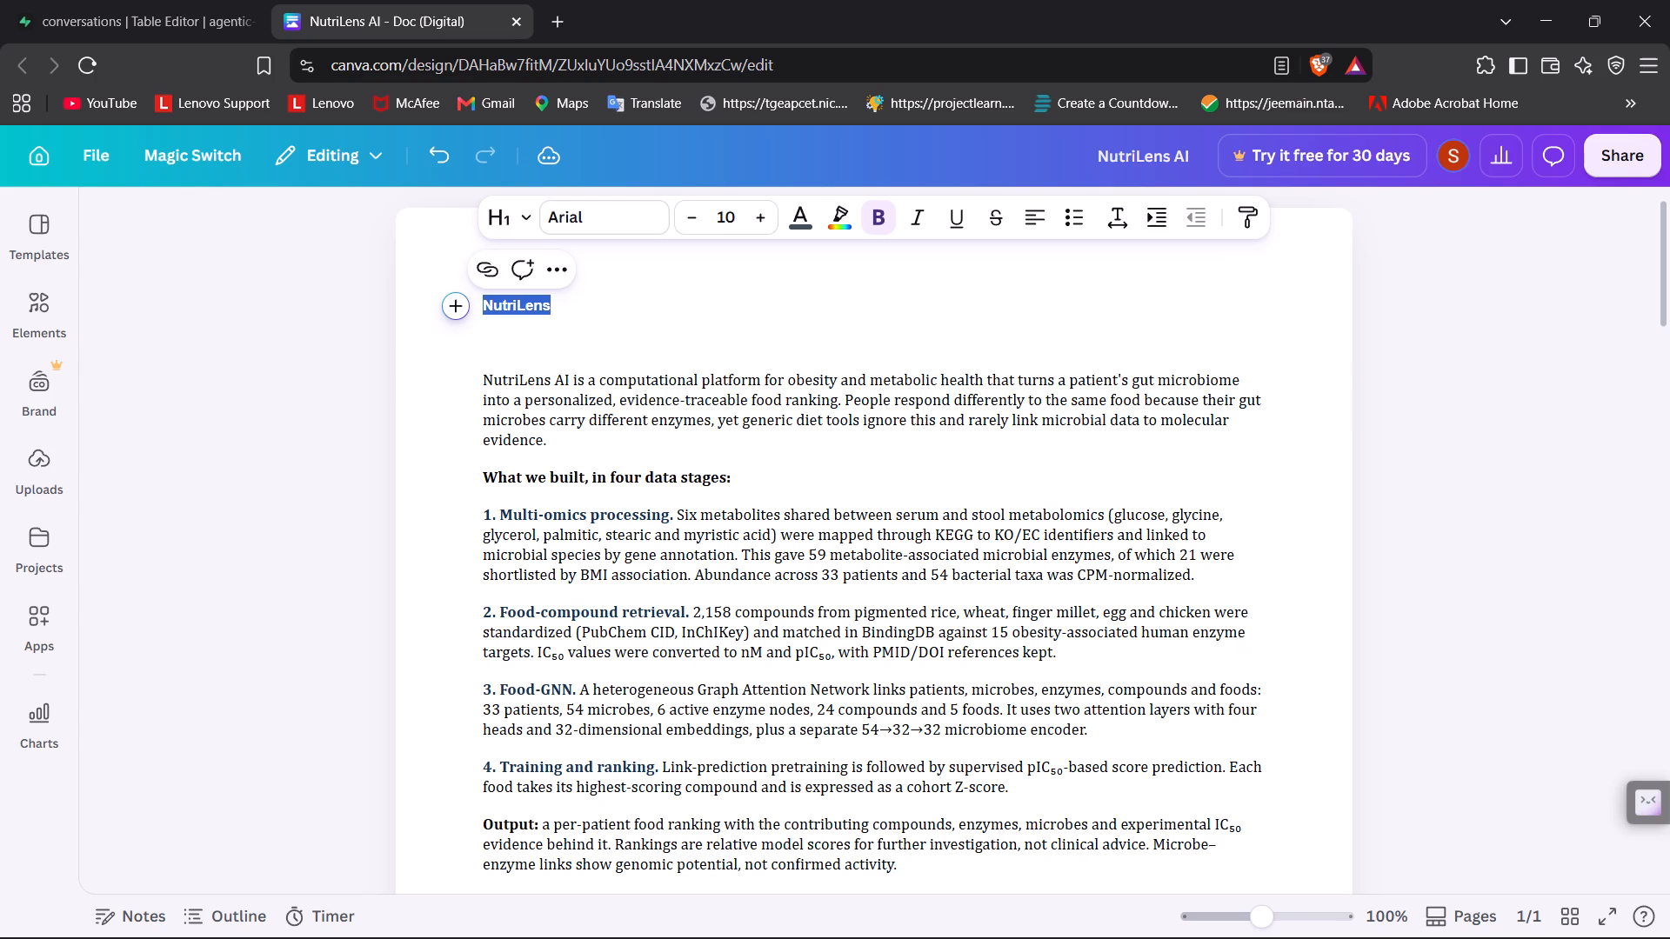
double_click(768, 218)
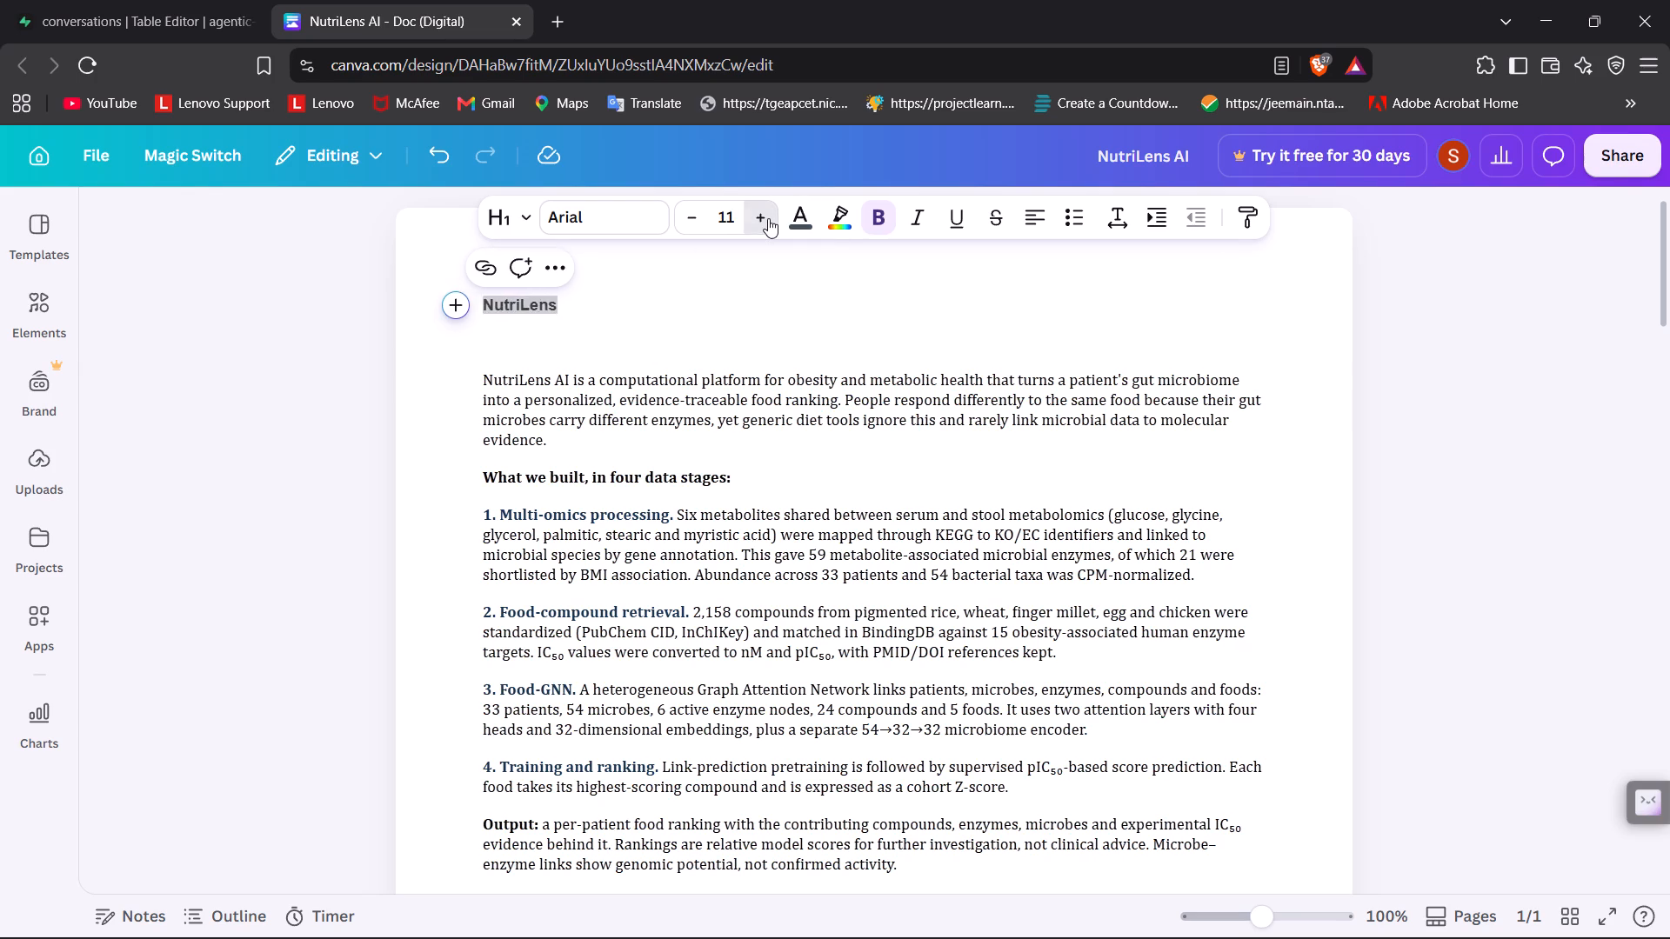
click(768, 218)
click(611, 310)
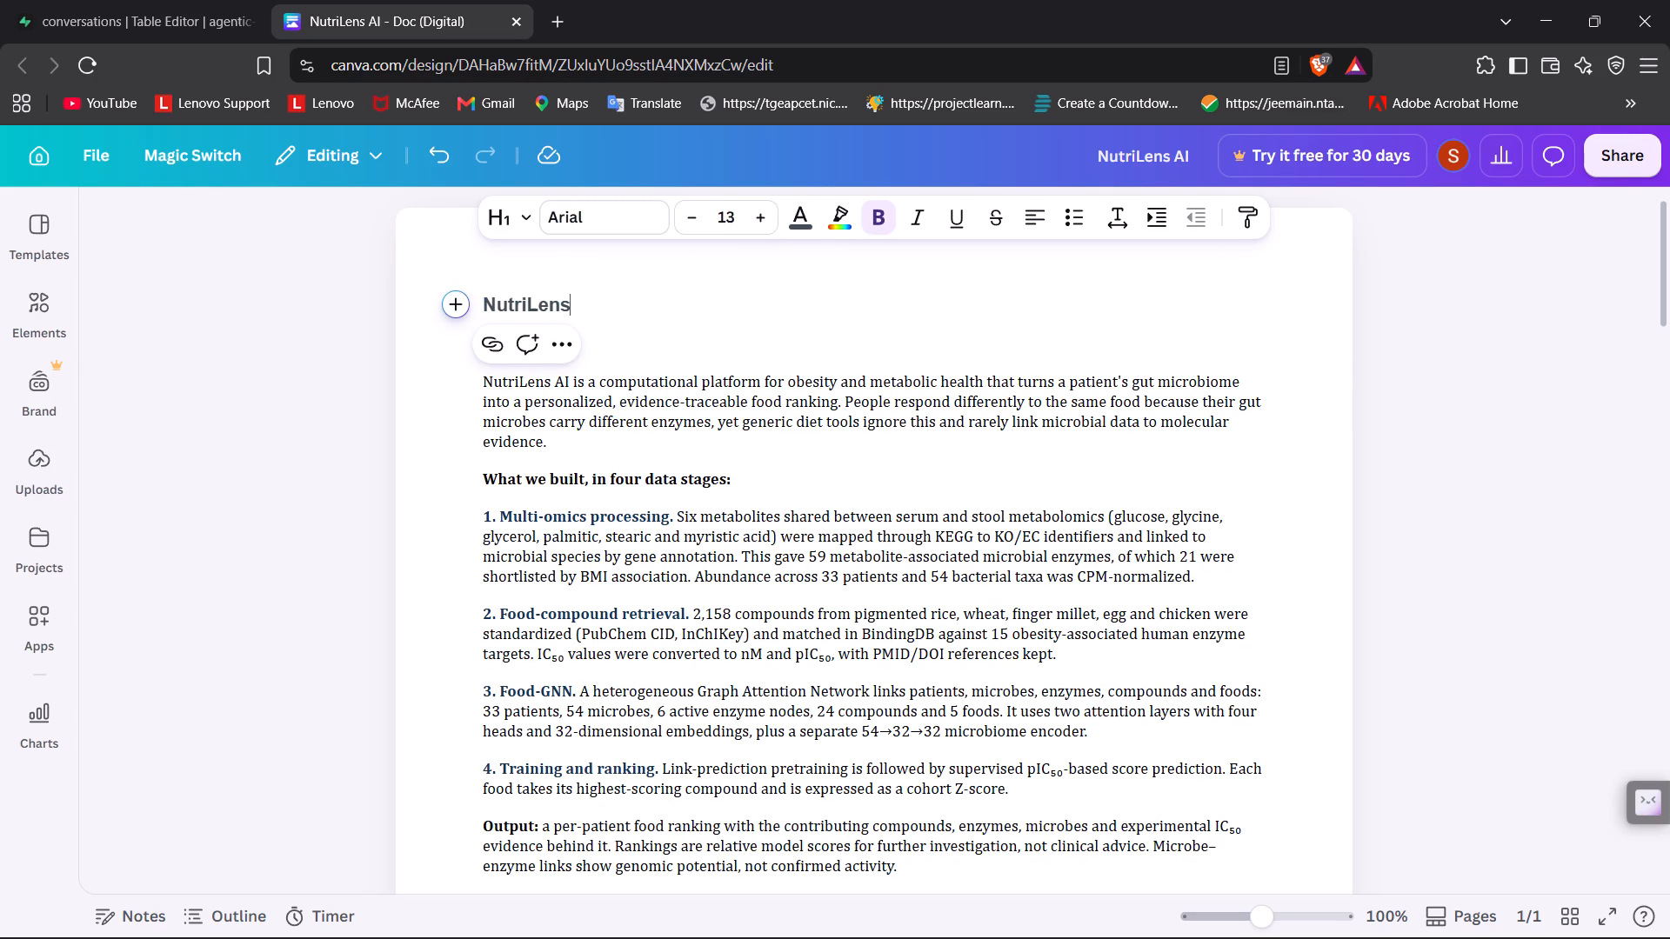
key(Return)
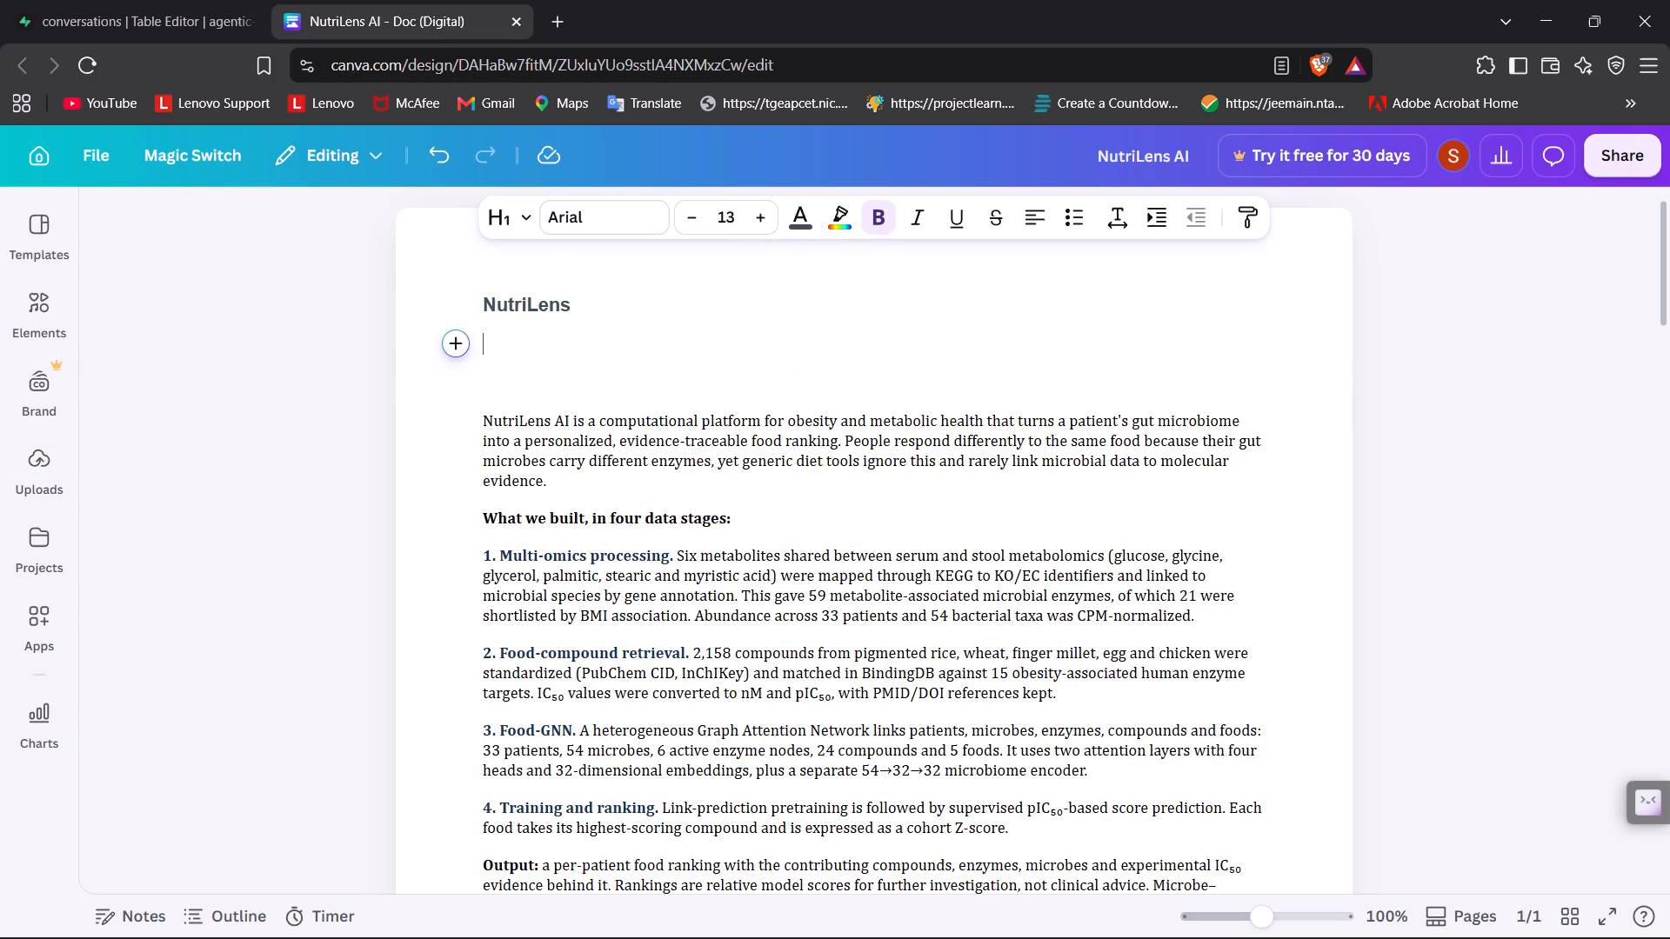
Delete the introductory paragraph describing NutriLens AI as a computational platform, above "What we built, in four data stages:".
drag(554, 488, 478, 432)
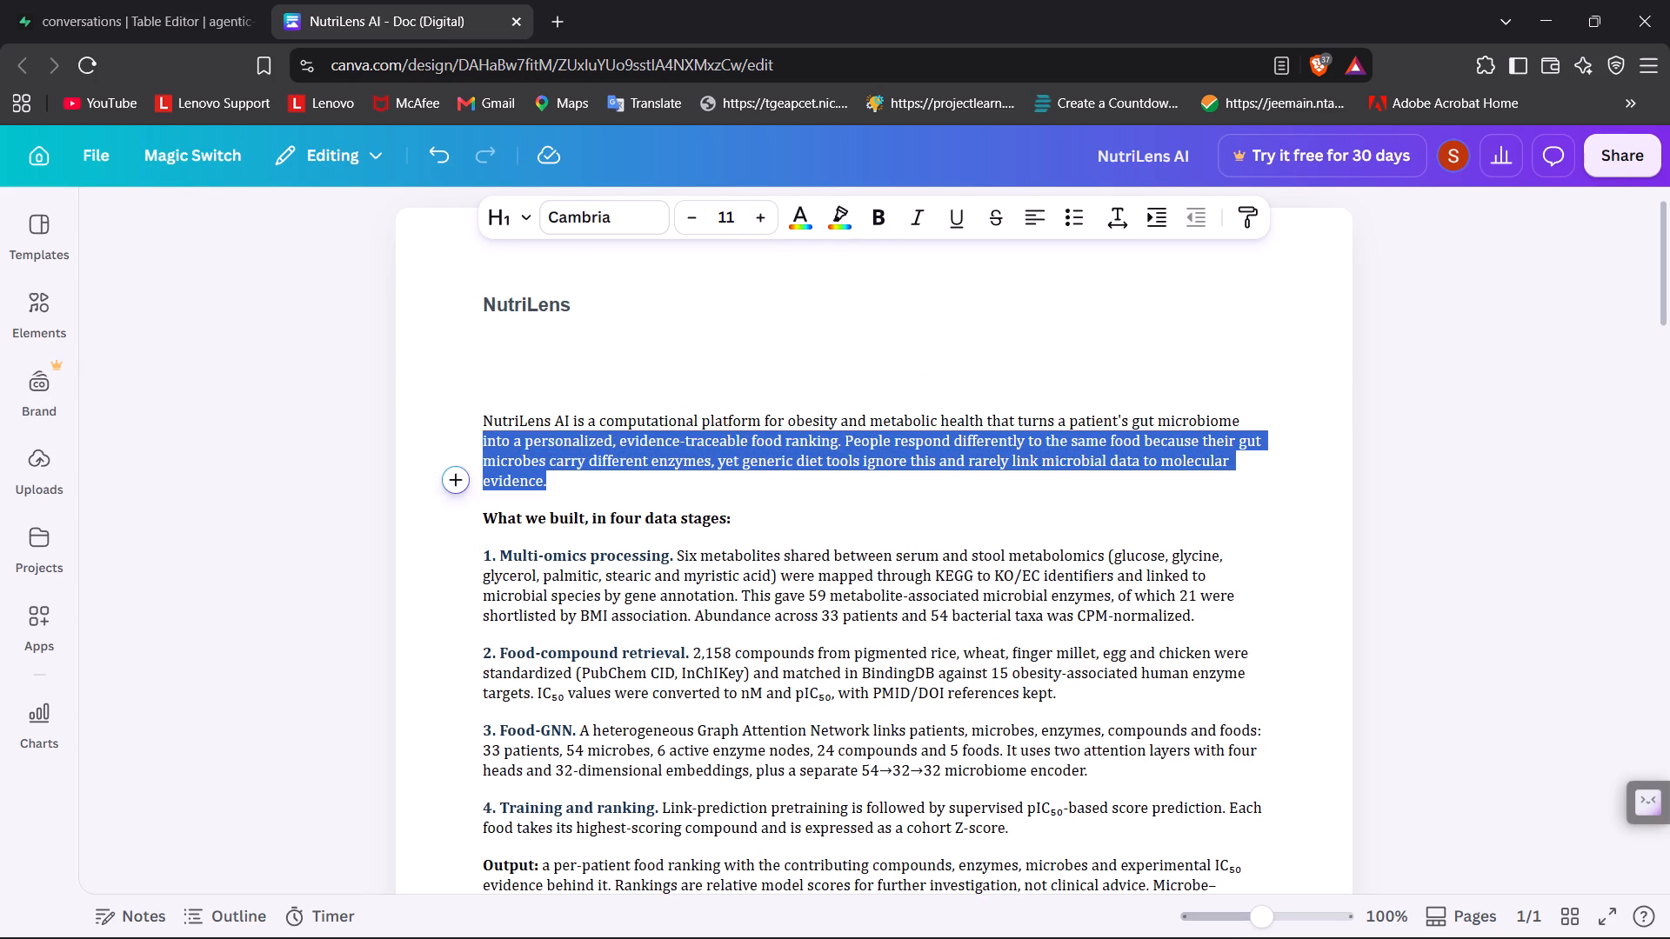
drag(478, 432, 475, 426)
key(BackSpace)
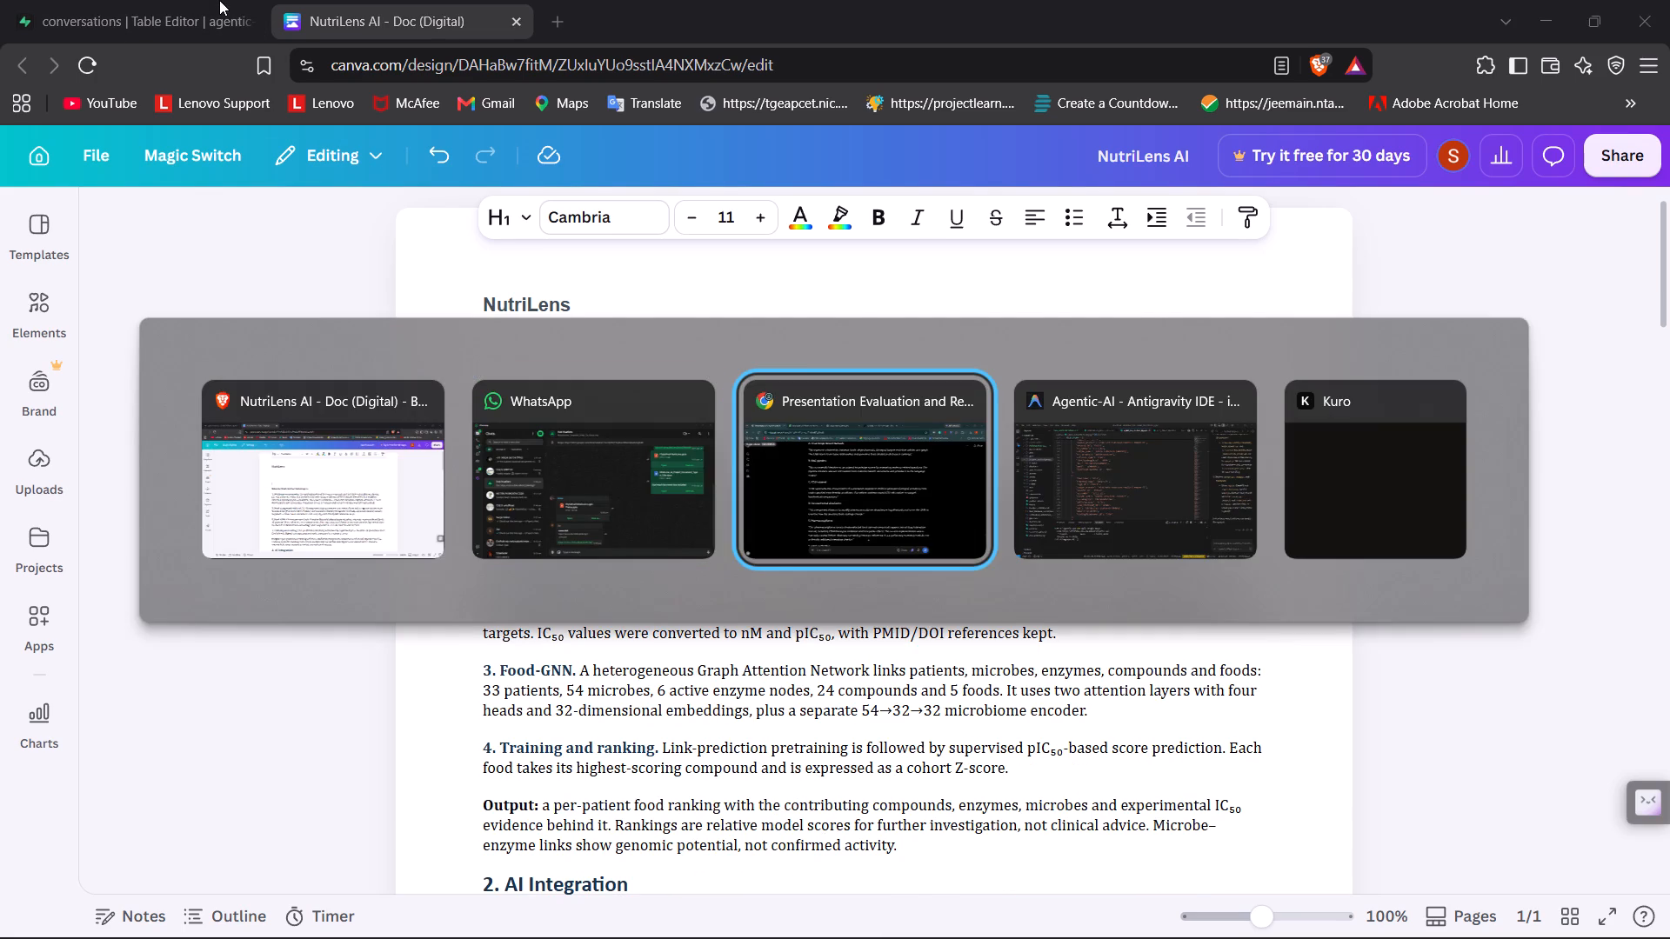
Look at the NutriLens site in Chrome, and back in the Canva document in Brave extend the heading to "NutriLens AI".
click(371, 0)
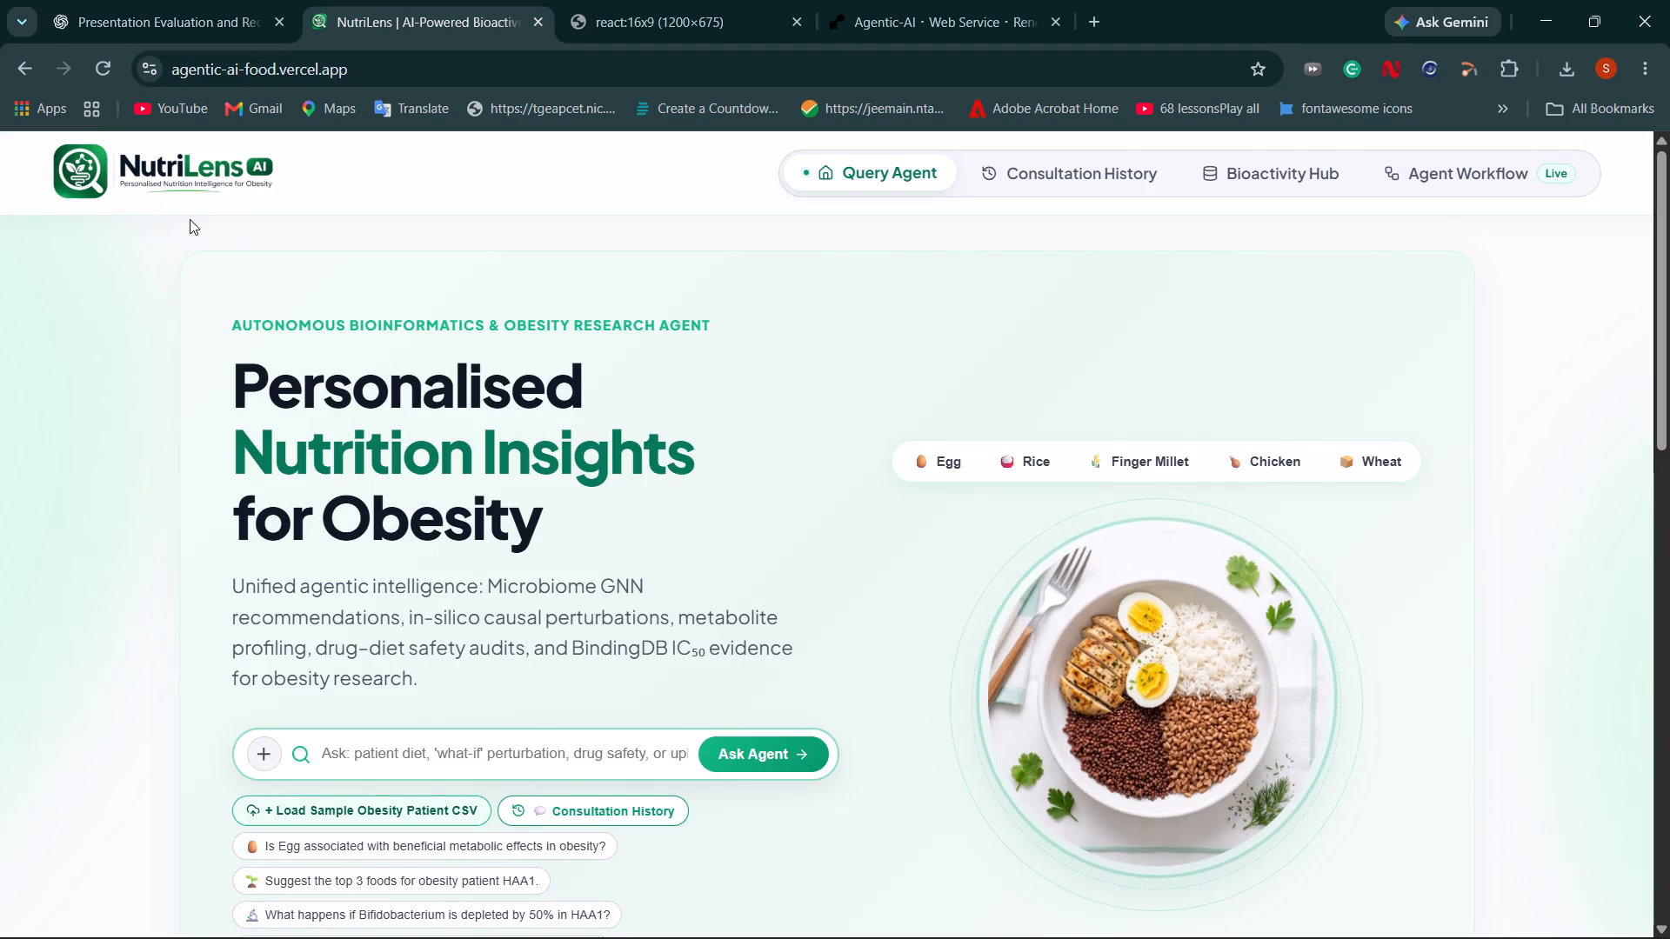
click(618, 310)
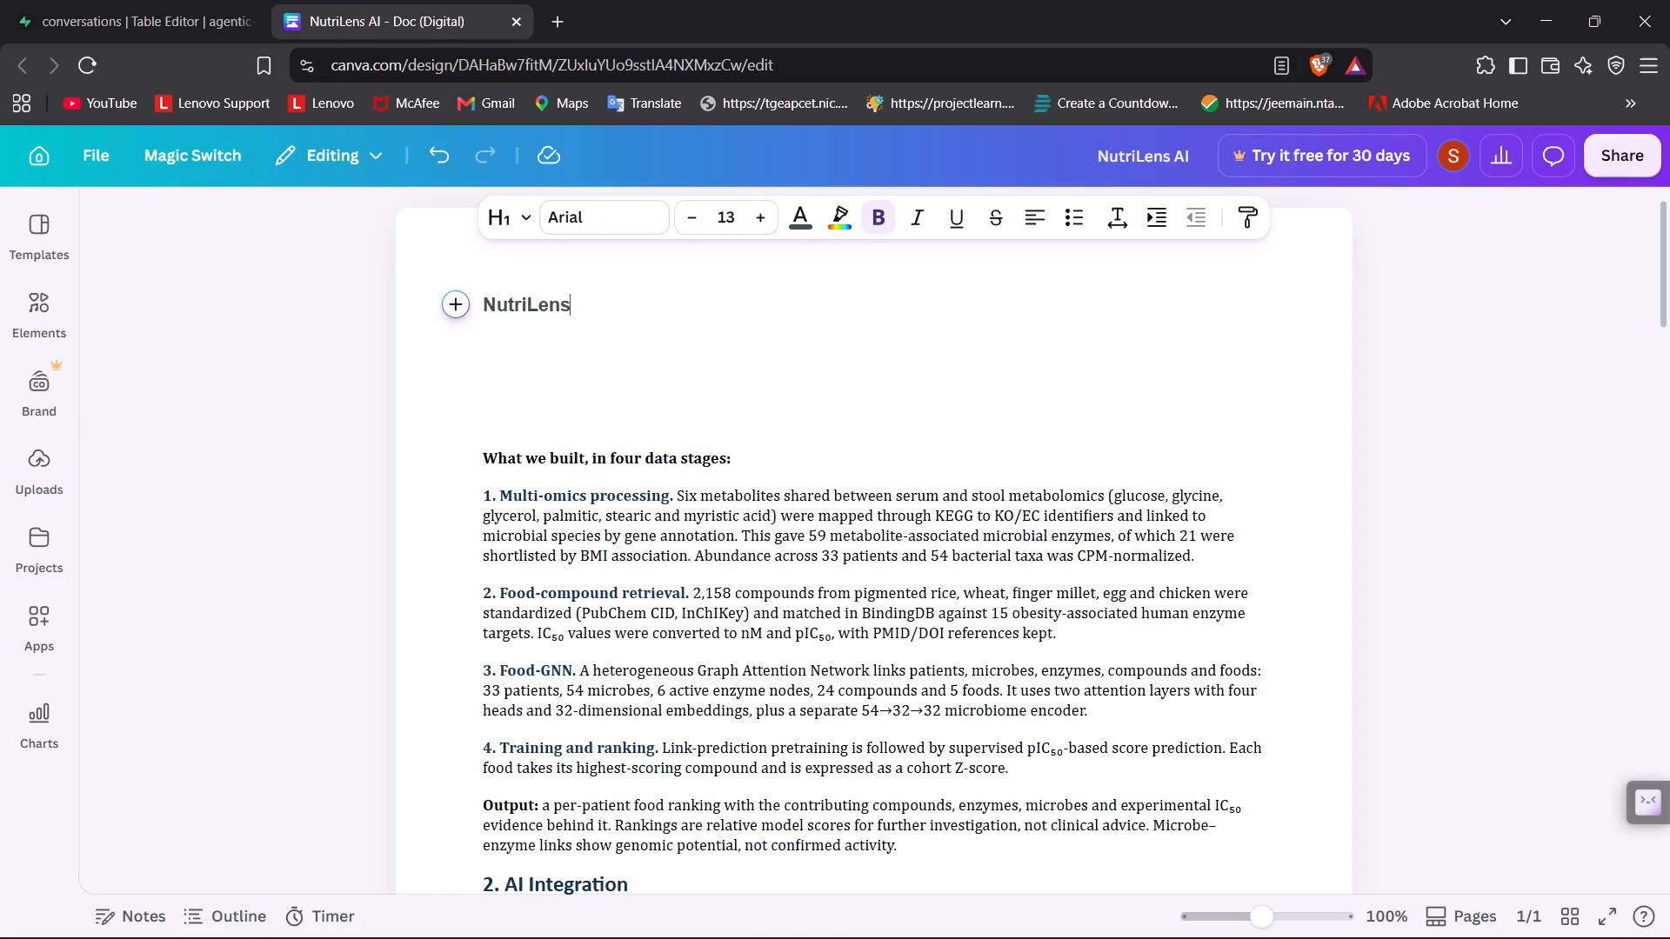
key(space)
text(AI)
Add a line reading "Aim :" in black text directly below the "NutriLens AI" heading.
key(Return)
text(Aim)
key(BackSpace)
key(BackSpace)
key(BackSpace)
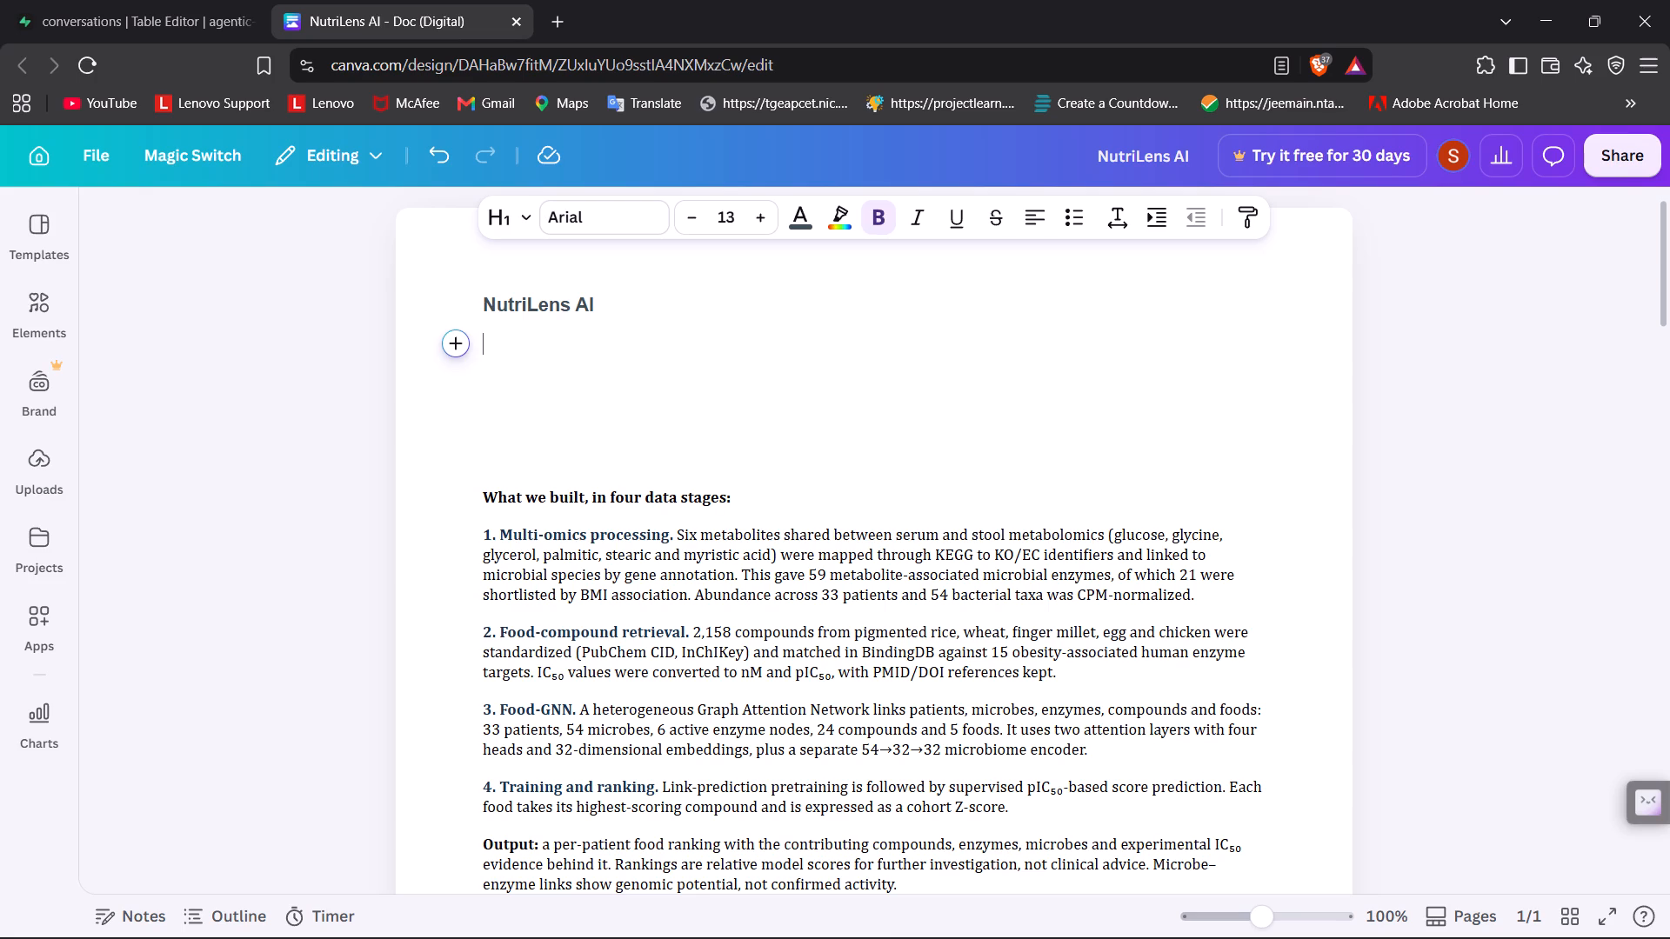
click(808, 230)
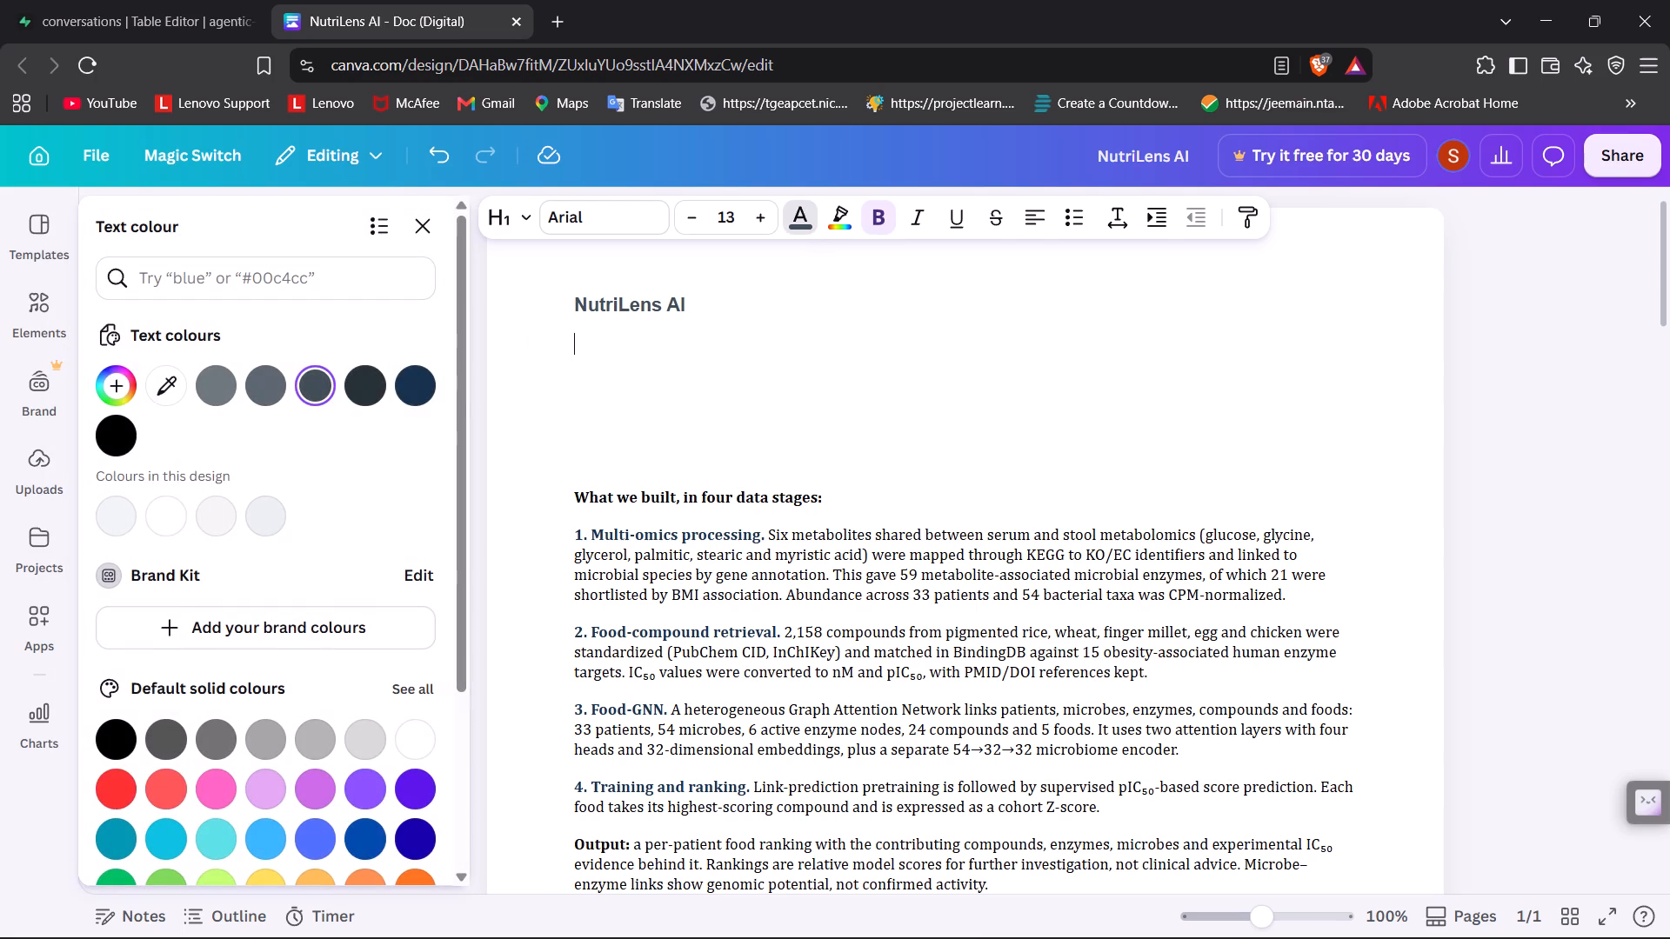
click(113, 430)
click(607, 352)
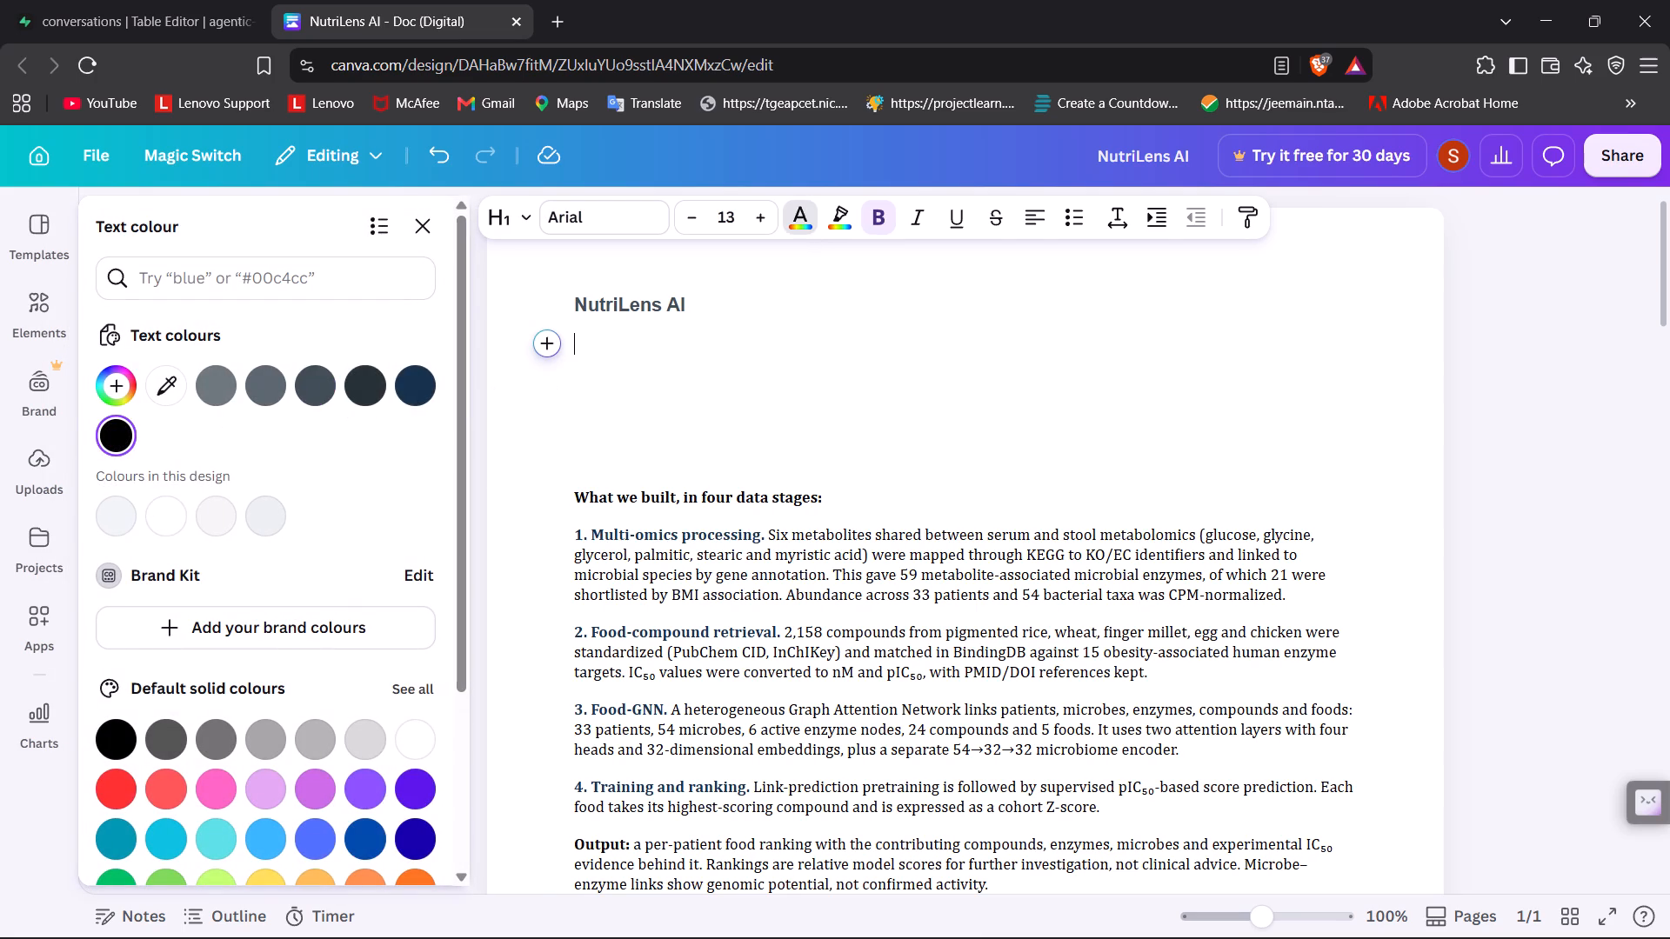
text(Aim)
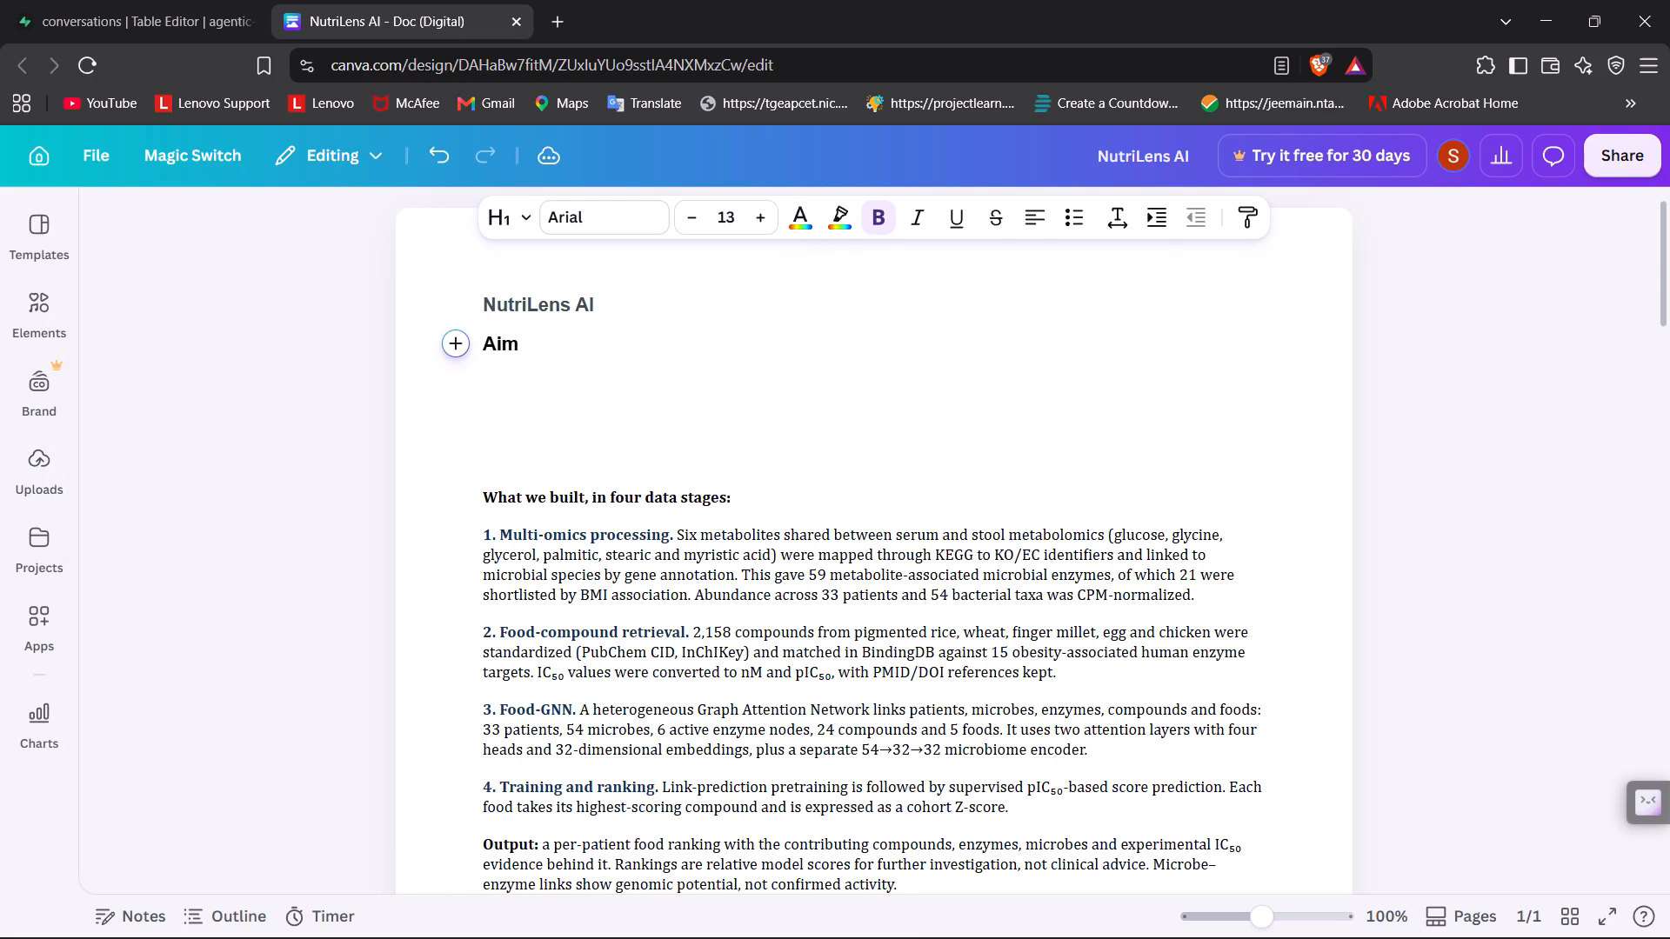
key(shift+space)
text(:)
key(space)
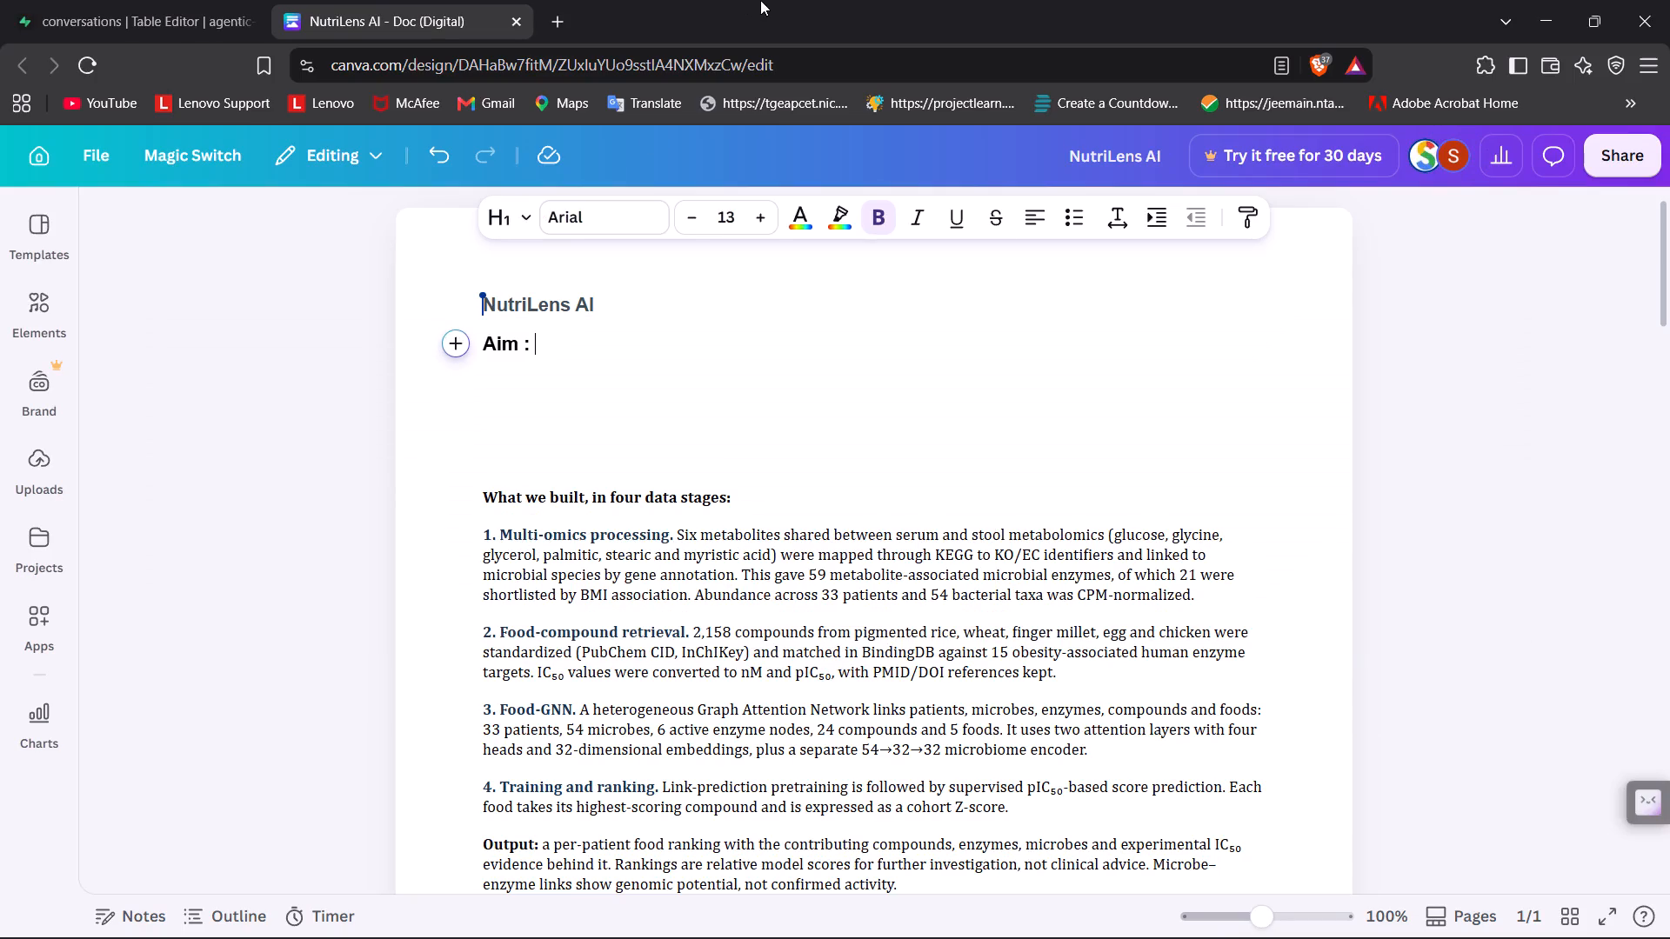
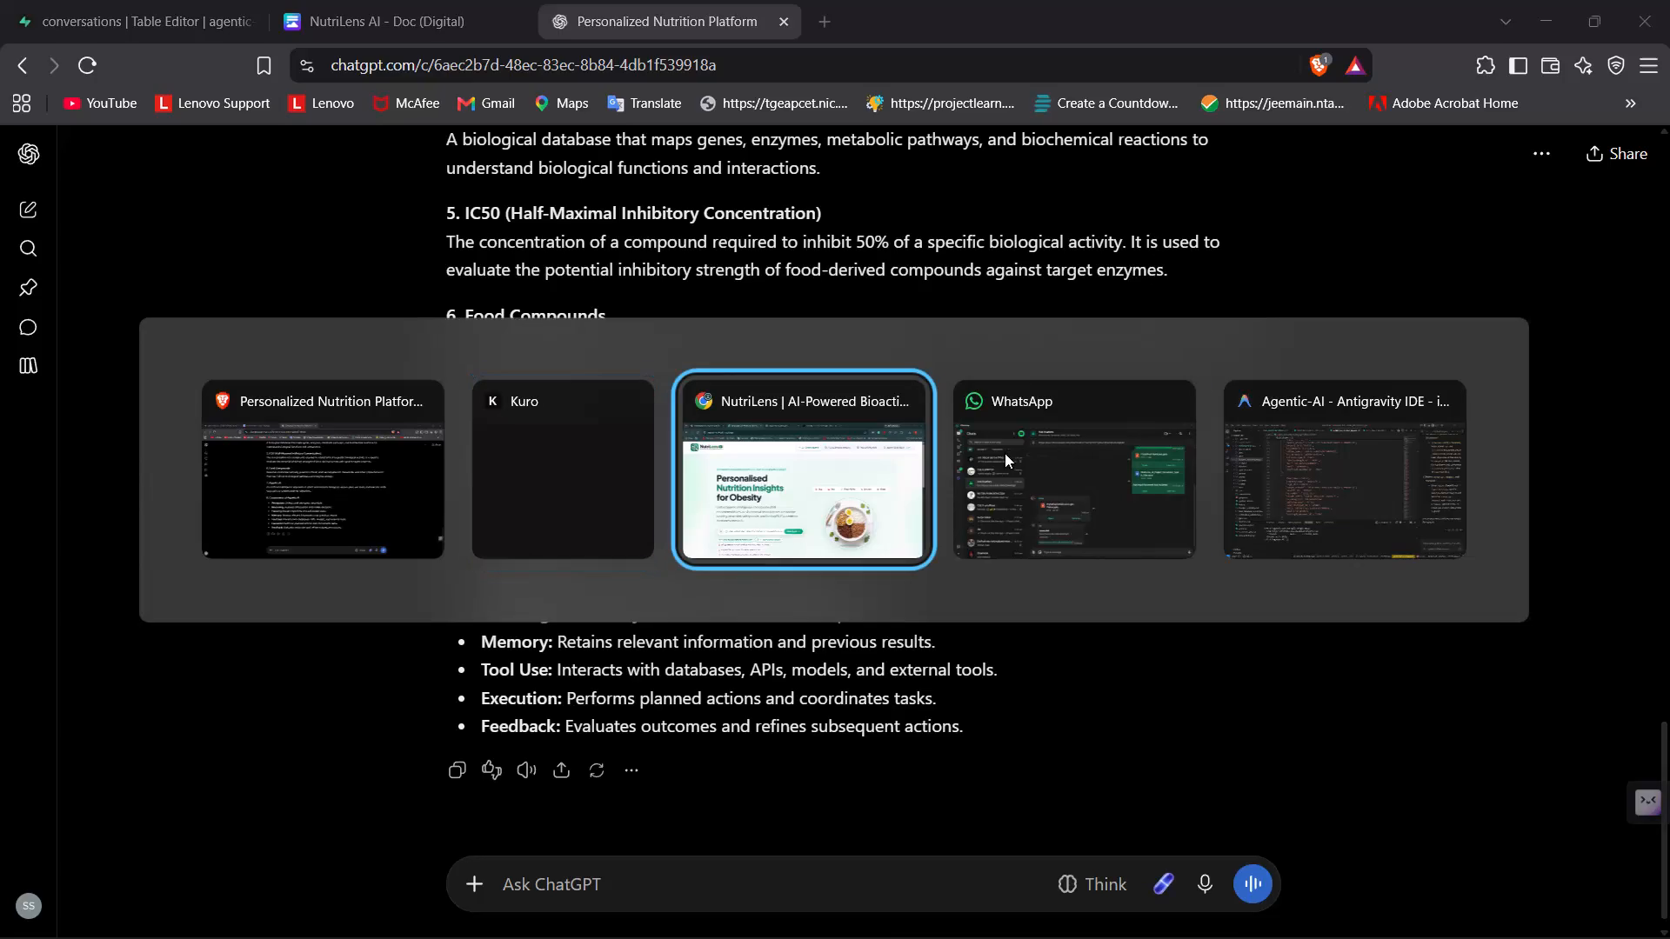
click(528, 0)
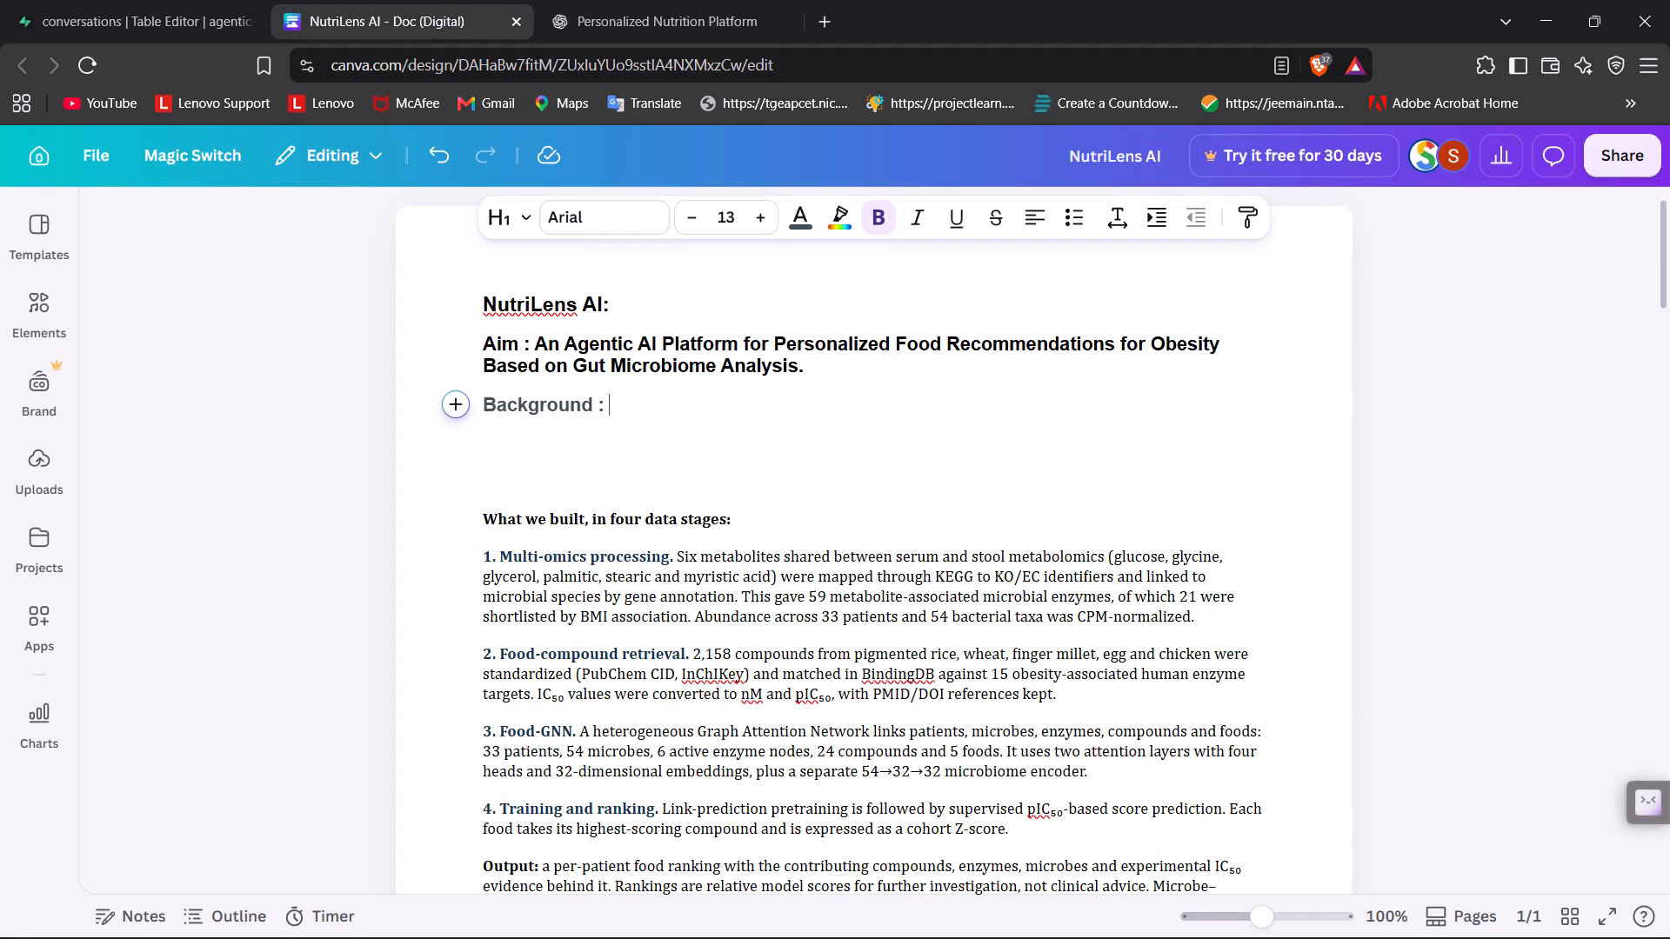
key(Return)
key(ctrl+v)
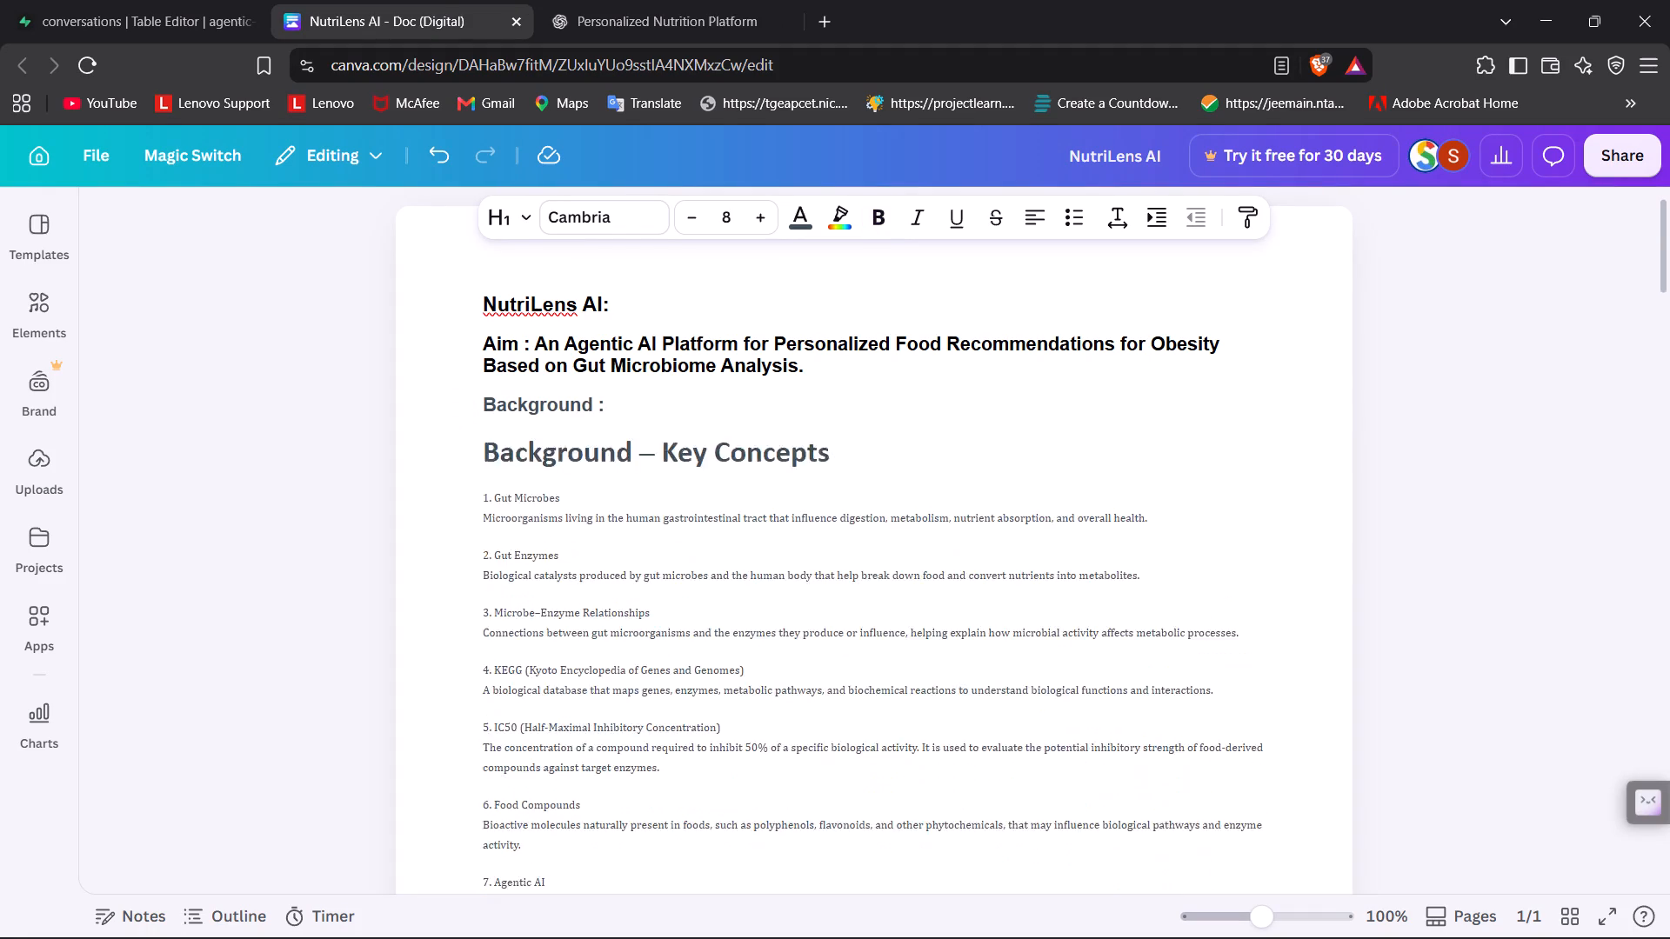
Delete everything after the pasted definitions, from "What we built, in four data stages" through the introductory "2. AI Integration" section.
scroll(616, 474, up, 2)
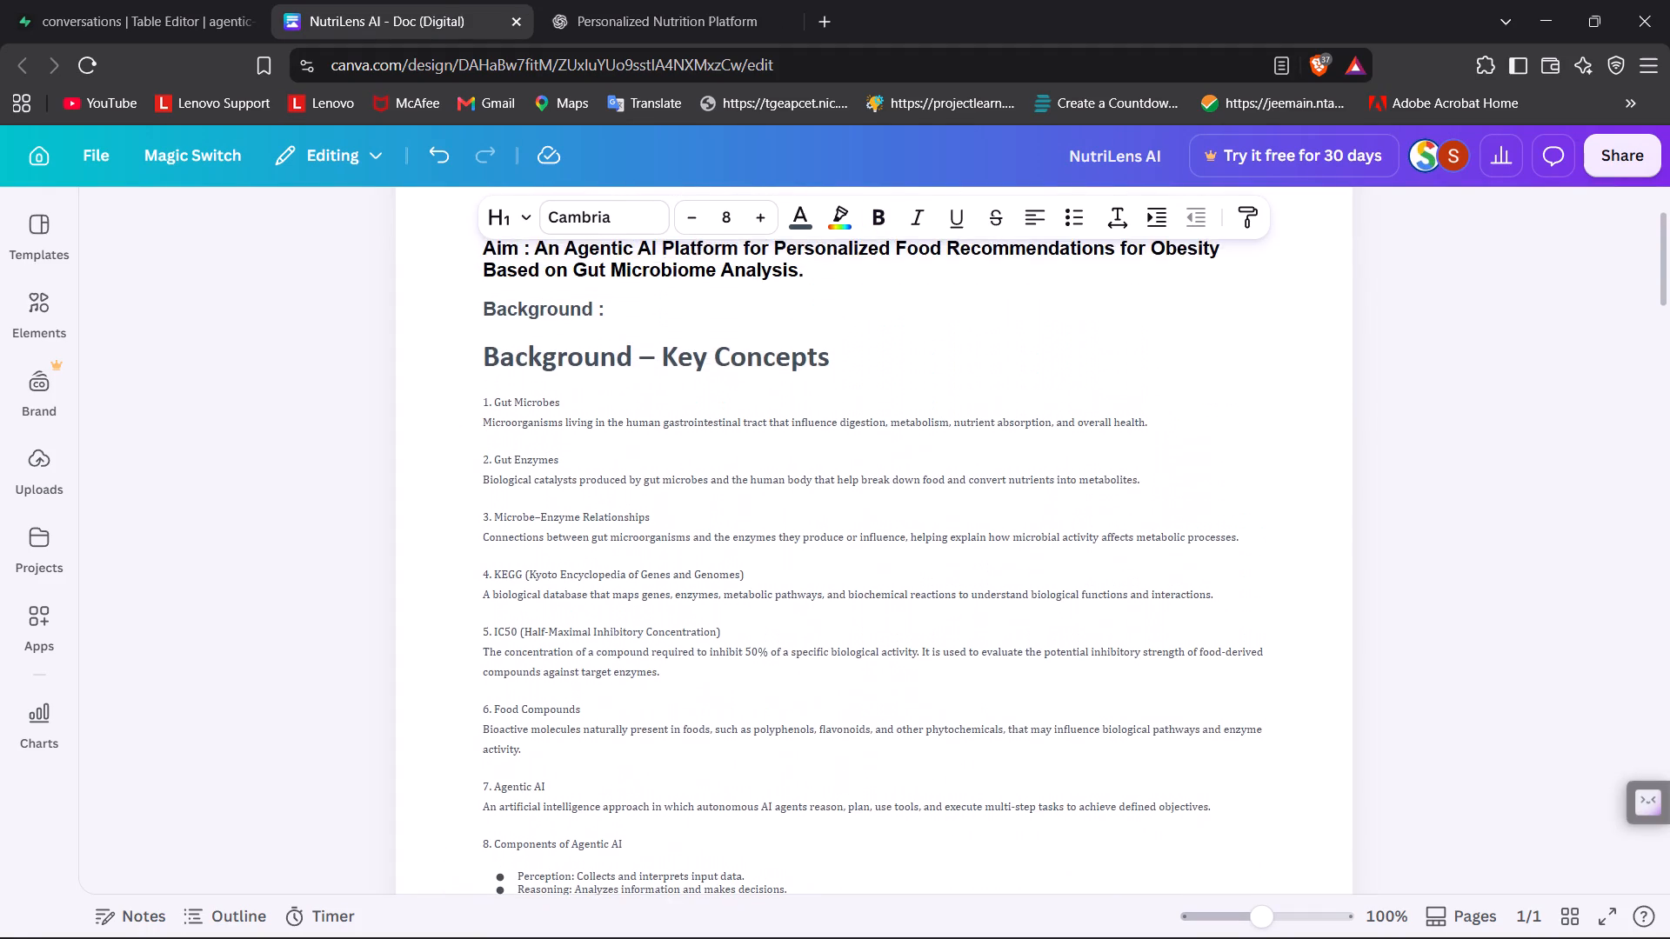
scroll(616, 474, up, 1)
scroll(616, 474, down, 2)
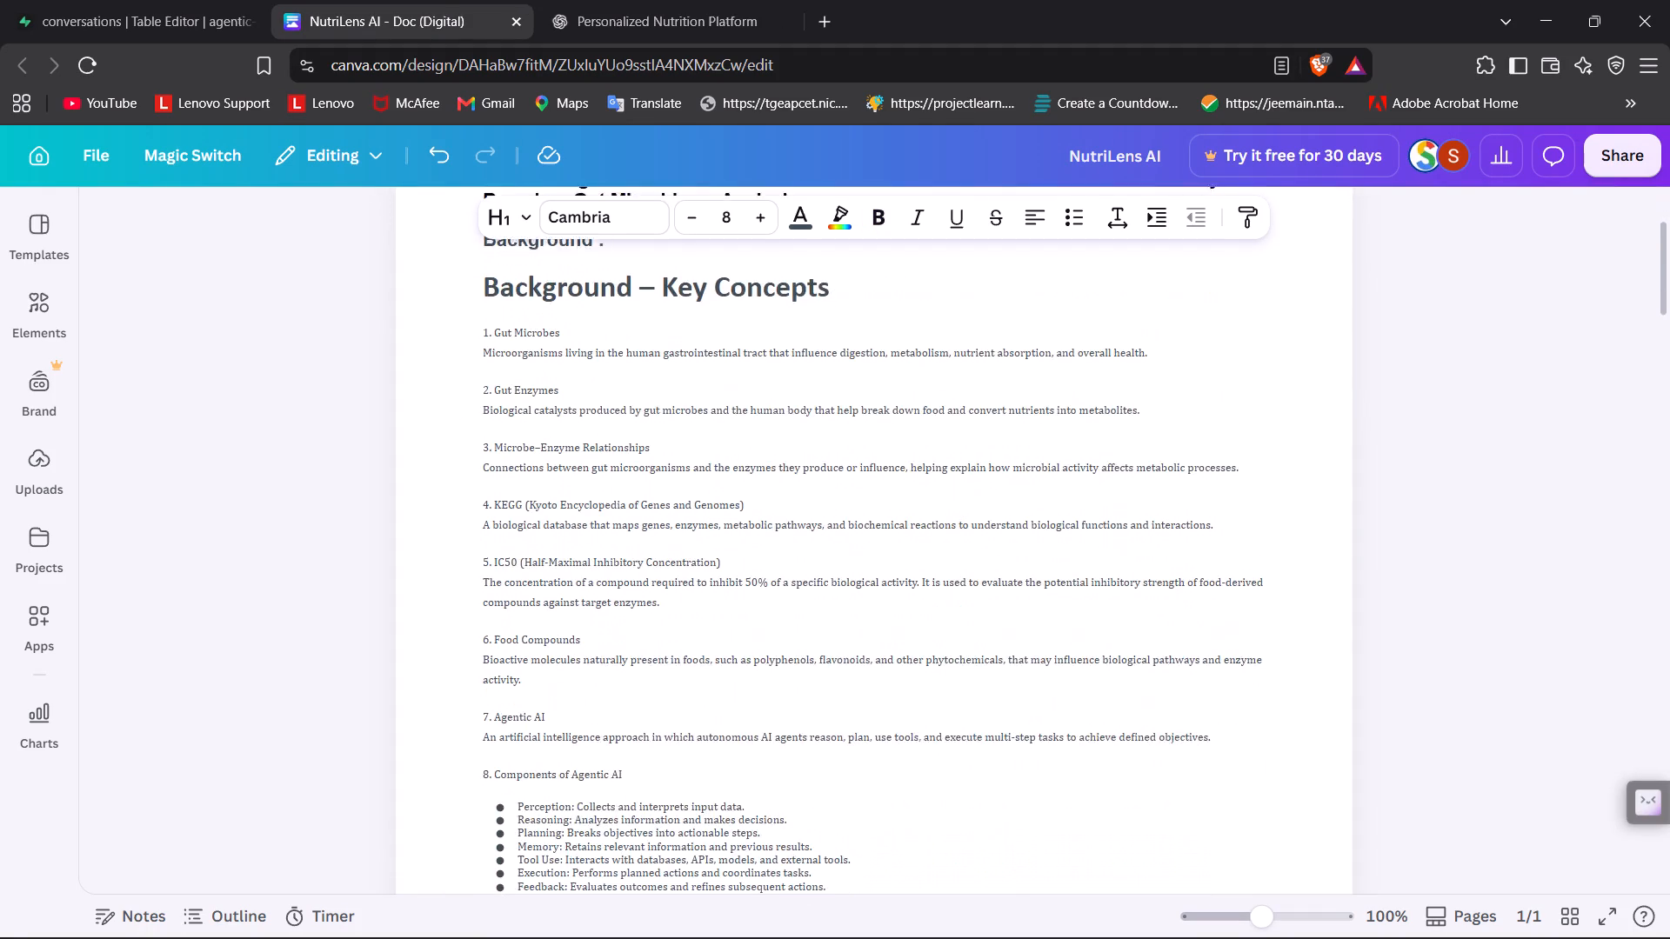
scroll(616, 474, down, 2)
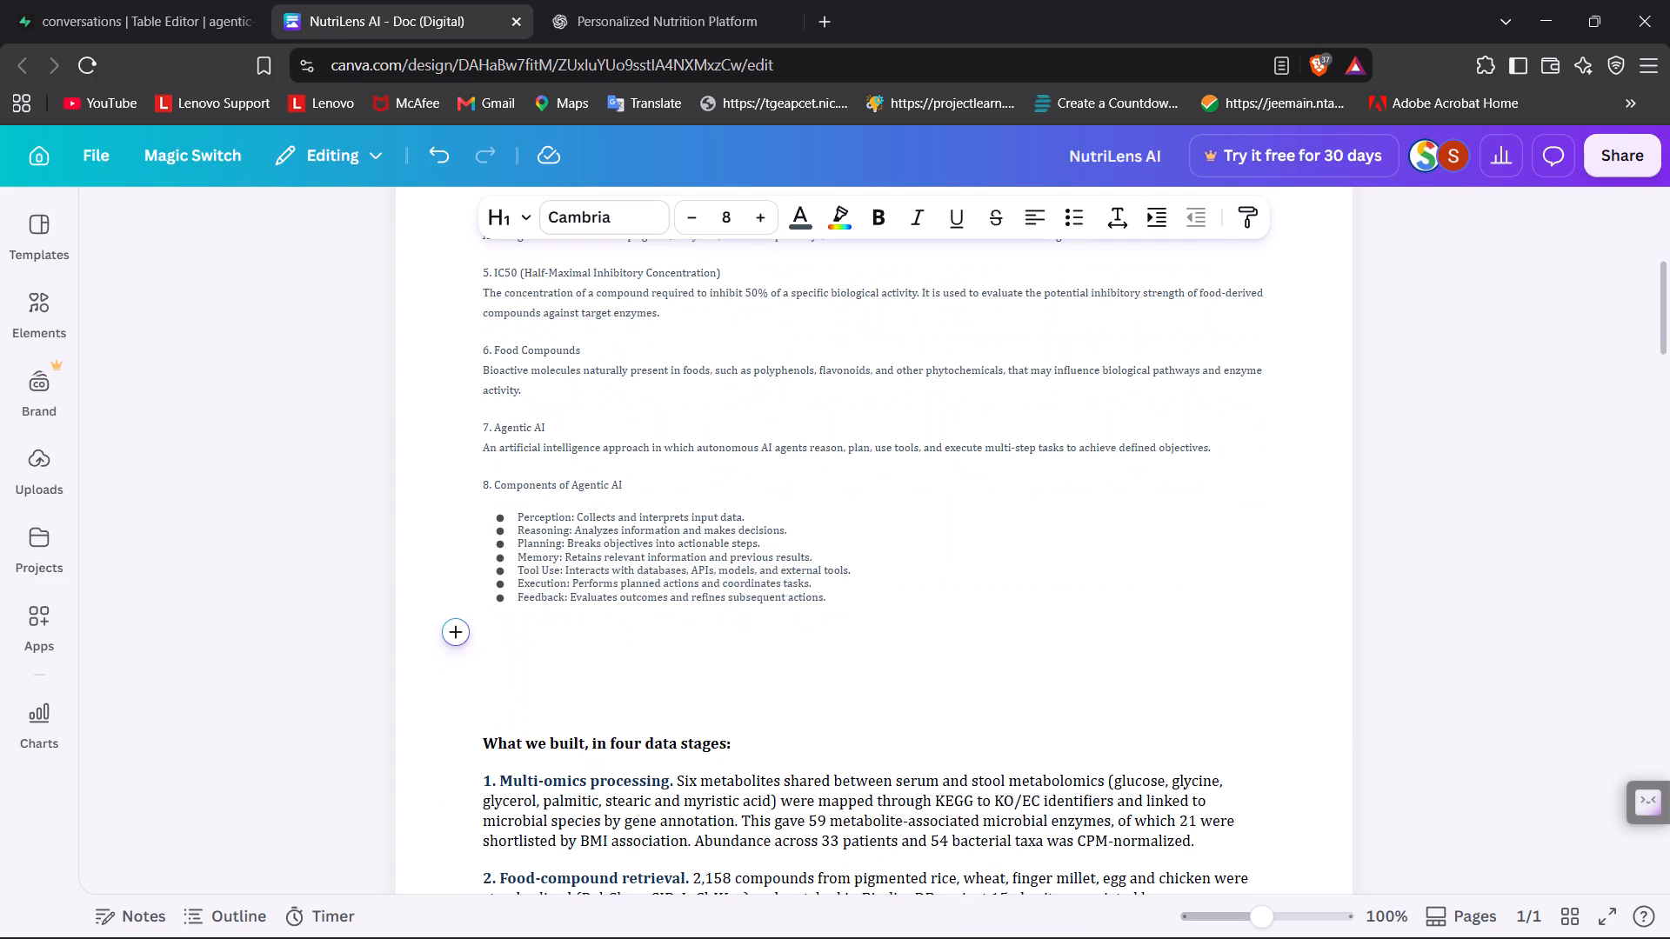
scroll(711, 600, down, 1)
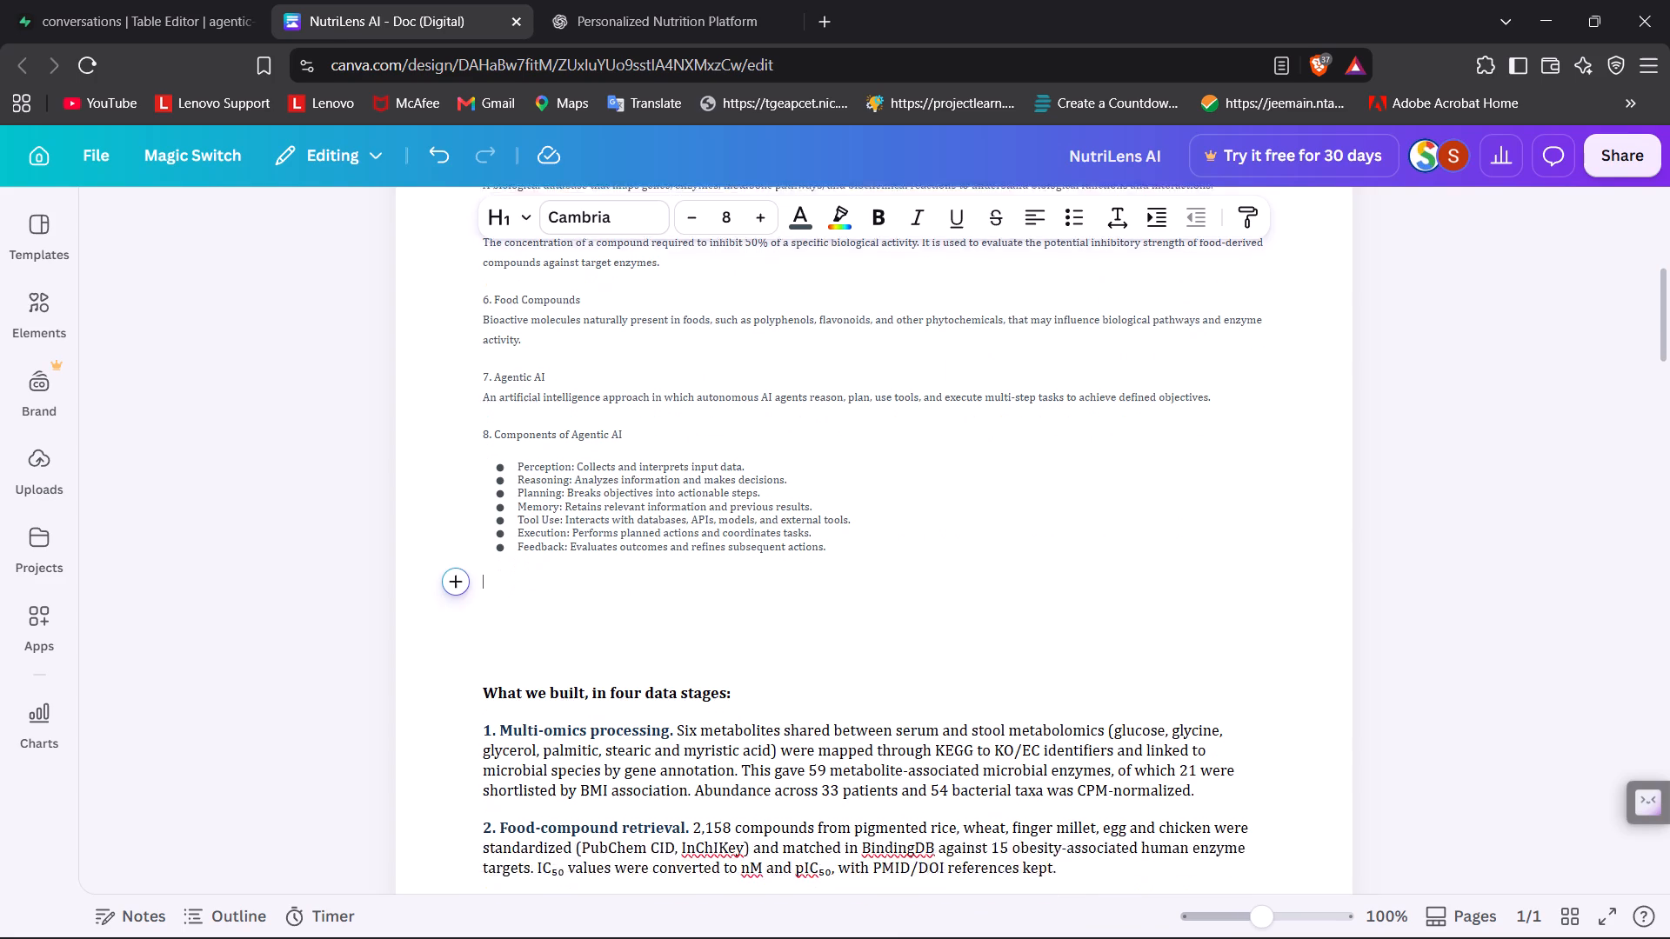
scroll(711, 600, down, 1)
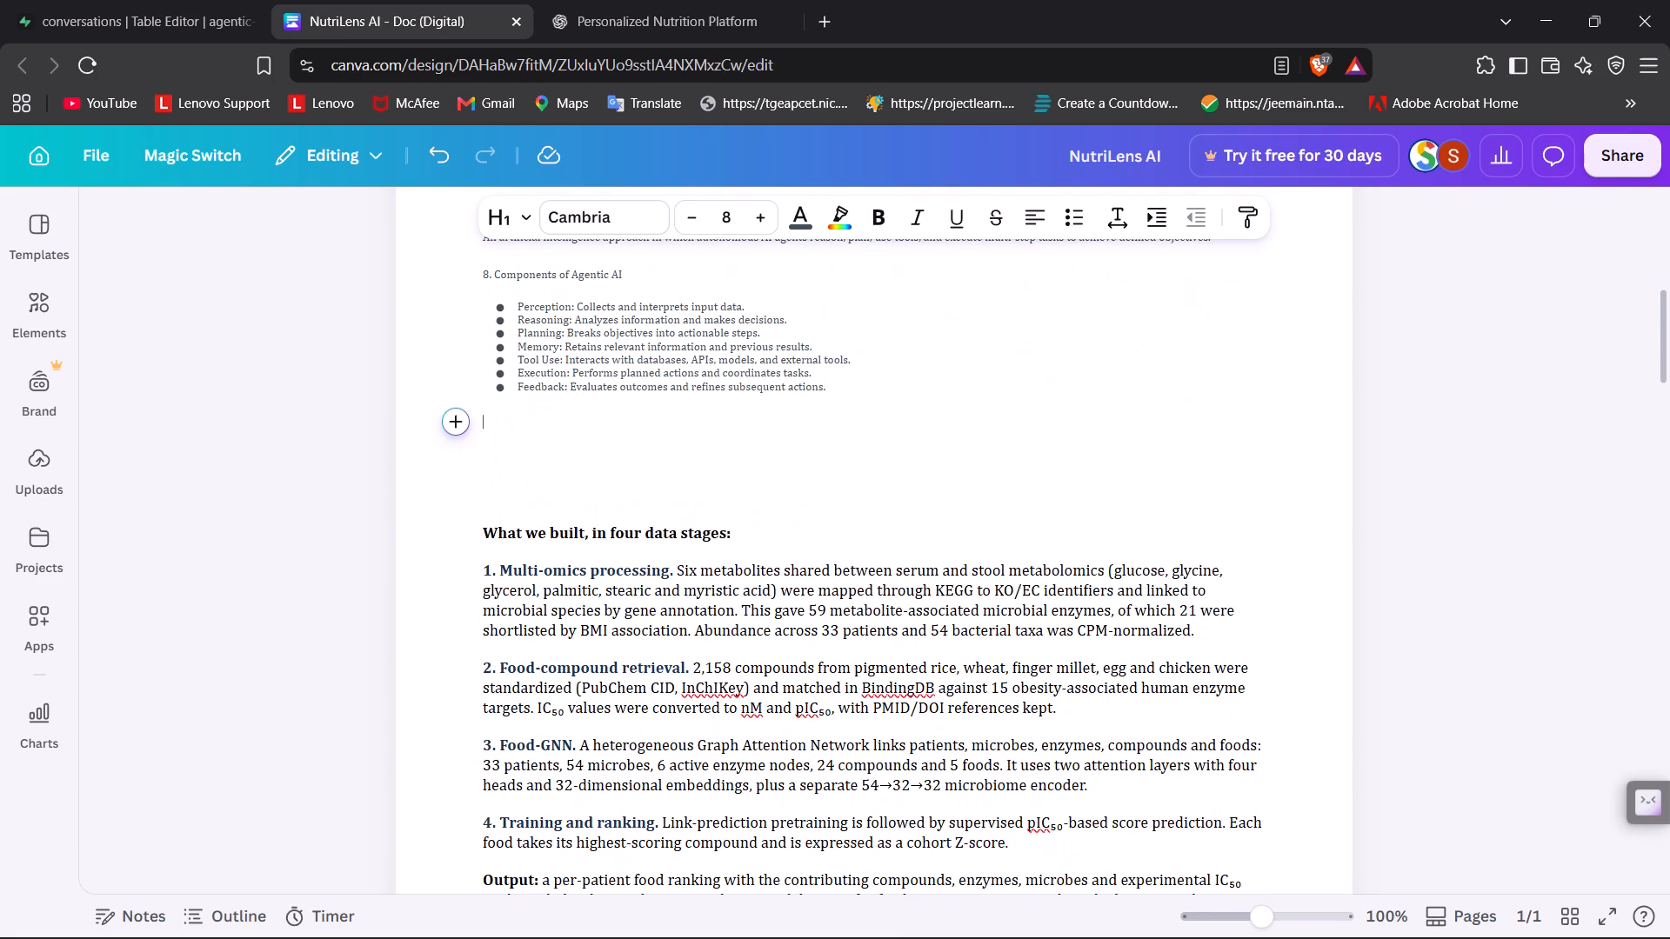
scroll(711, 600, down, 1)
key(shift+Down)
key(shift+Down)
key(shift+Down)
key(shift+Down)
key(shift+Down)
key(shift+Down)
key(shift+Down)
key(shift+Down)
key(shift+Down)
key(shift+Down)
key(shift+Down)
key(shift+Down)
key(shift+Down)
key(shift+Down)
key(shift+Down)
key(shift+Down)
key(shift+Down)
key(shift+Down)
key(shift+Down)
key(shift+Down)
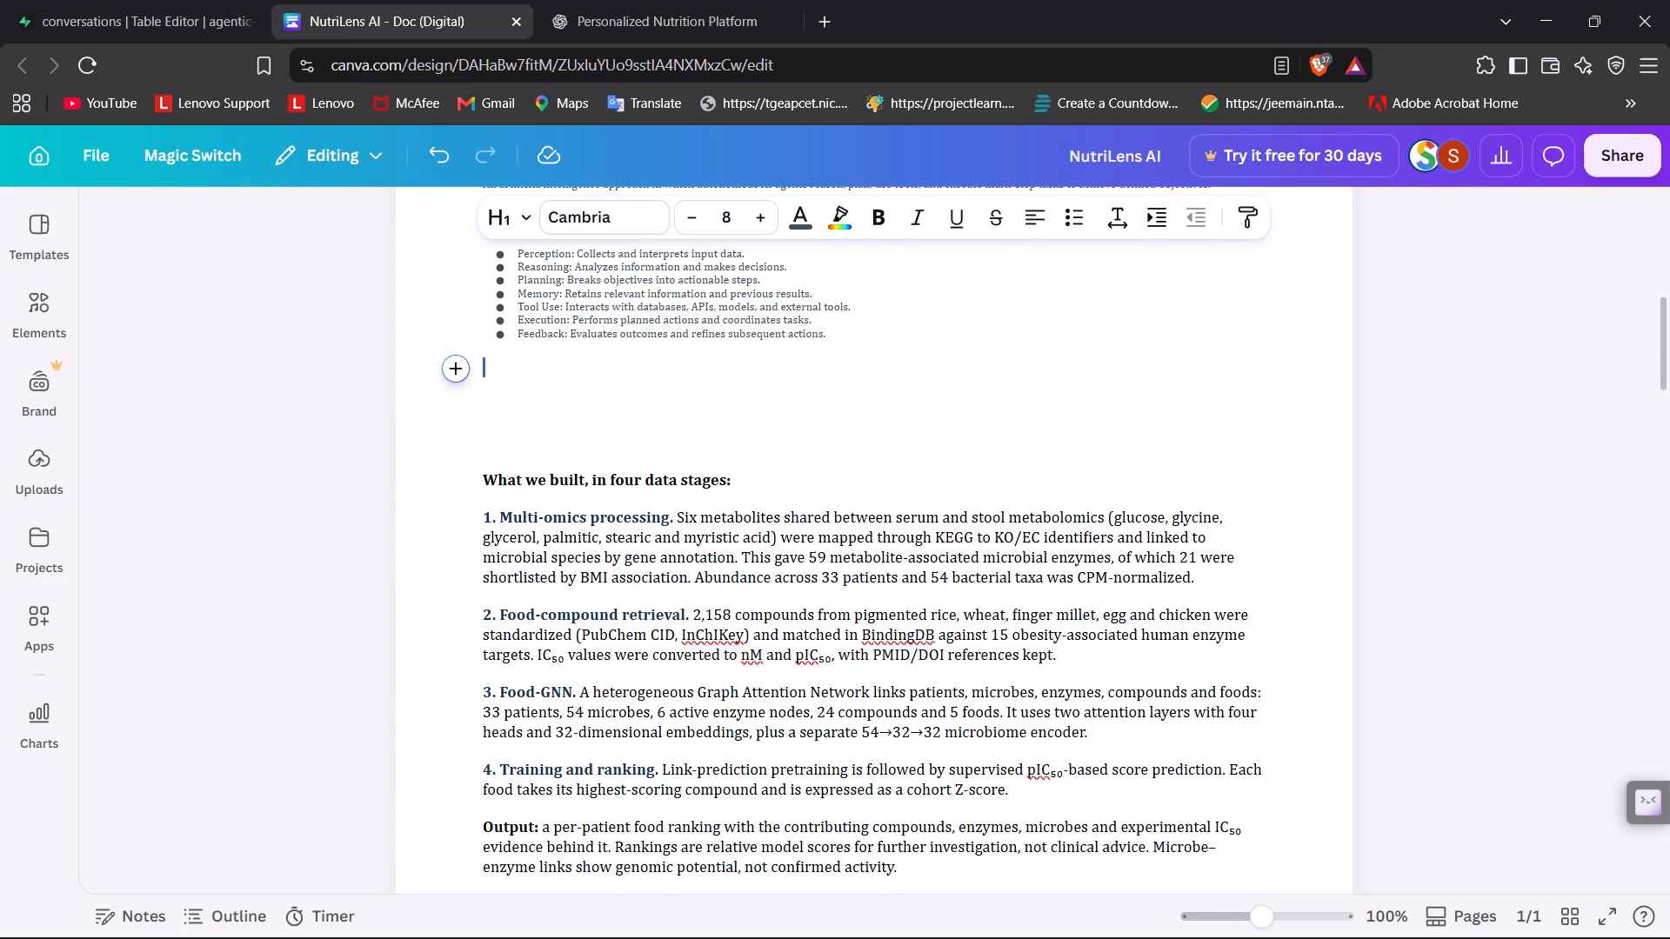
key(shift+Down)
key(shift+Down)
key(shift+Down)
key(shift+Down)
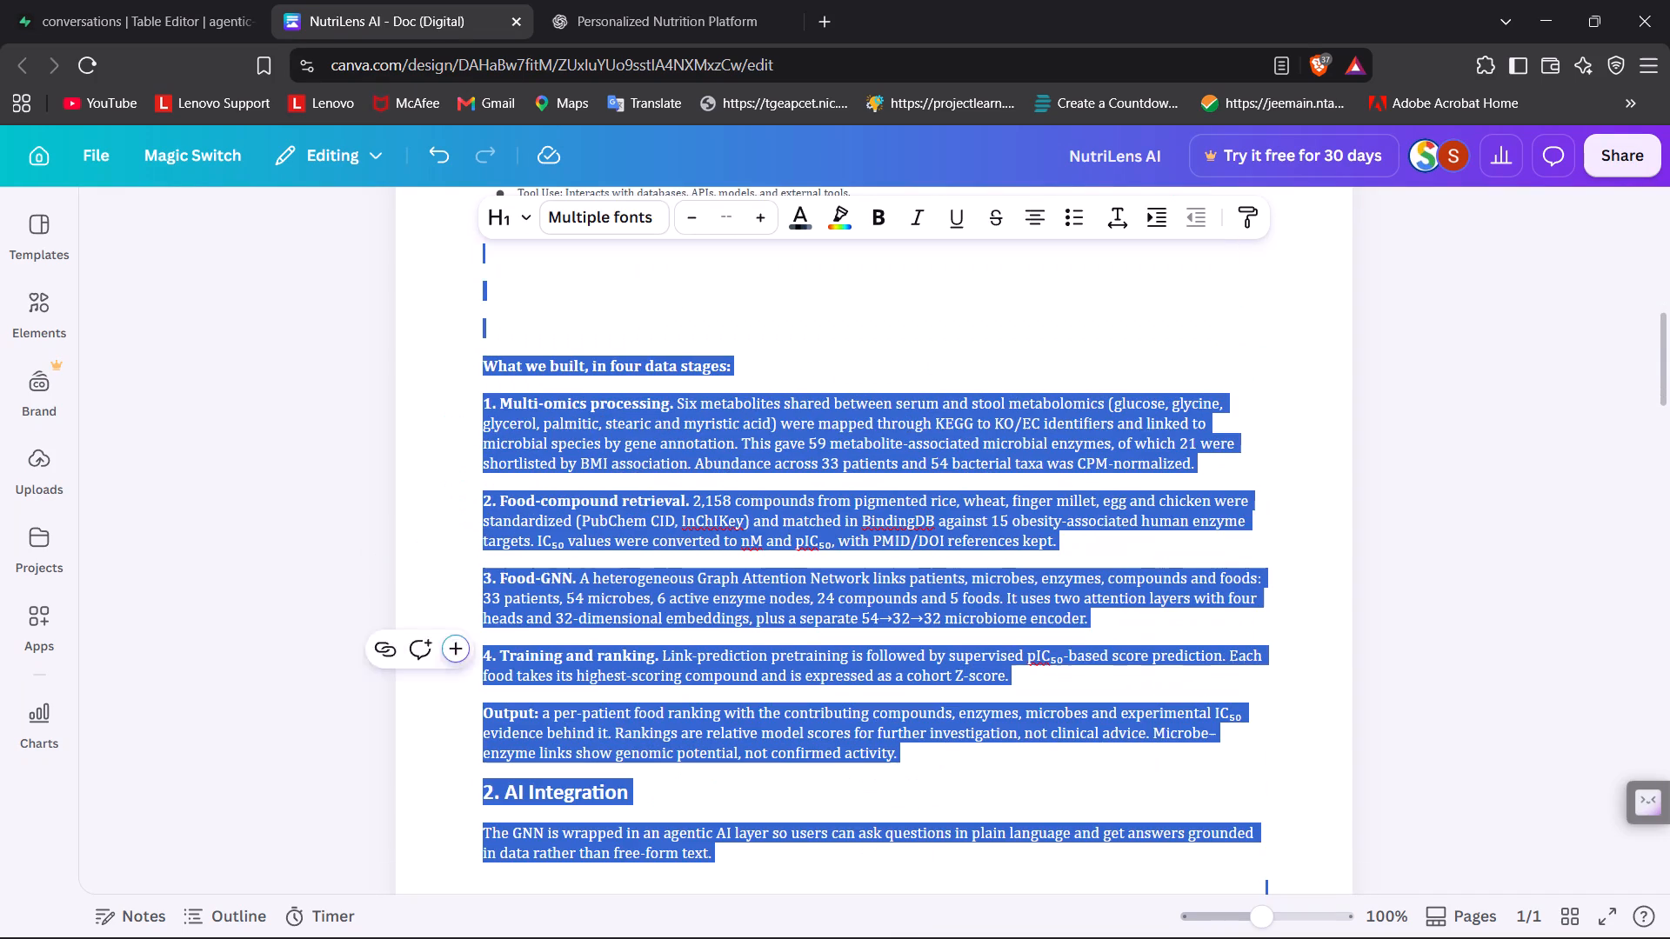
key(shift+Down)
scroll(1007, 650, down, 2)
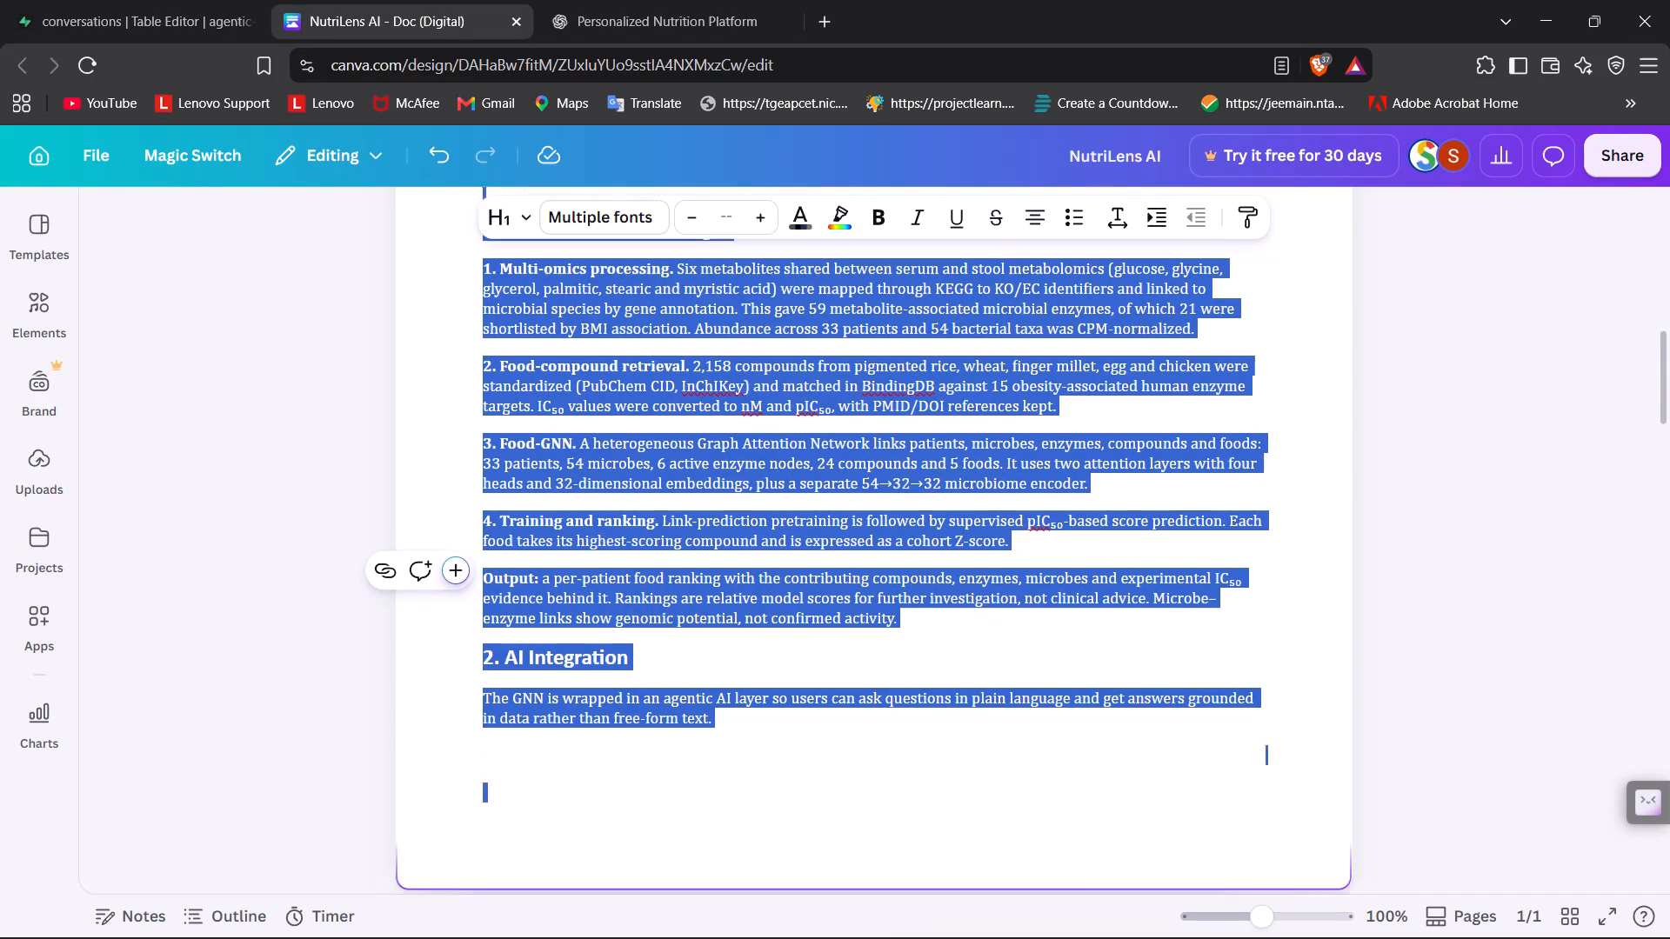
scroll(992, 803, down, 2)
key(shift+Up)
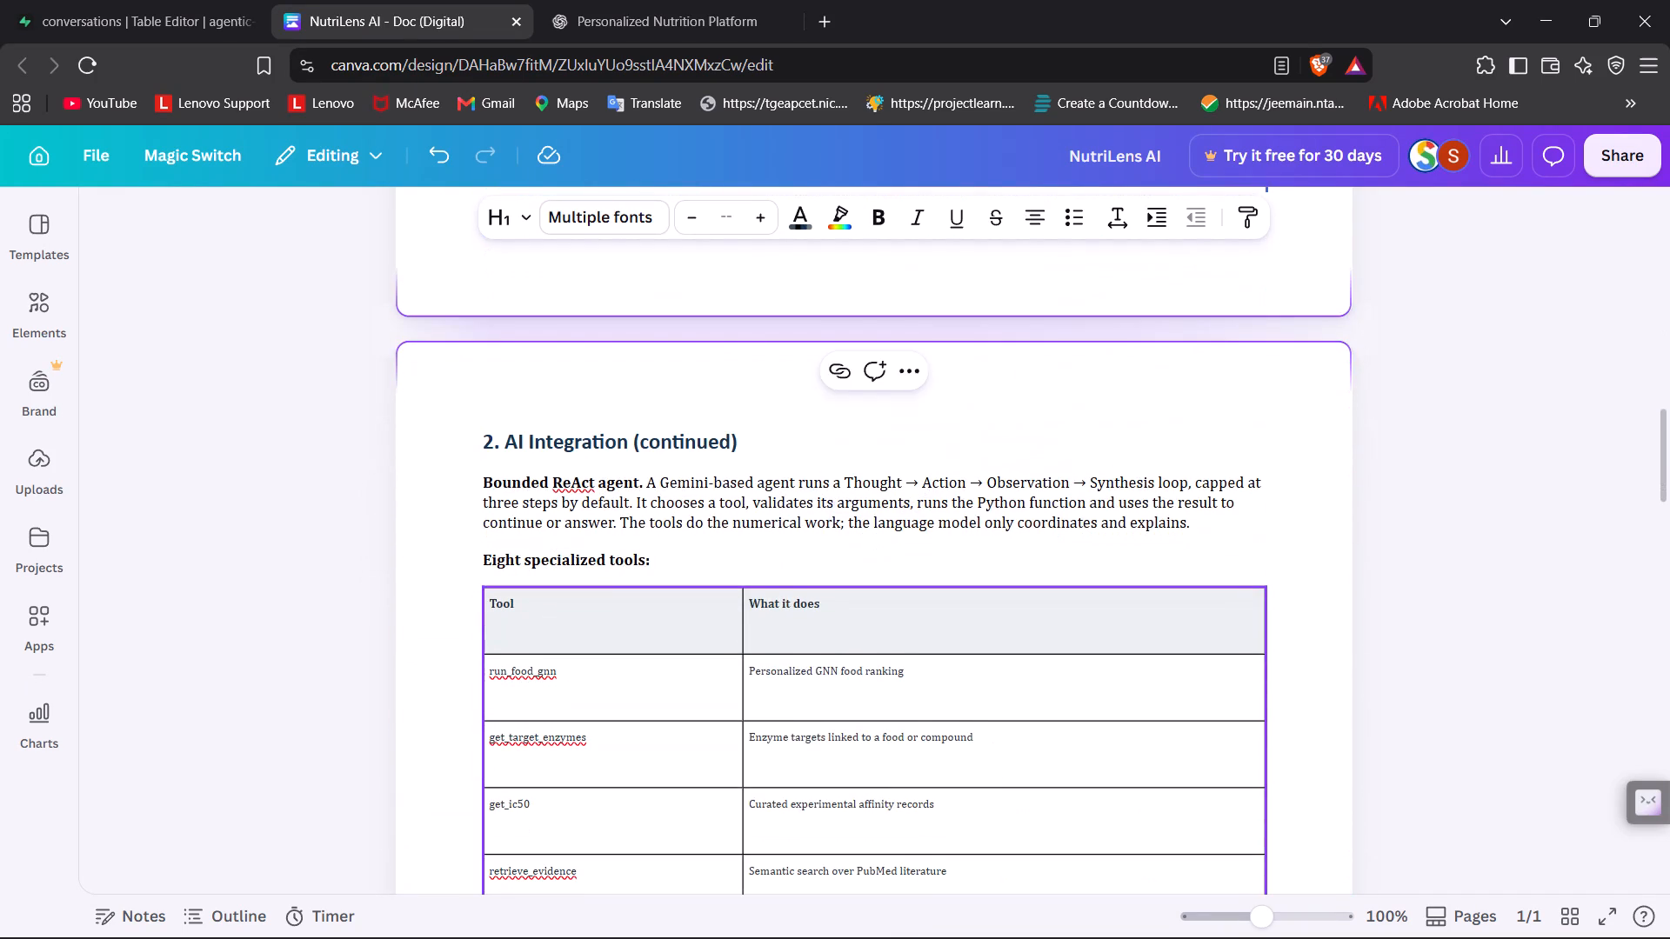
key(BackSpace)
Delete the heading "2. AI Integration (continued)" above the Bounded ReAct agent paragraph.
scroll(1035, 722, up, 3)
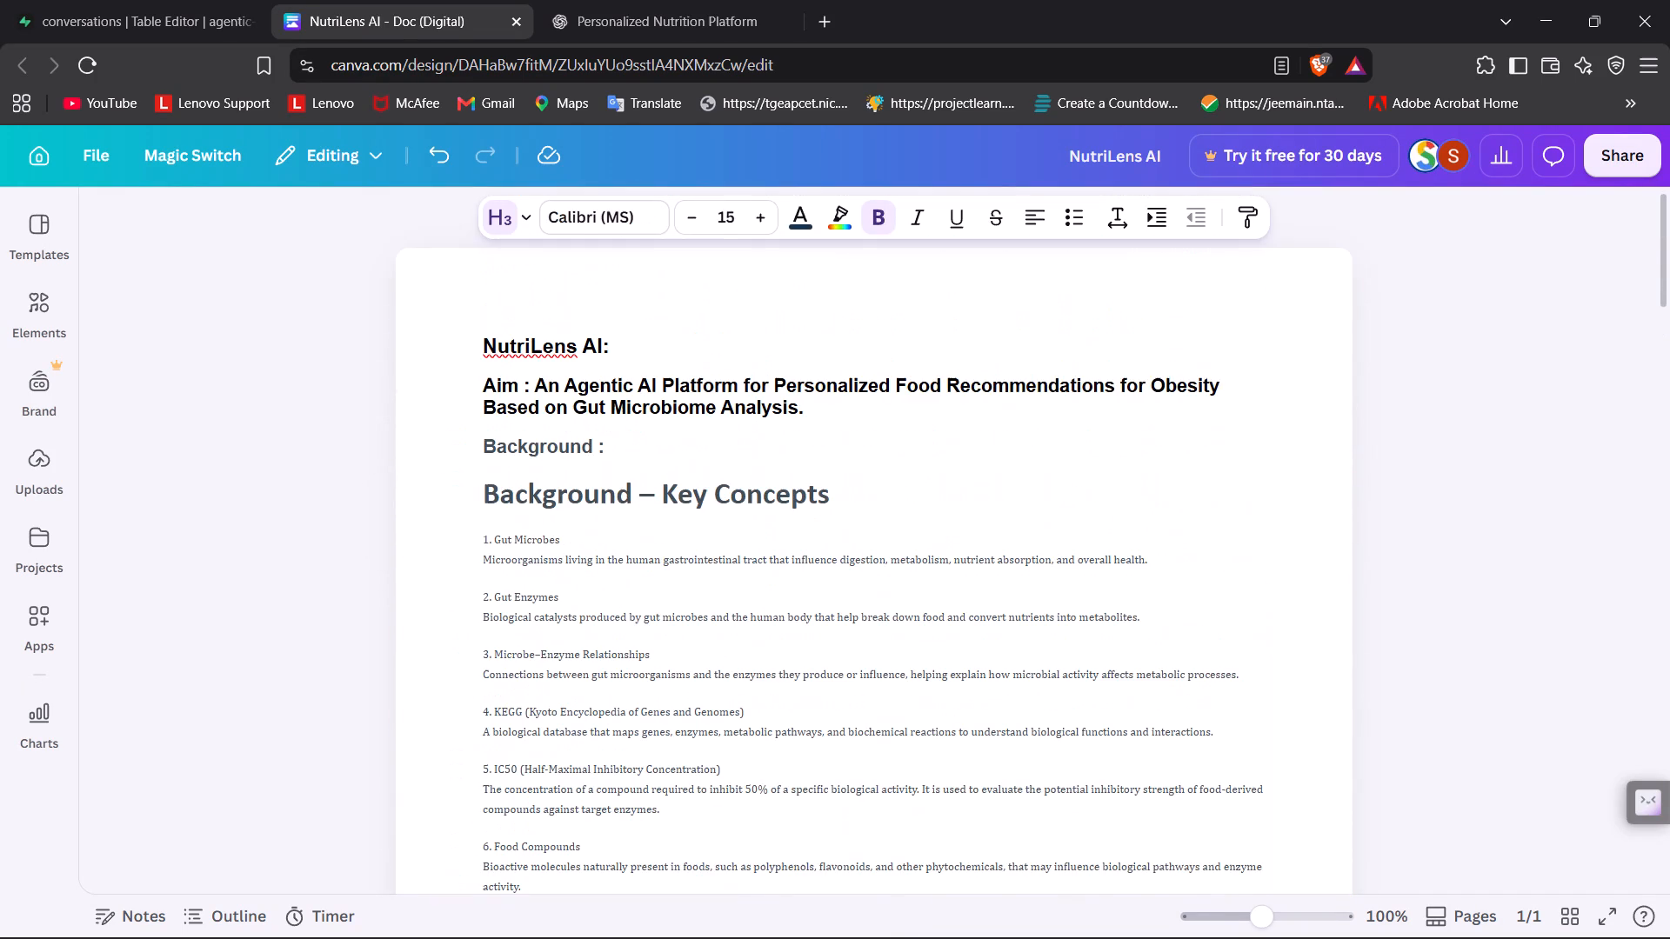
scroll(1035, 722, up, 2)
scroll(1035, 722, down, 4)
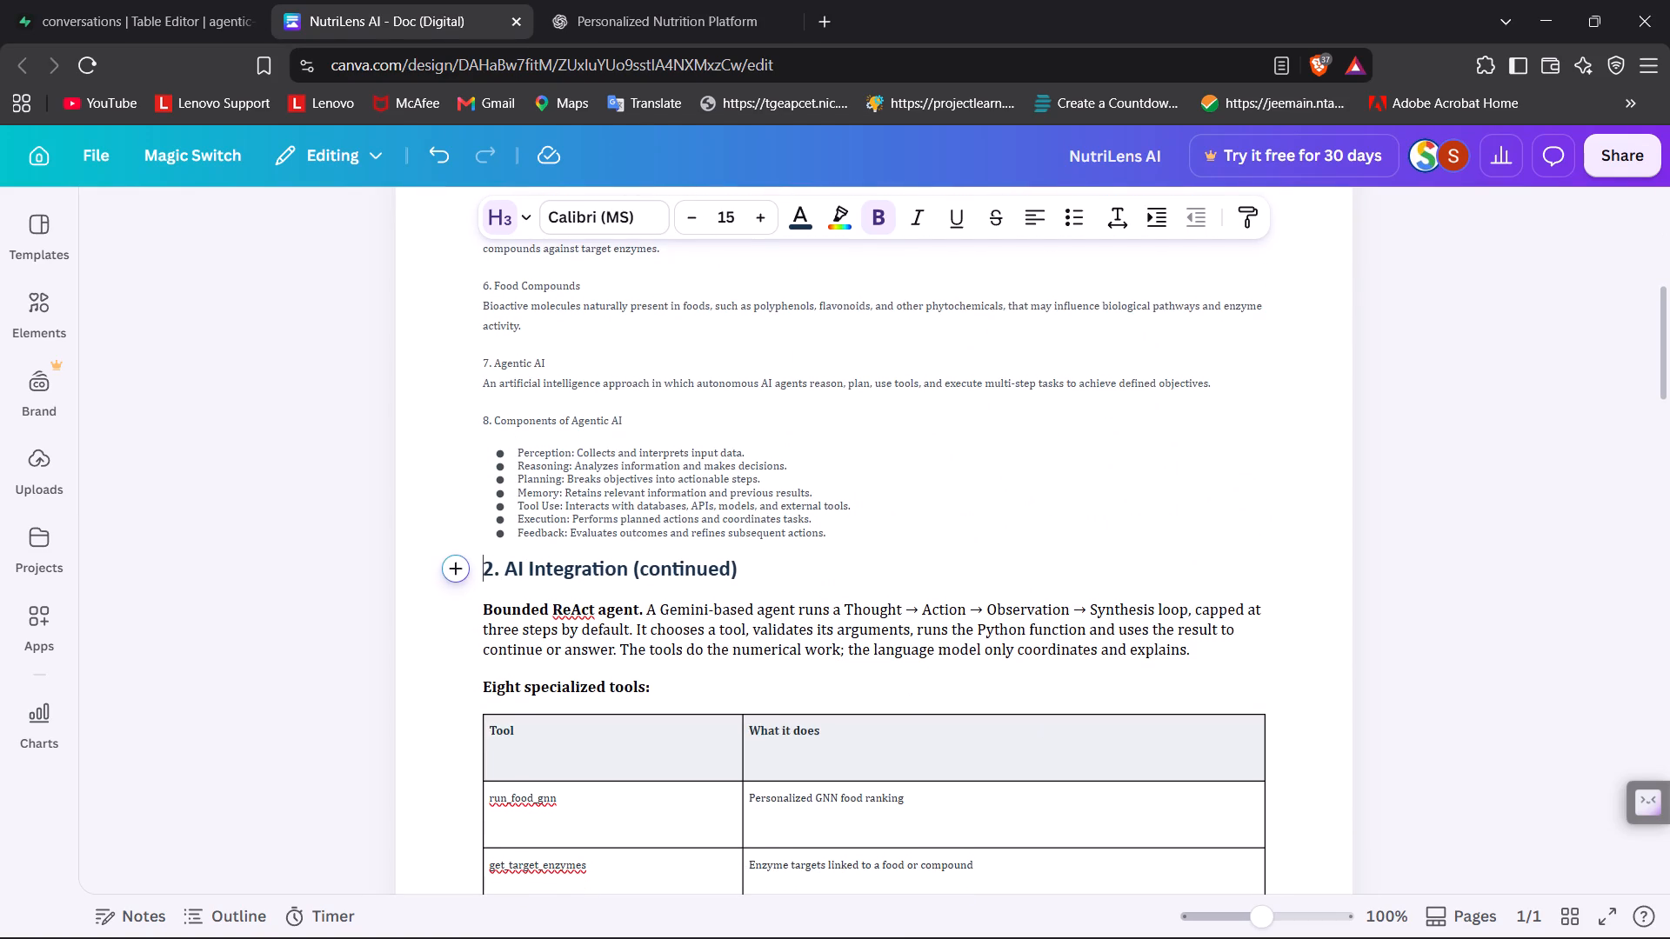
triple_click(652, 563)
key(BackSpace)
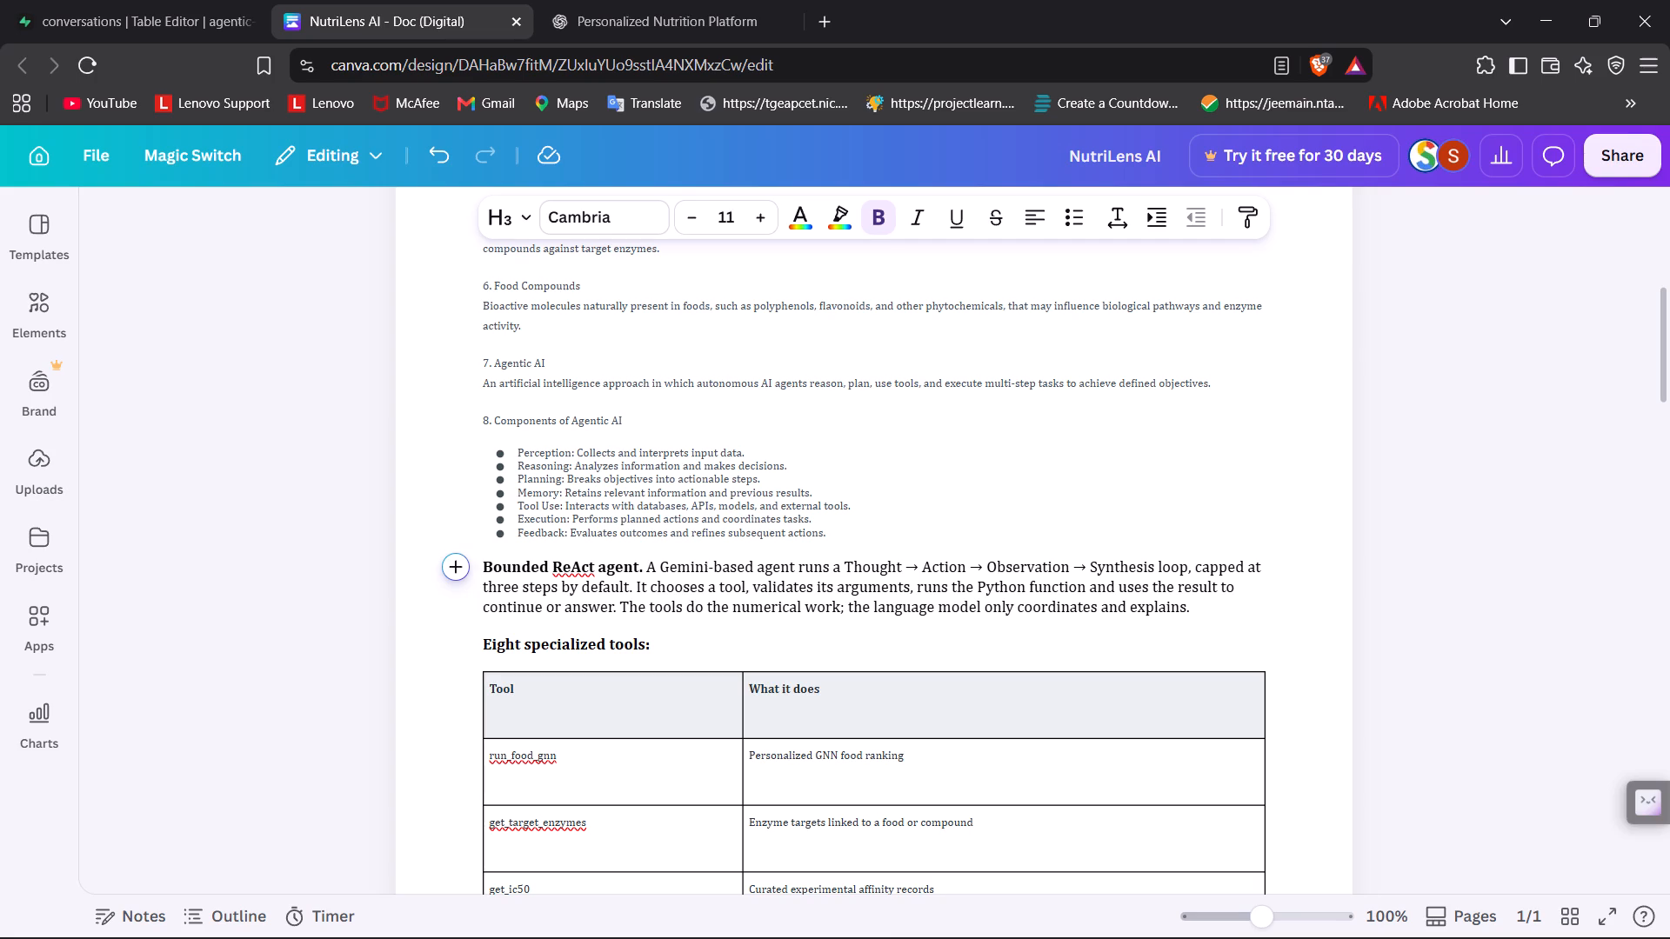
scroll(556, 570, up, 3)
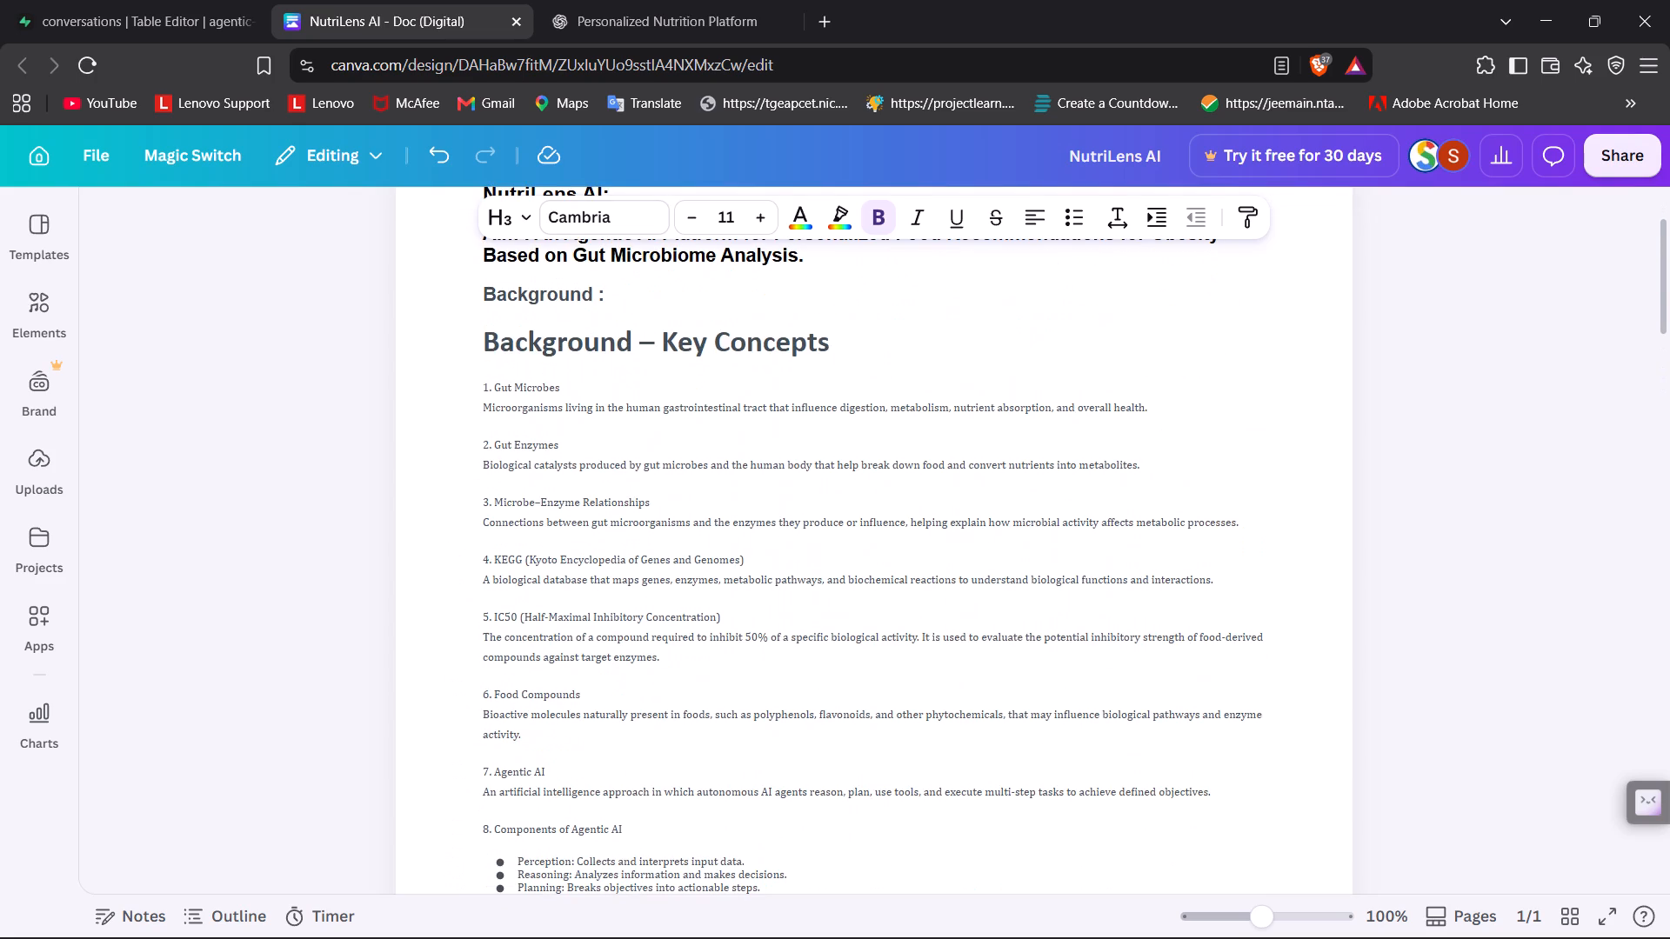
scroll(556, 570, down, 1)
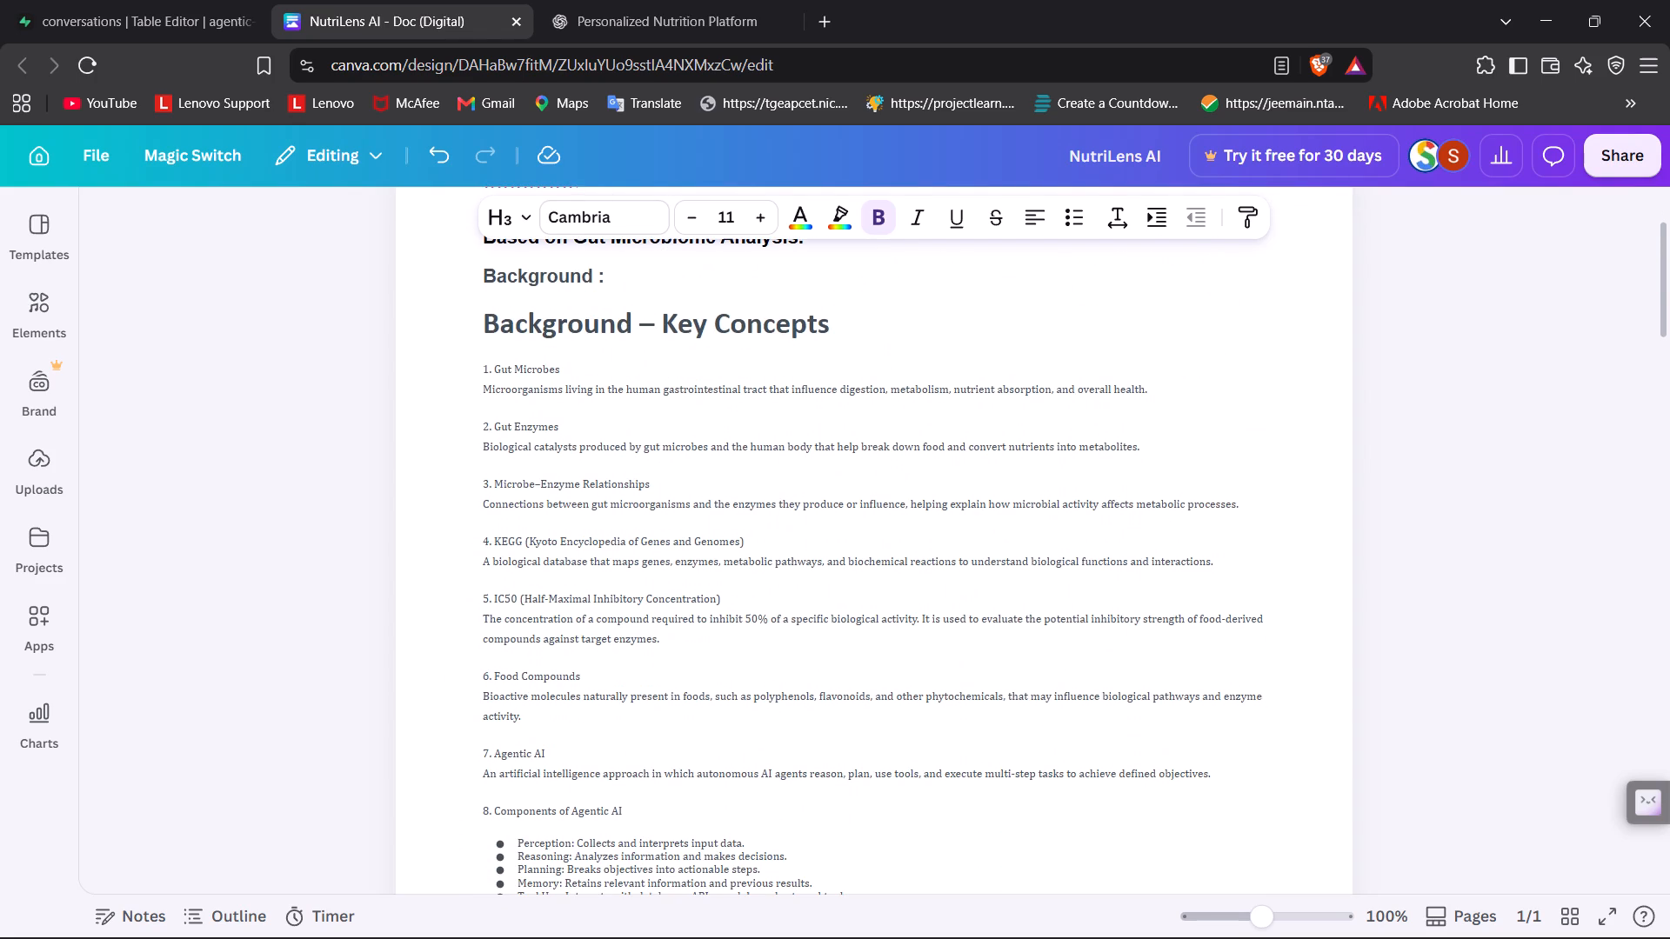
scroll(556, 570, down, 2)
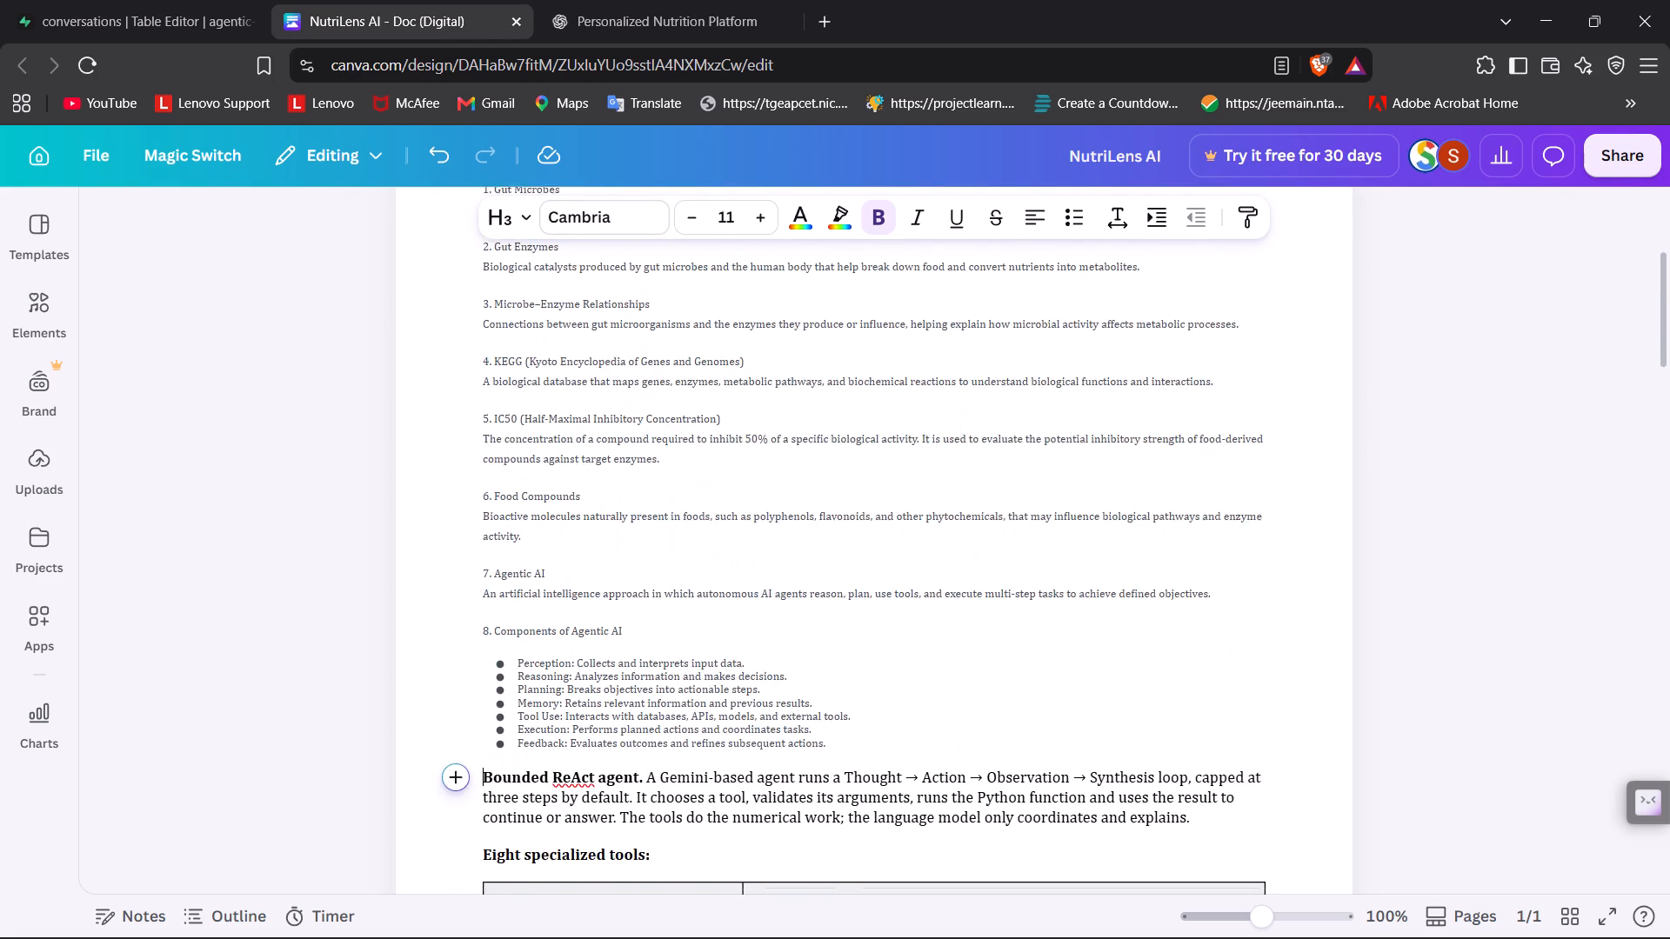
scroll(556, 570, down, 2)
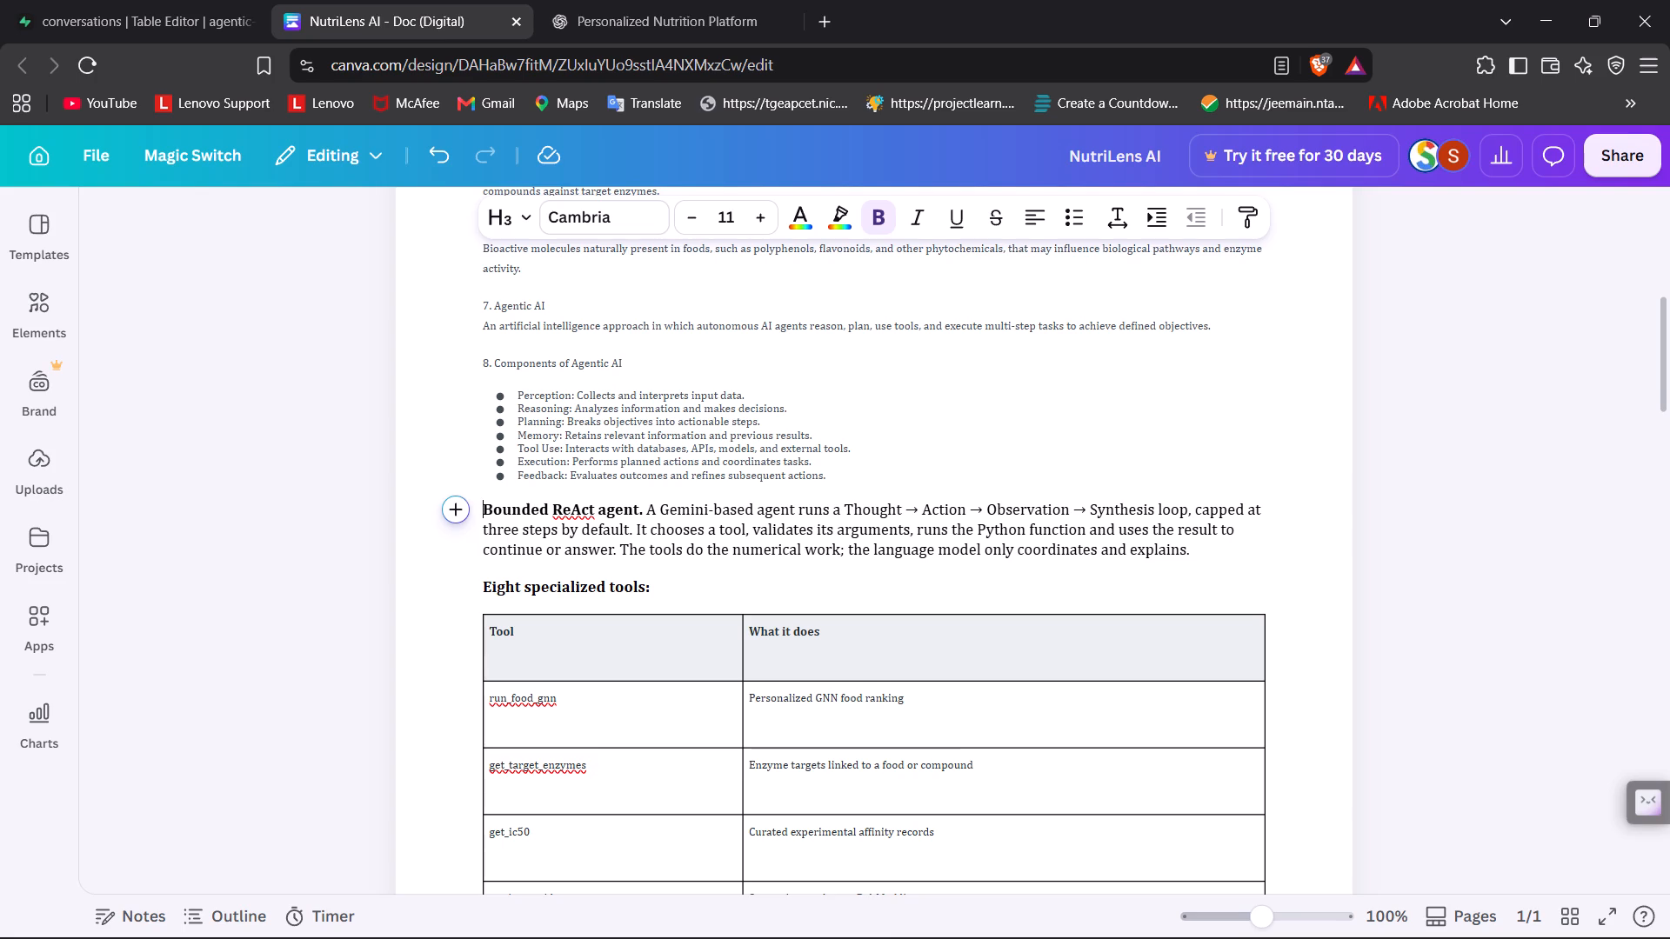
scroll(678, 579, down, 3)
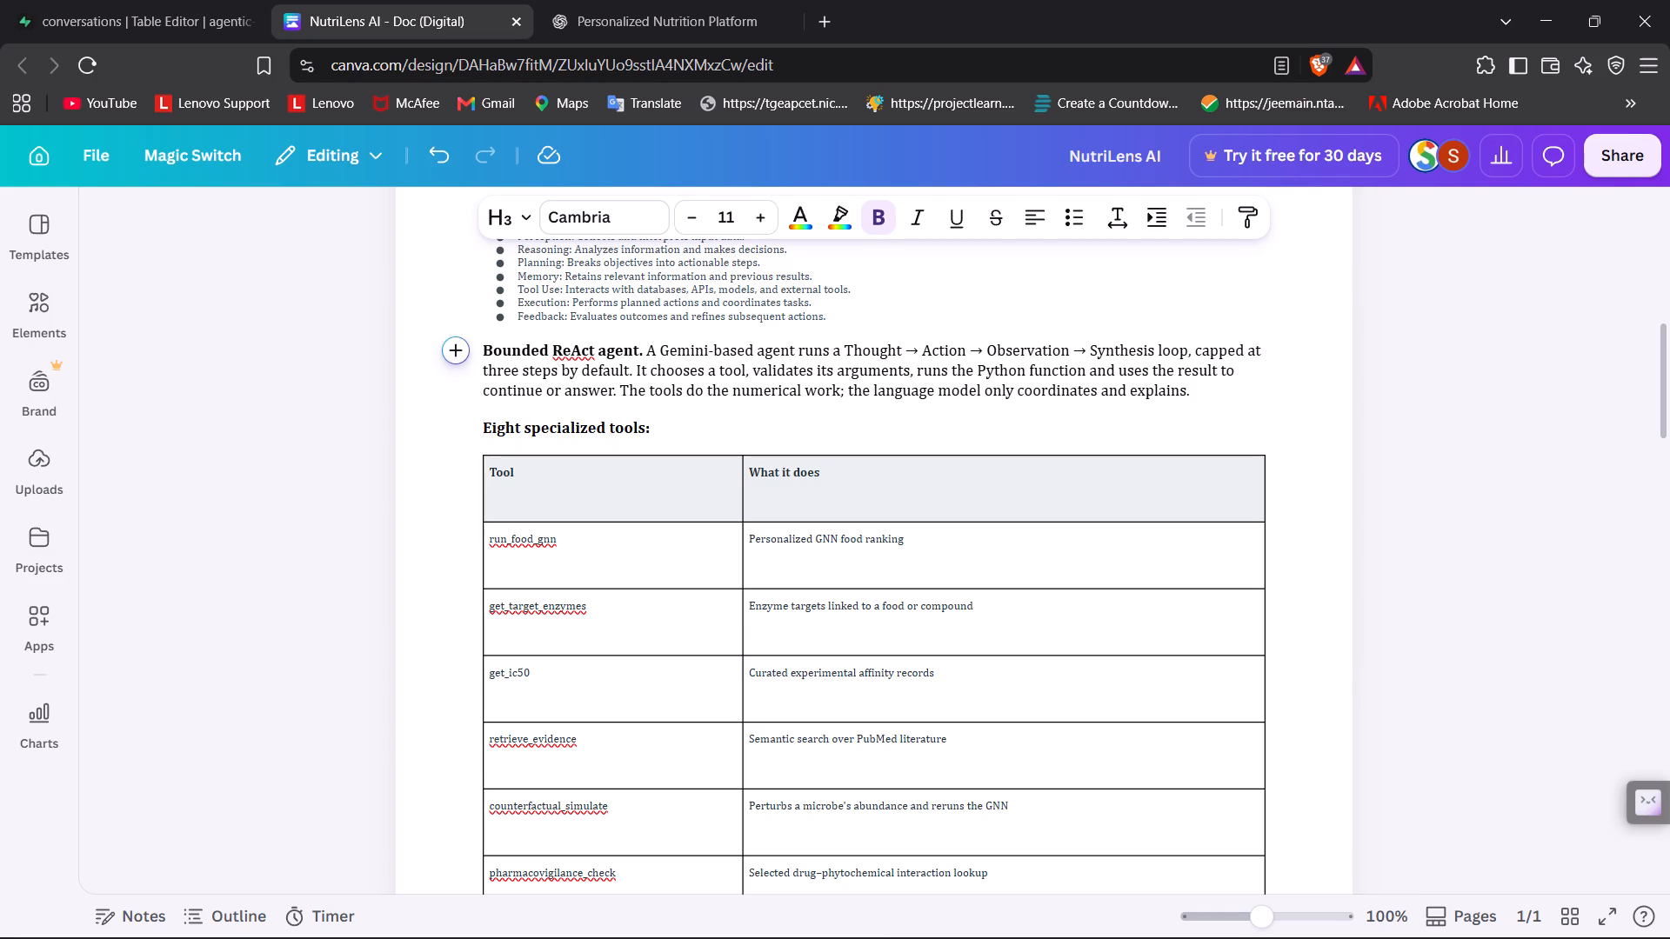
scroll(1048, 324, up, 2)
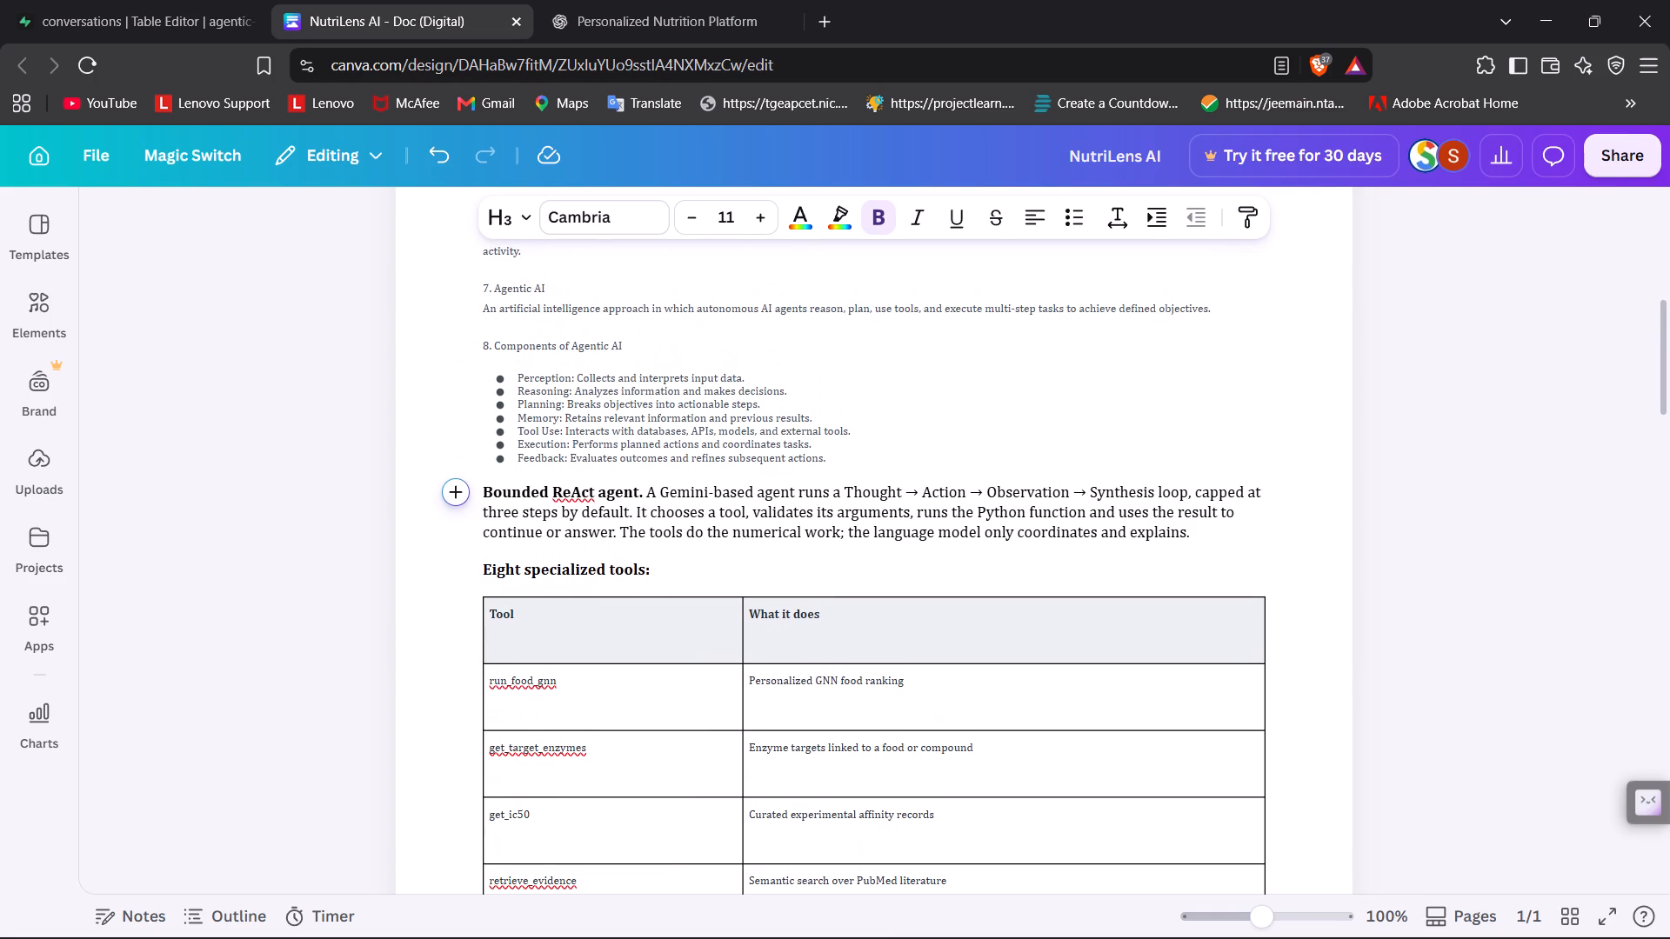
scroll(1048, 324, up, 1)
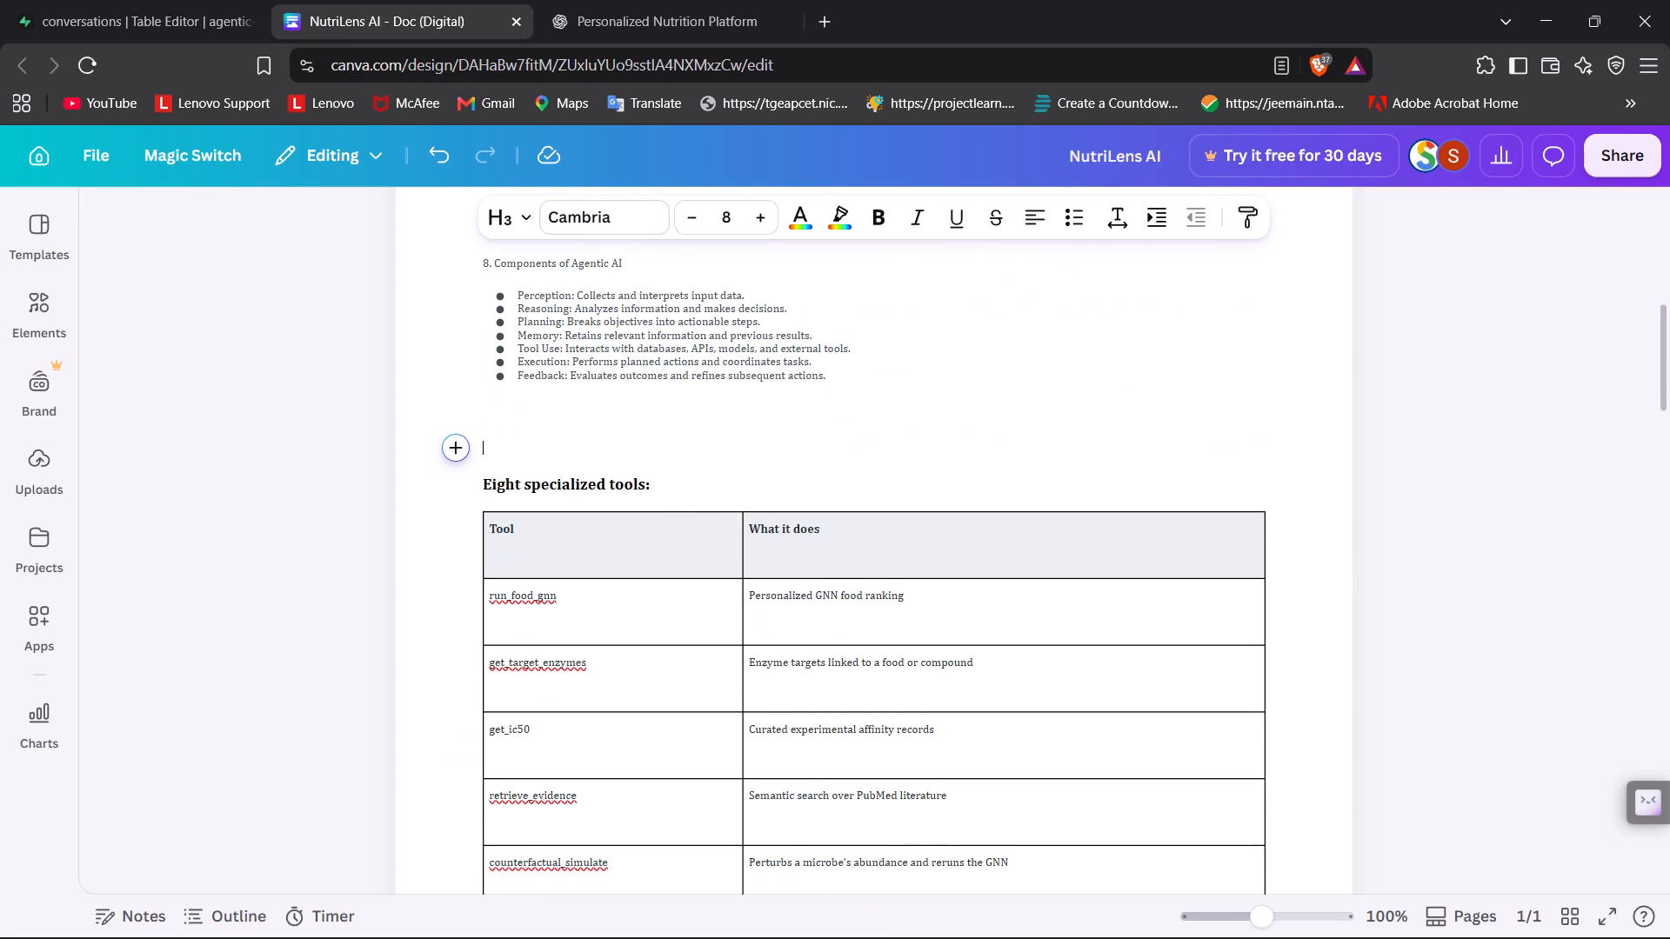
Paste the captured Think, Act, Observe diagram on the empty line above the "Eight specialized tools" heading.
click(820, 12)
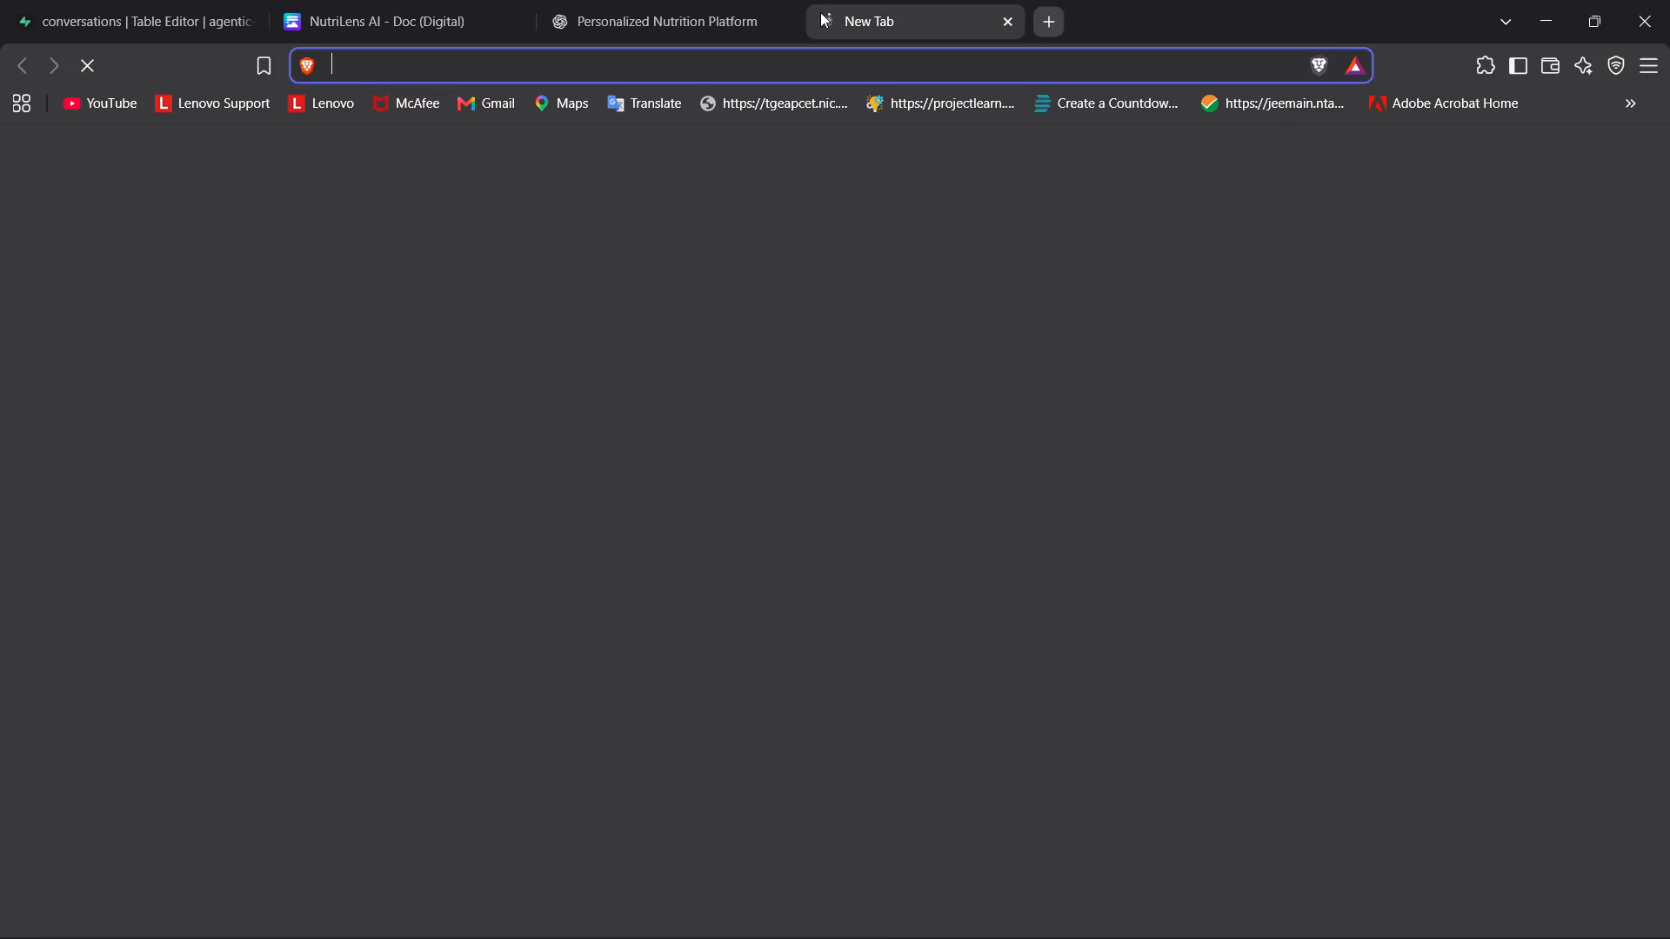
click(472, 0)
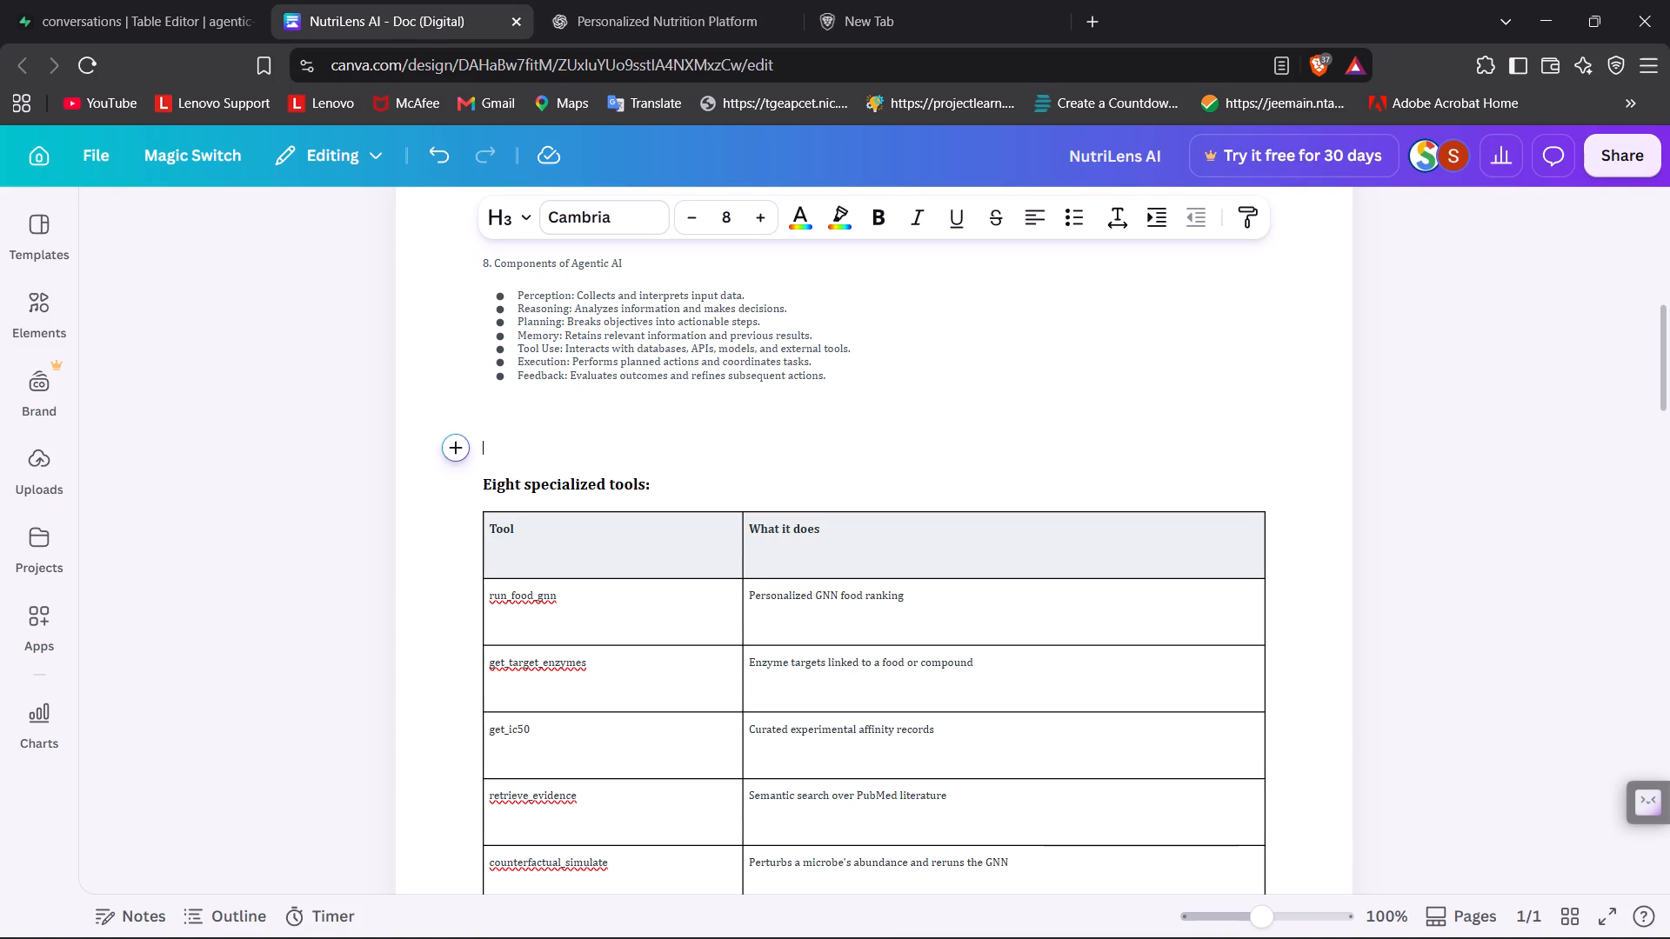
scroll(570, 434, down, 6)
scroll(570, 434, up, 1)
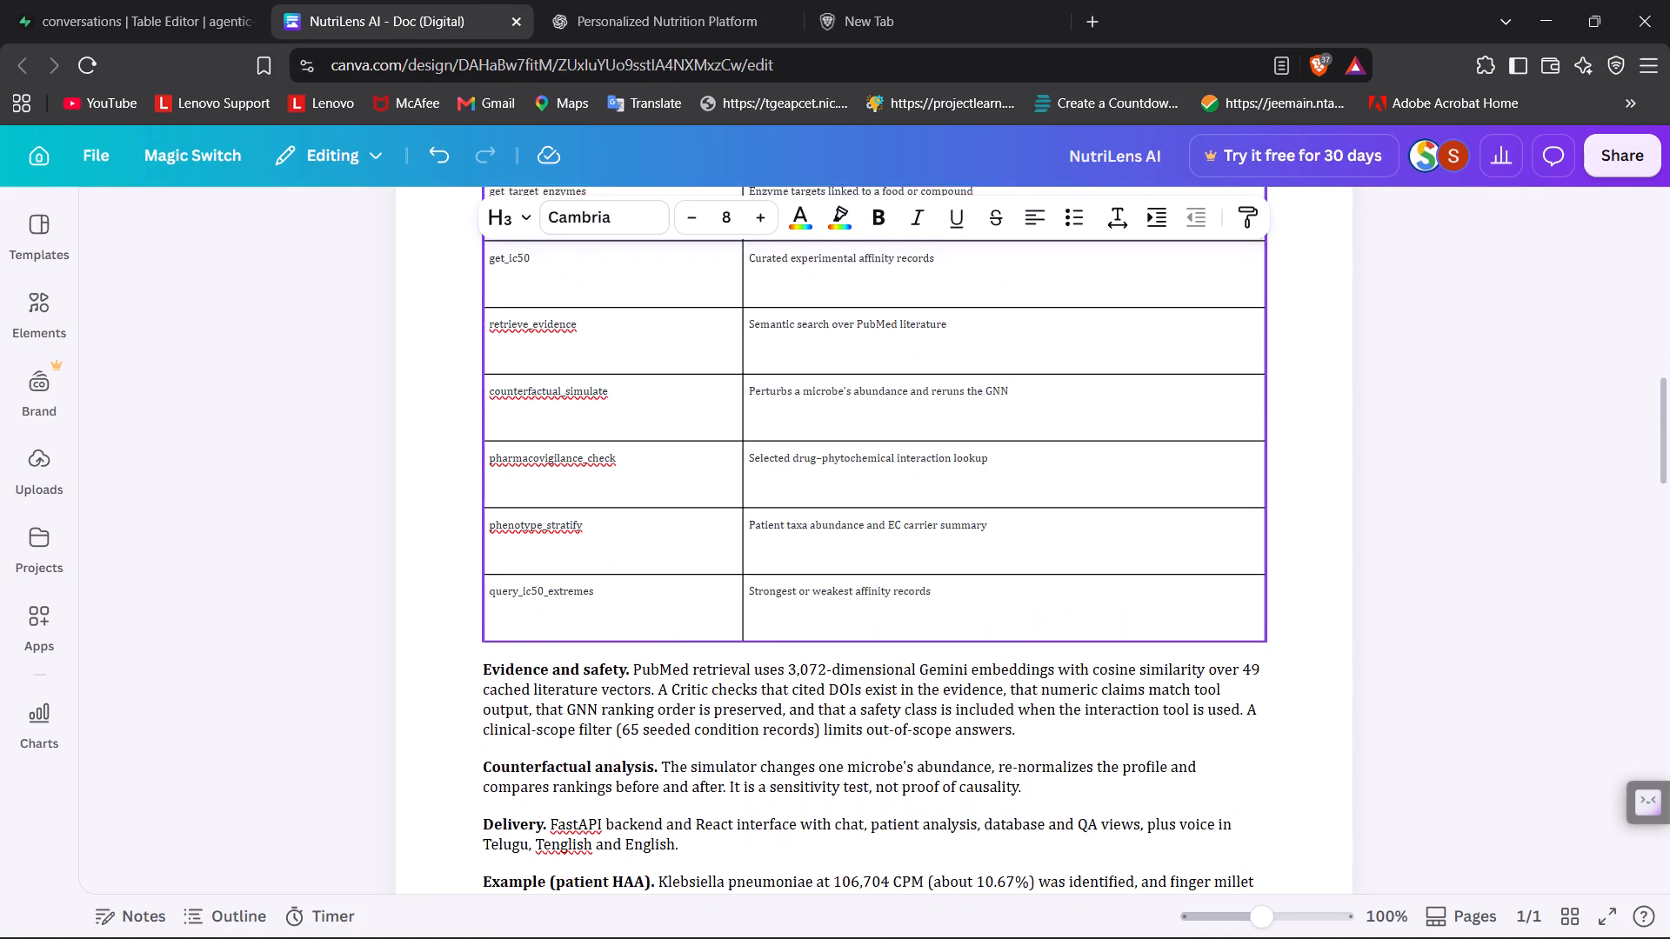
scroll(570, 434, up, 4)
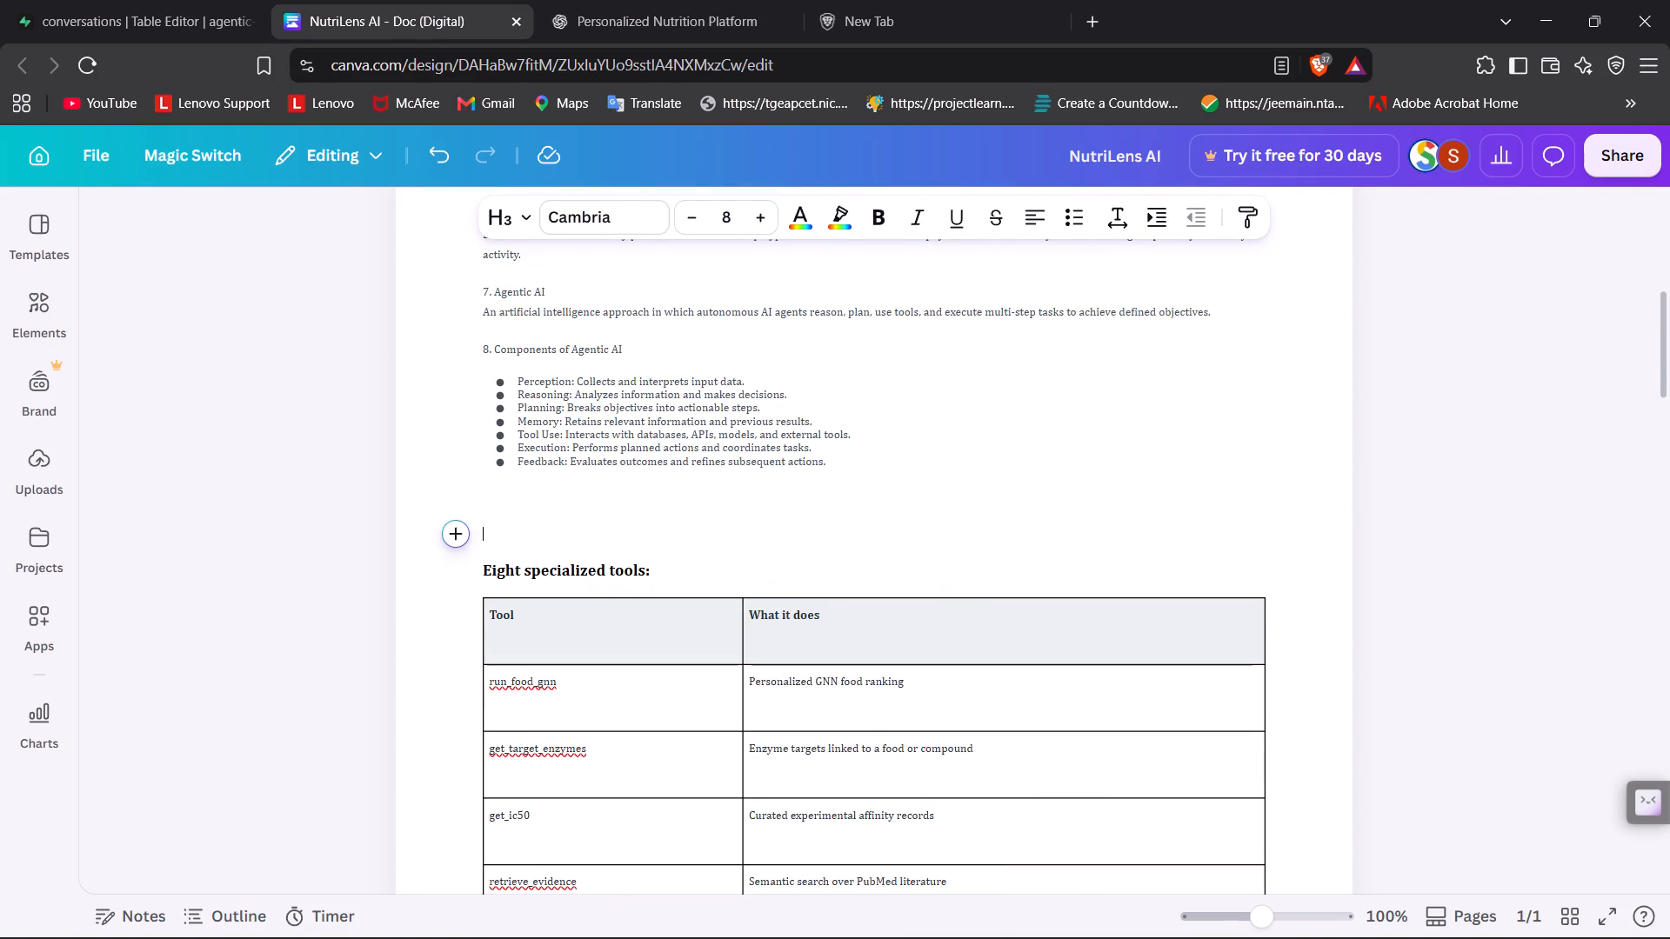
click(570, 524)
scroll(570, 524, up, 1)
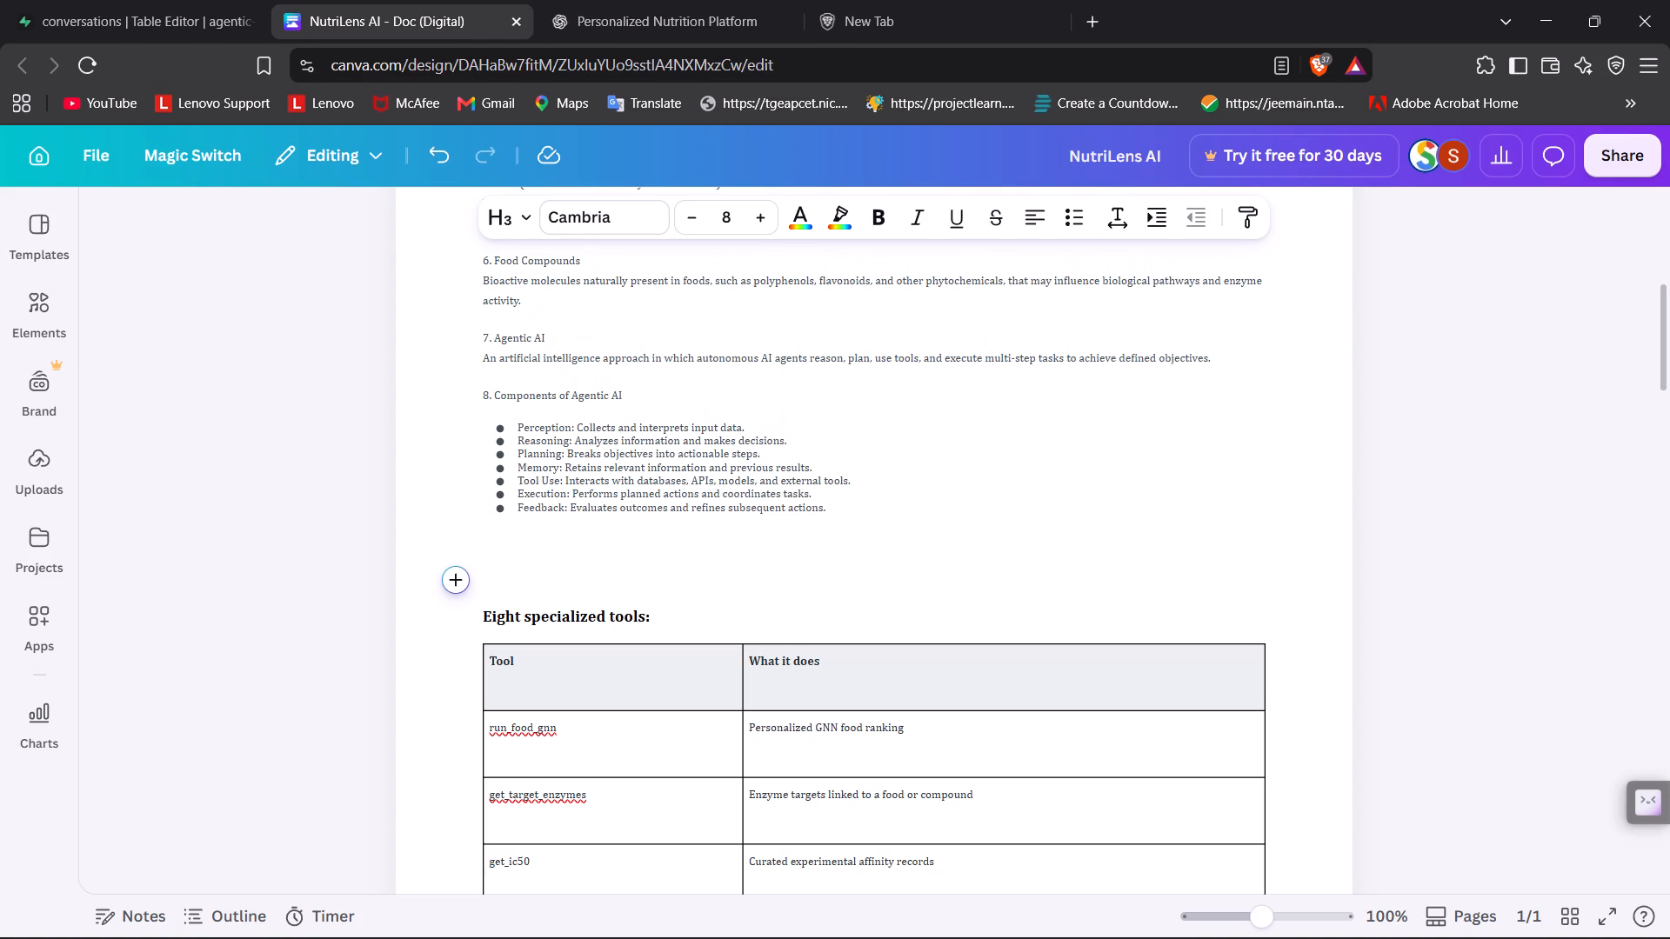
key(ctrl+v)
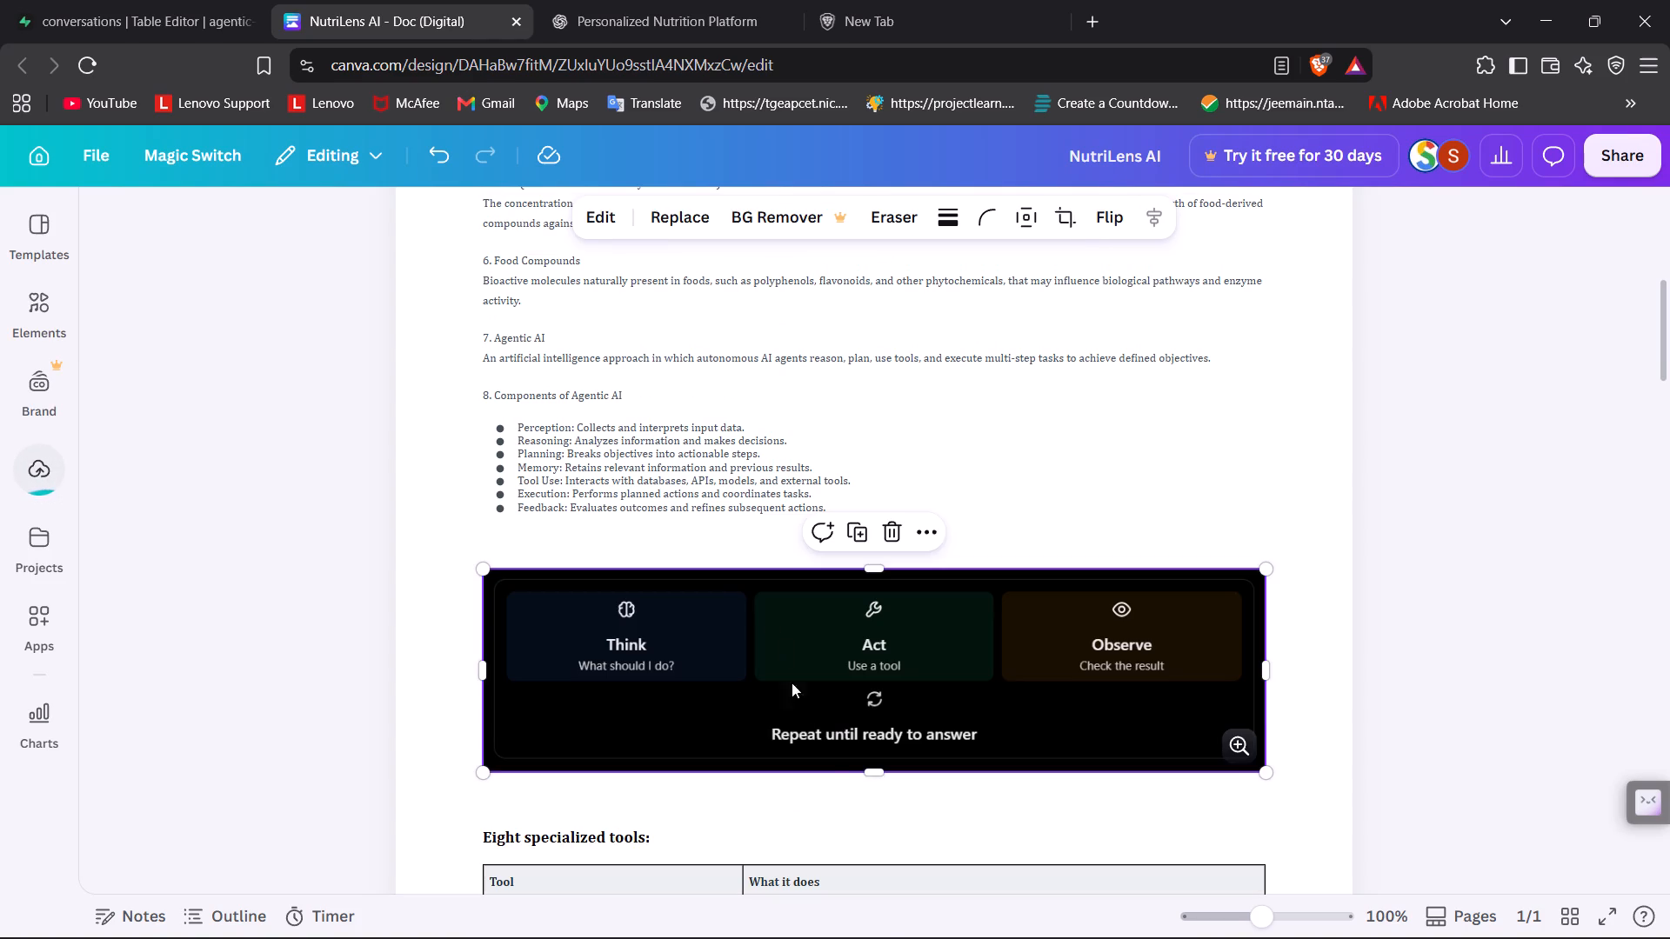
Scale the pasted diagram down proportionally to about half the width of the text column.
drag(875, 774, 875, 703)
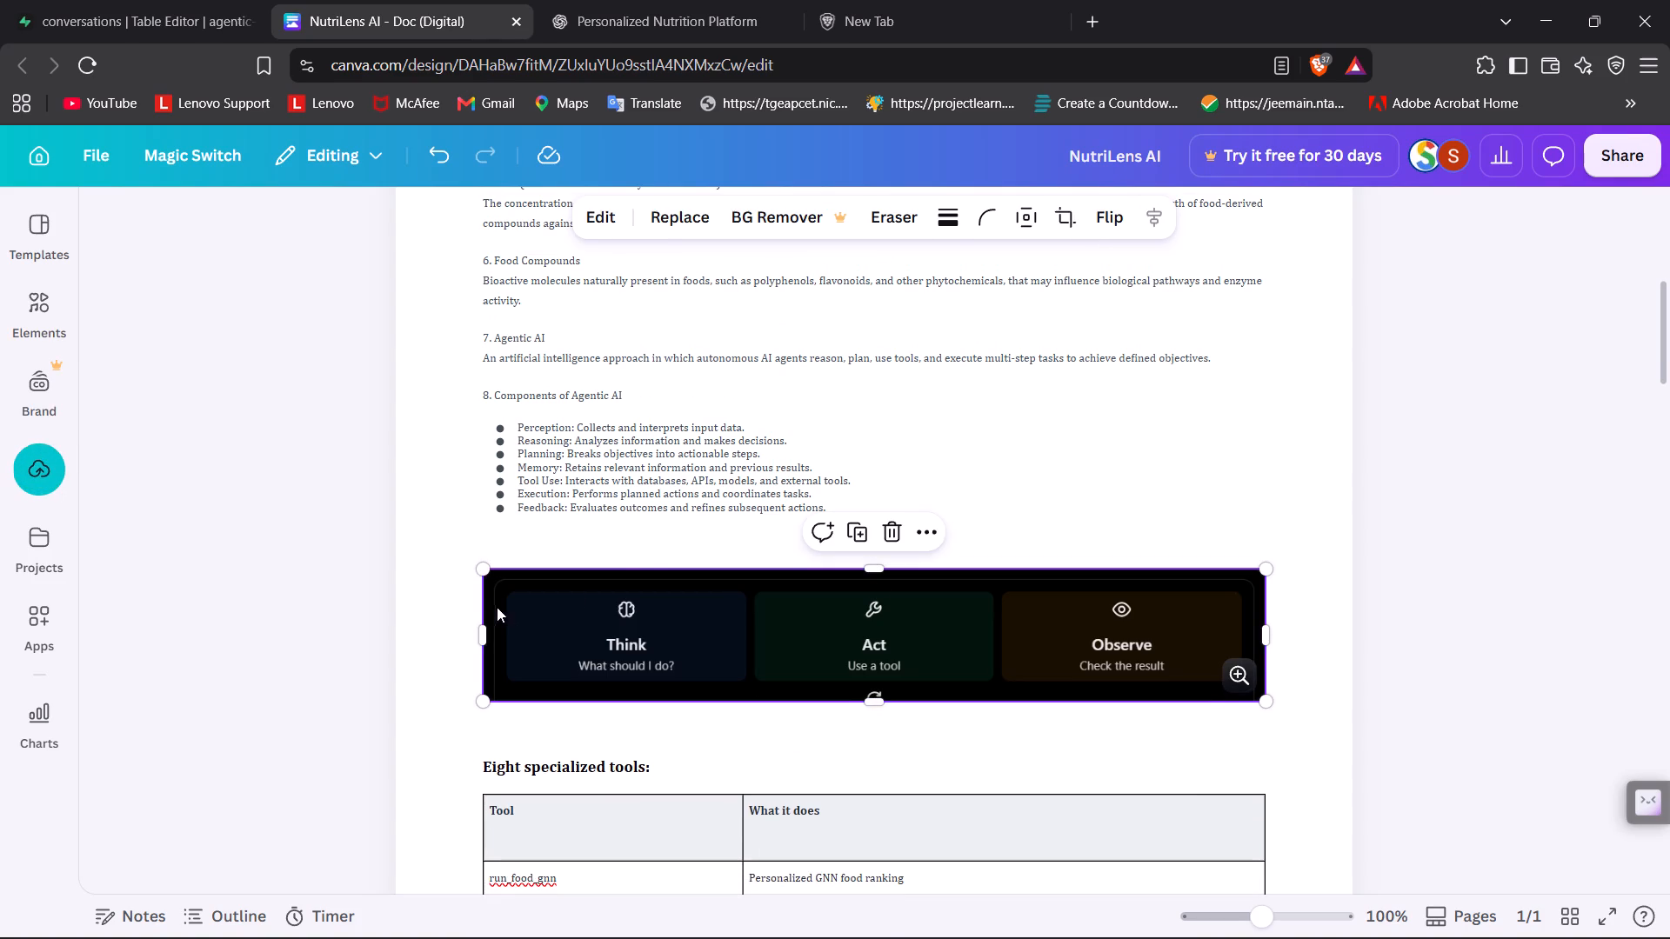
drag(876, 703, 889, 764)
drag(1268, 763, 1172, 755)
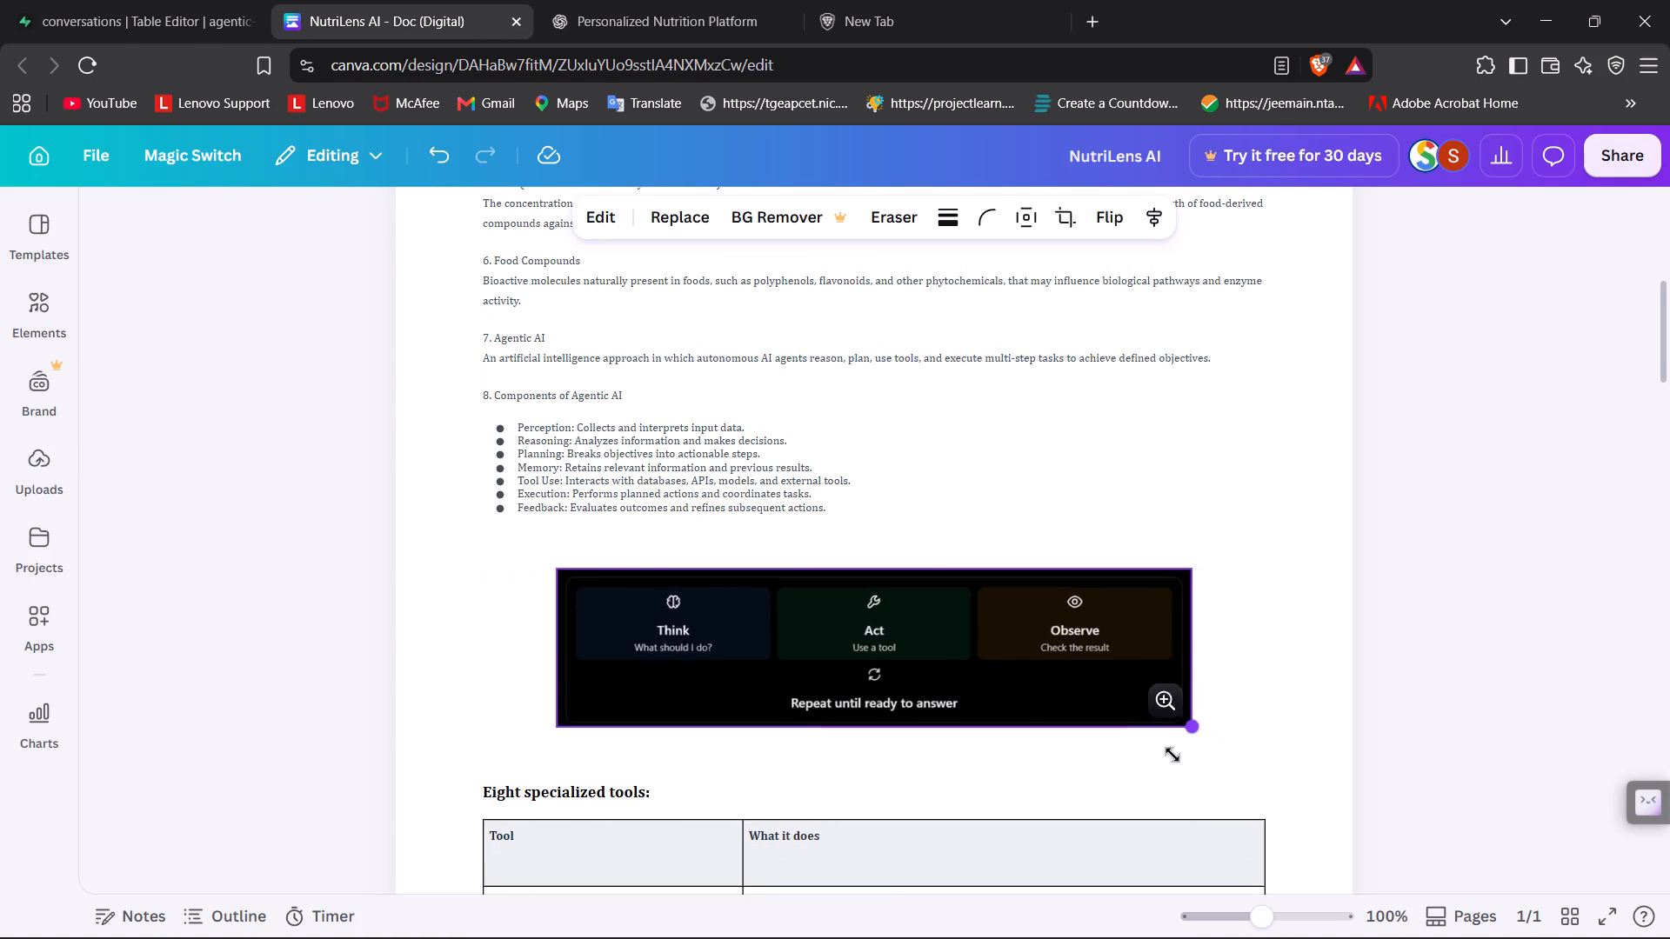
drag(1172, 755, 1041, 703)
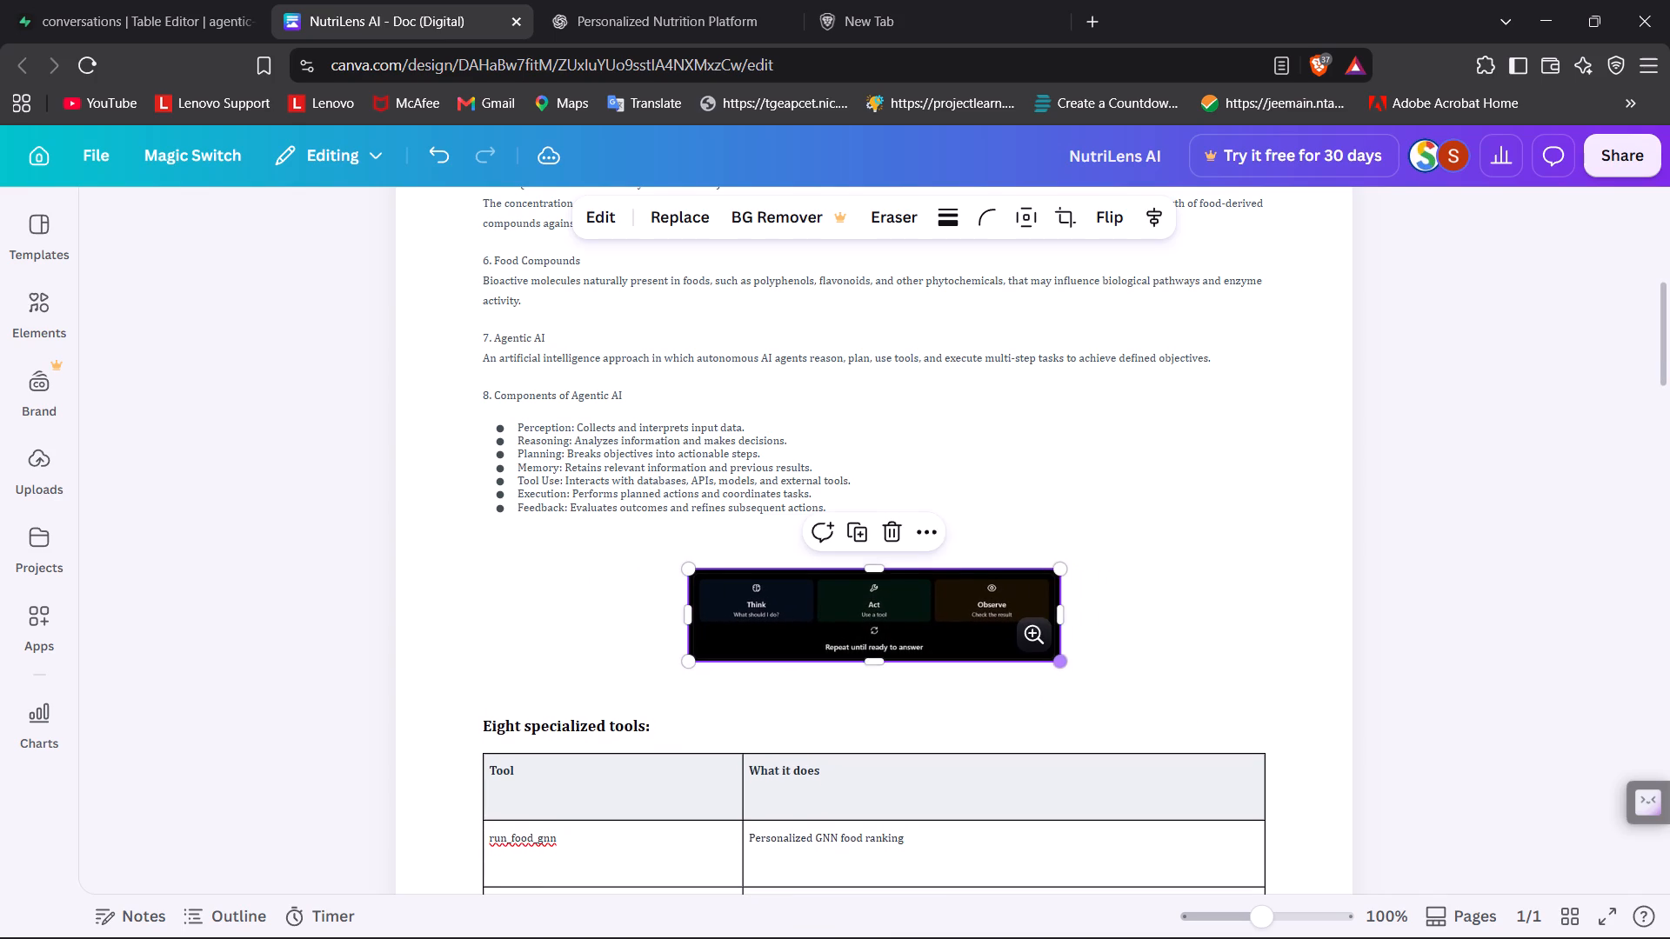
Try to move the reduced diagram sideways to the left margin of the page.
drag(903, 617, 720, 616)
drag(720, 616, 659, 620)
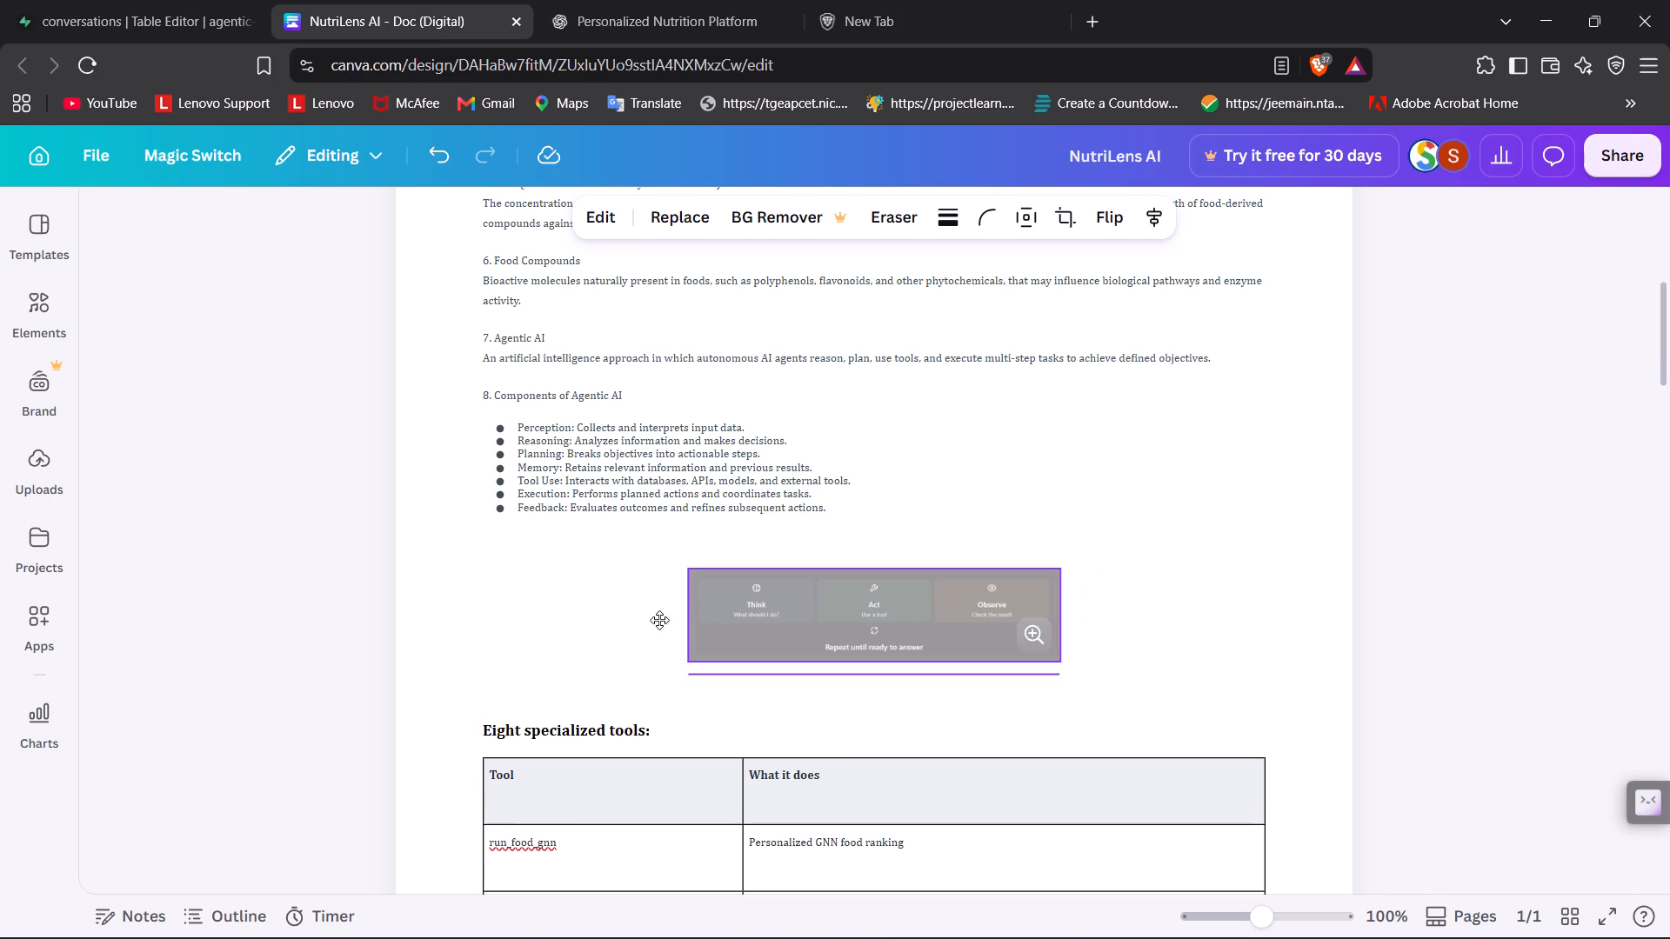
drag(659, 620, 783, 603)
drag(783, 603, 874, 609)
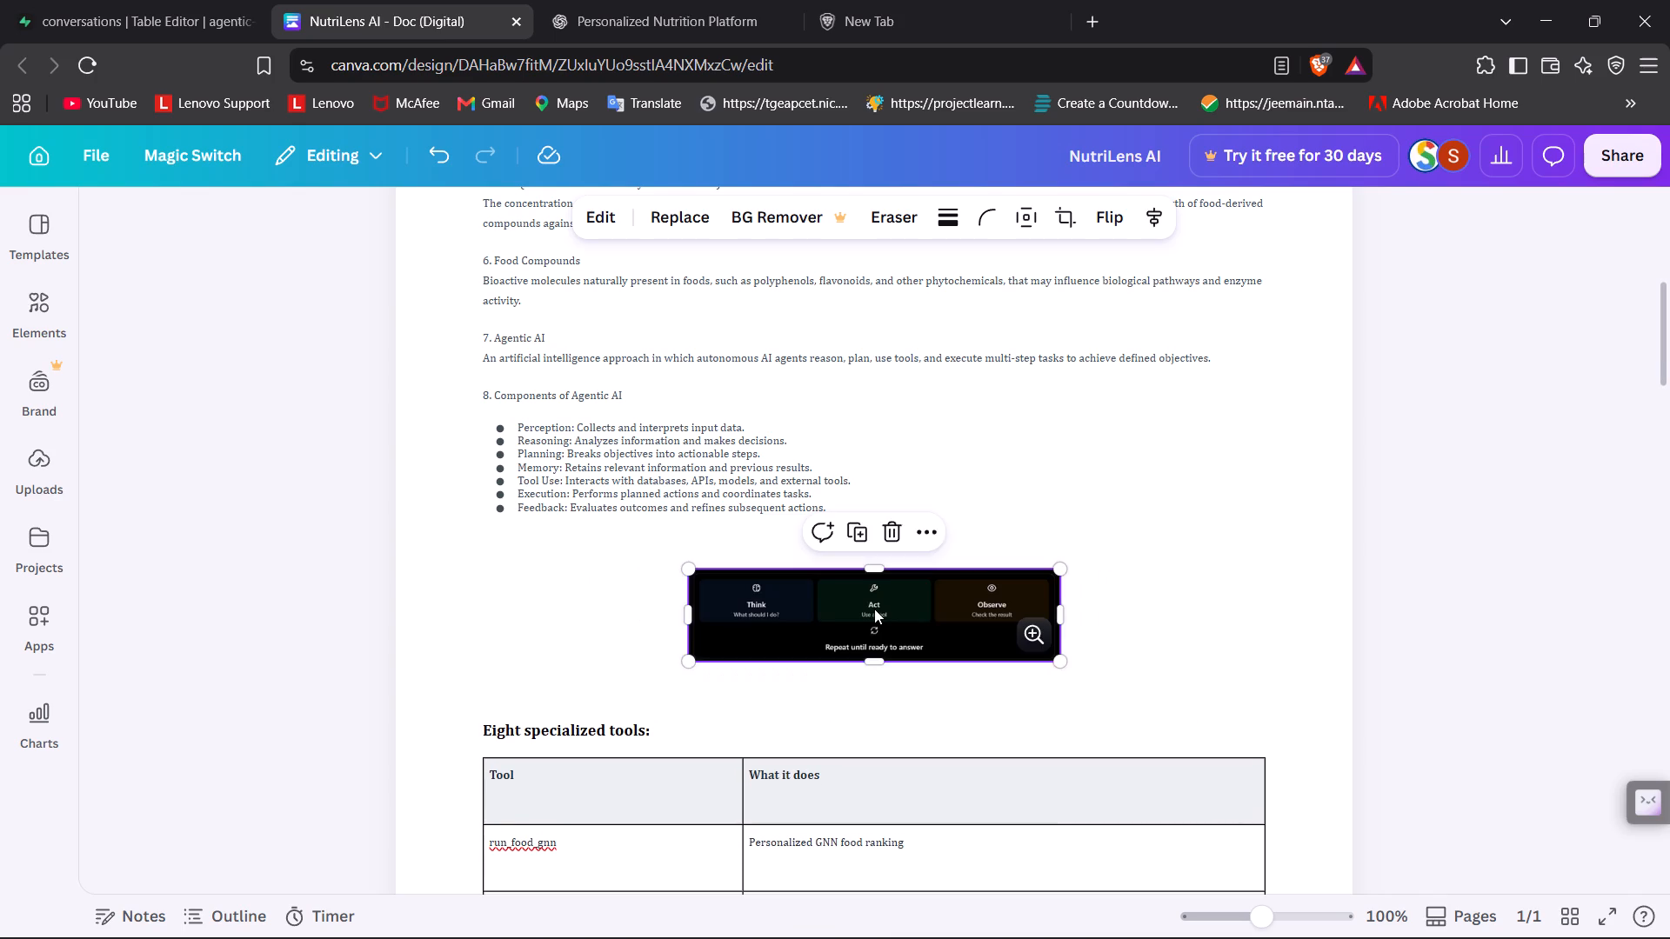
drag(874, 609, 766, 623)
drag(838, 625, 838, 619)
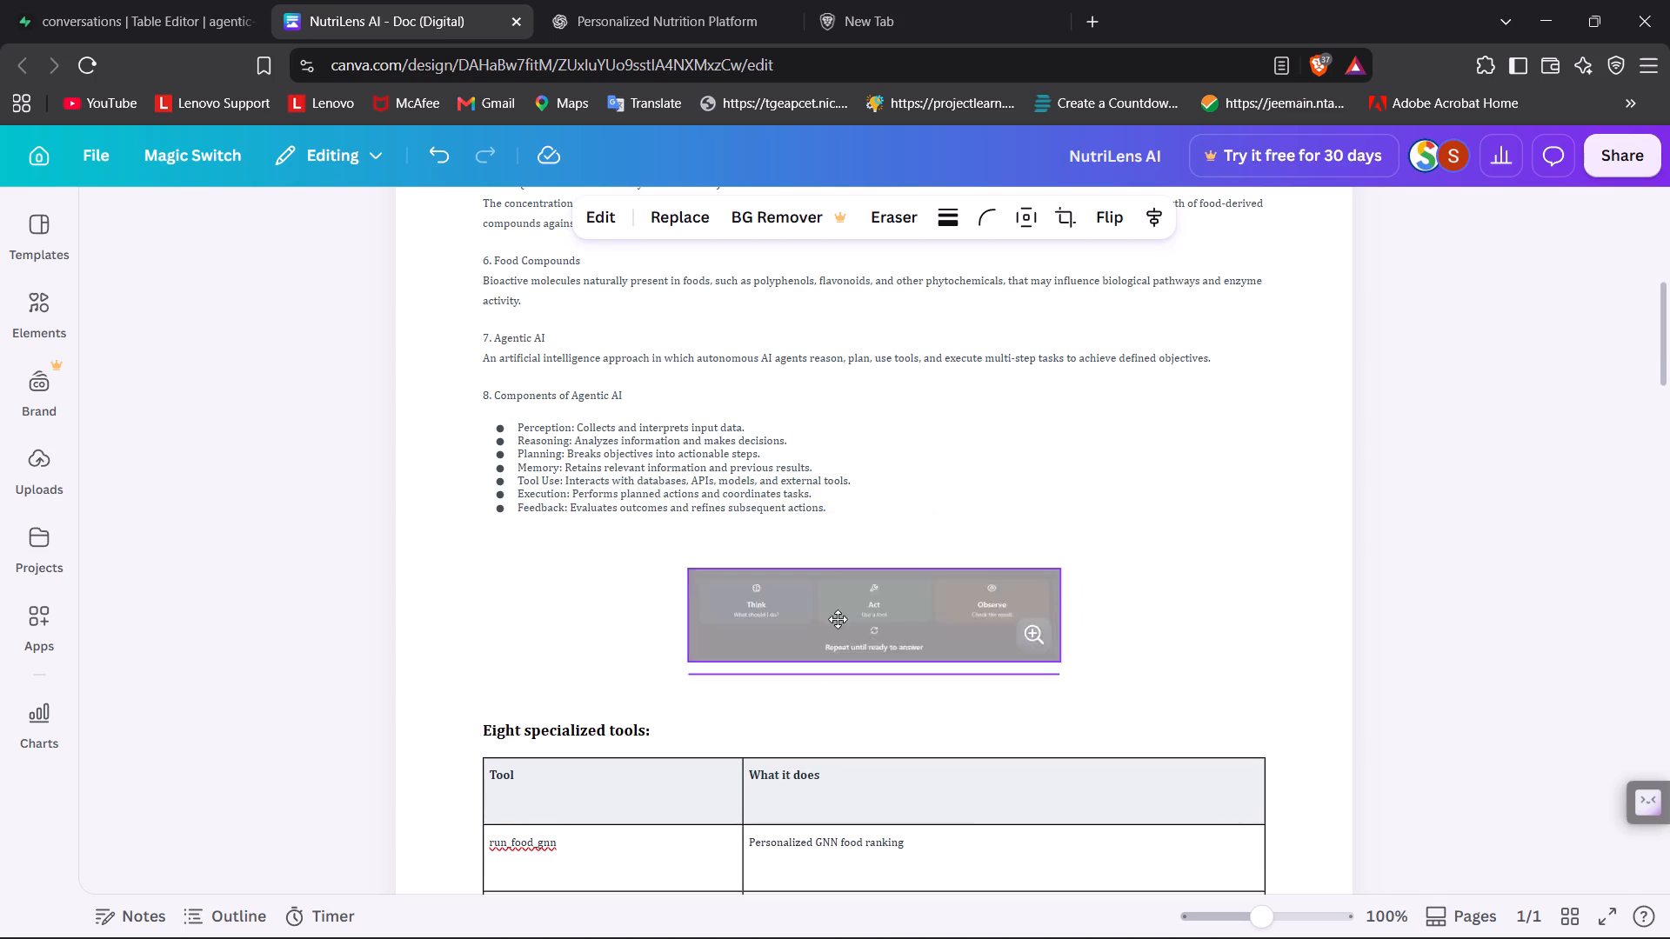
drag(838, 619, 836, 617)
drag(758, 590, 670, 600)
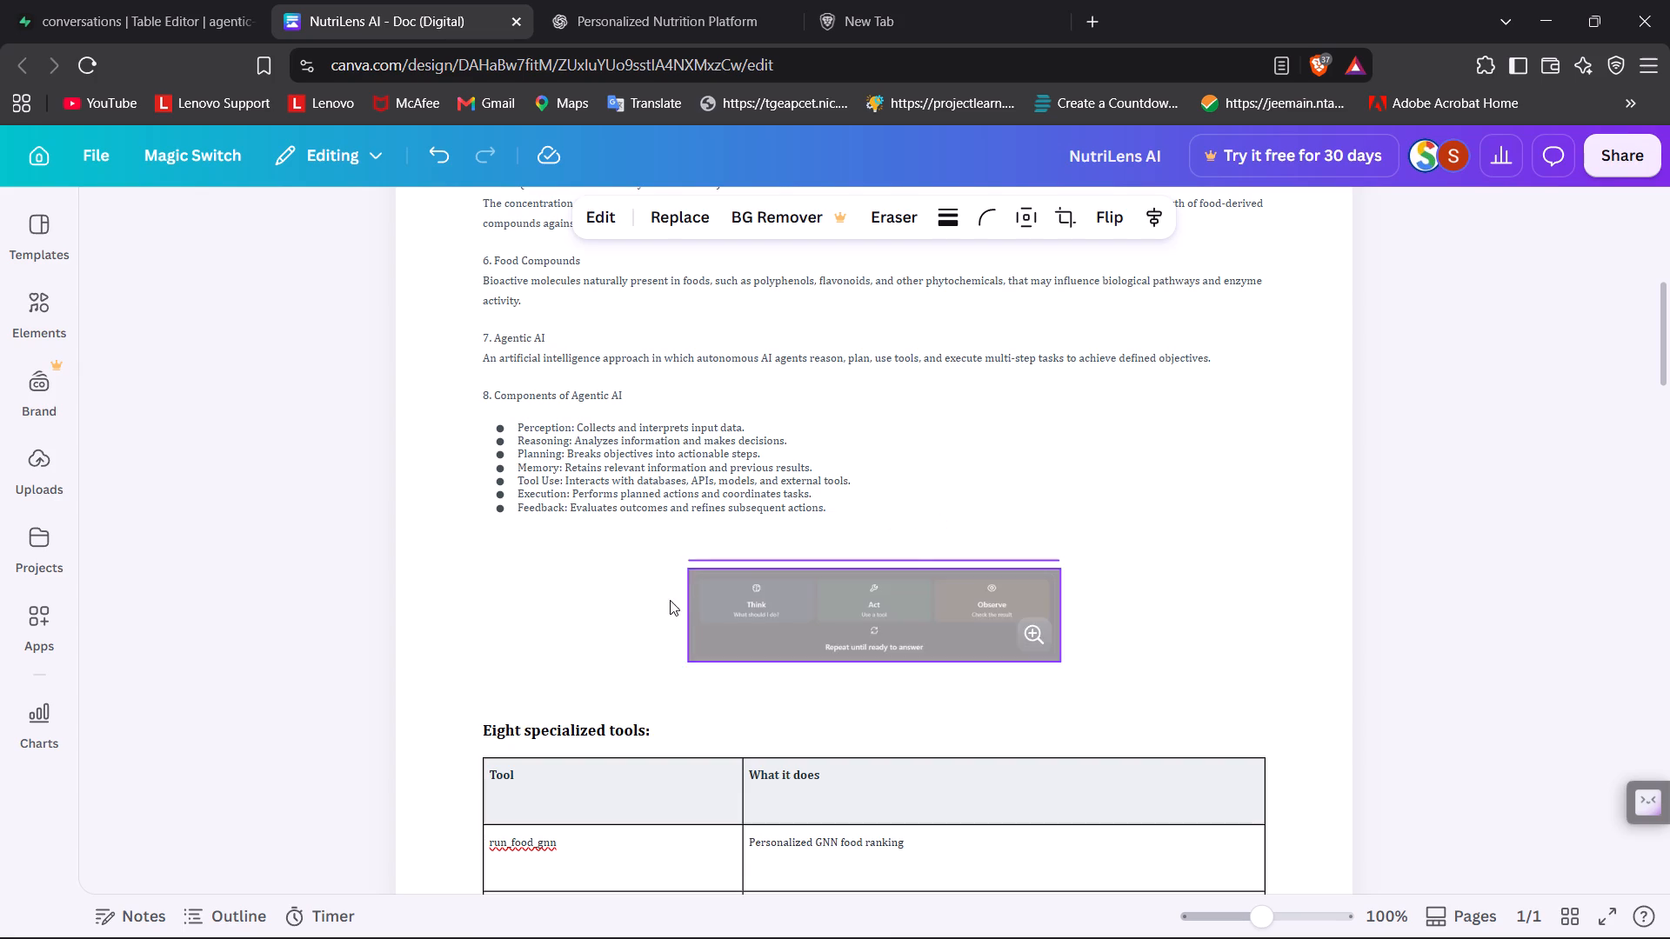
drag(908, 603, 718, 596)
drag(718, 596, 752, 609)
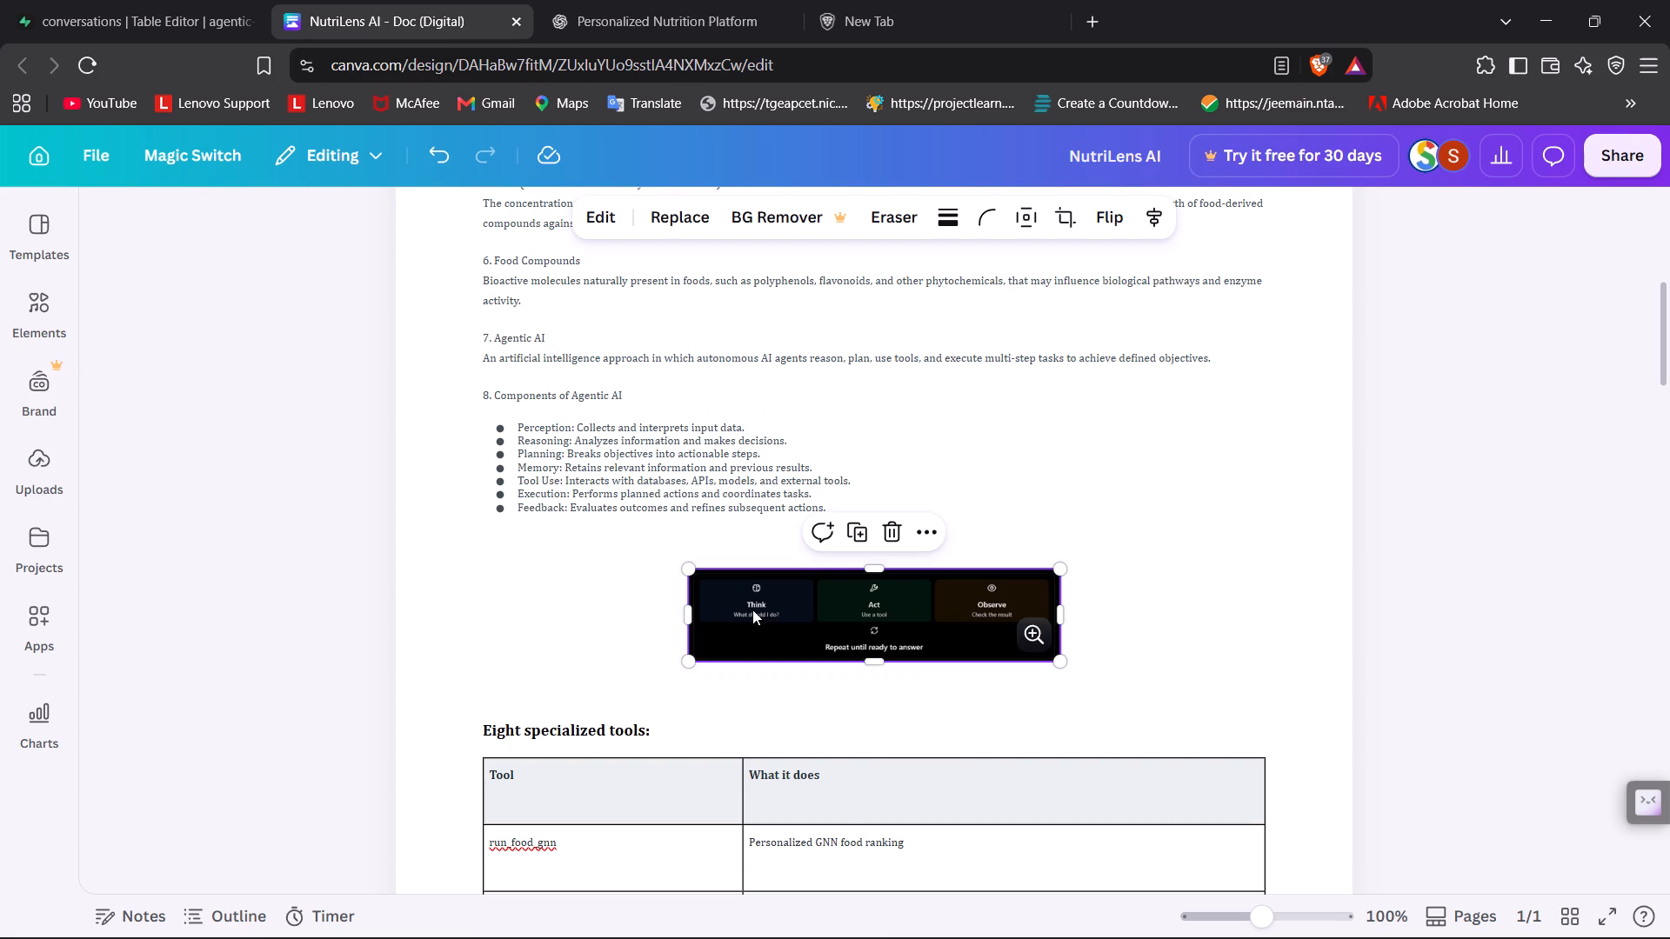
Slightly reduce the block spacing below the Think, Act, Observe diagram, leaving the spacing above it at 16.
click(1025, 224)
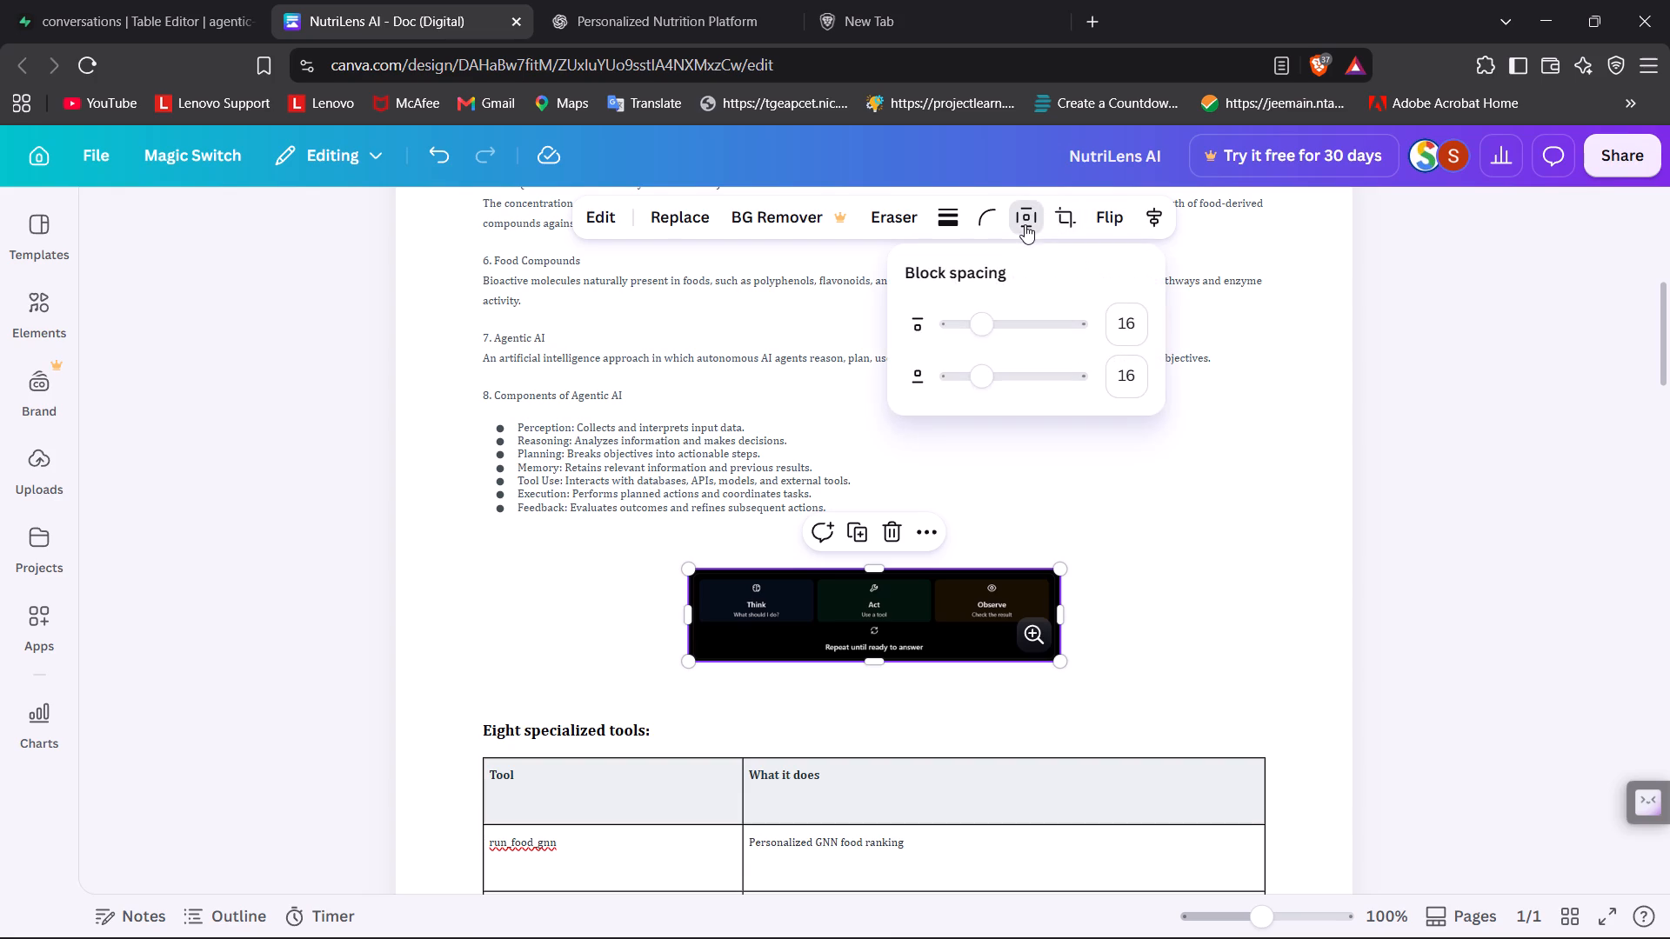
drag(986, 326, 992, 339)
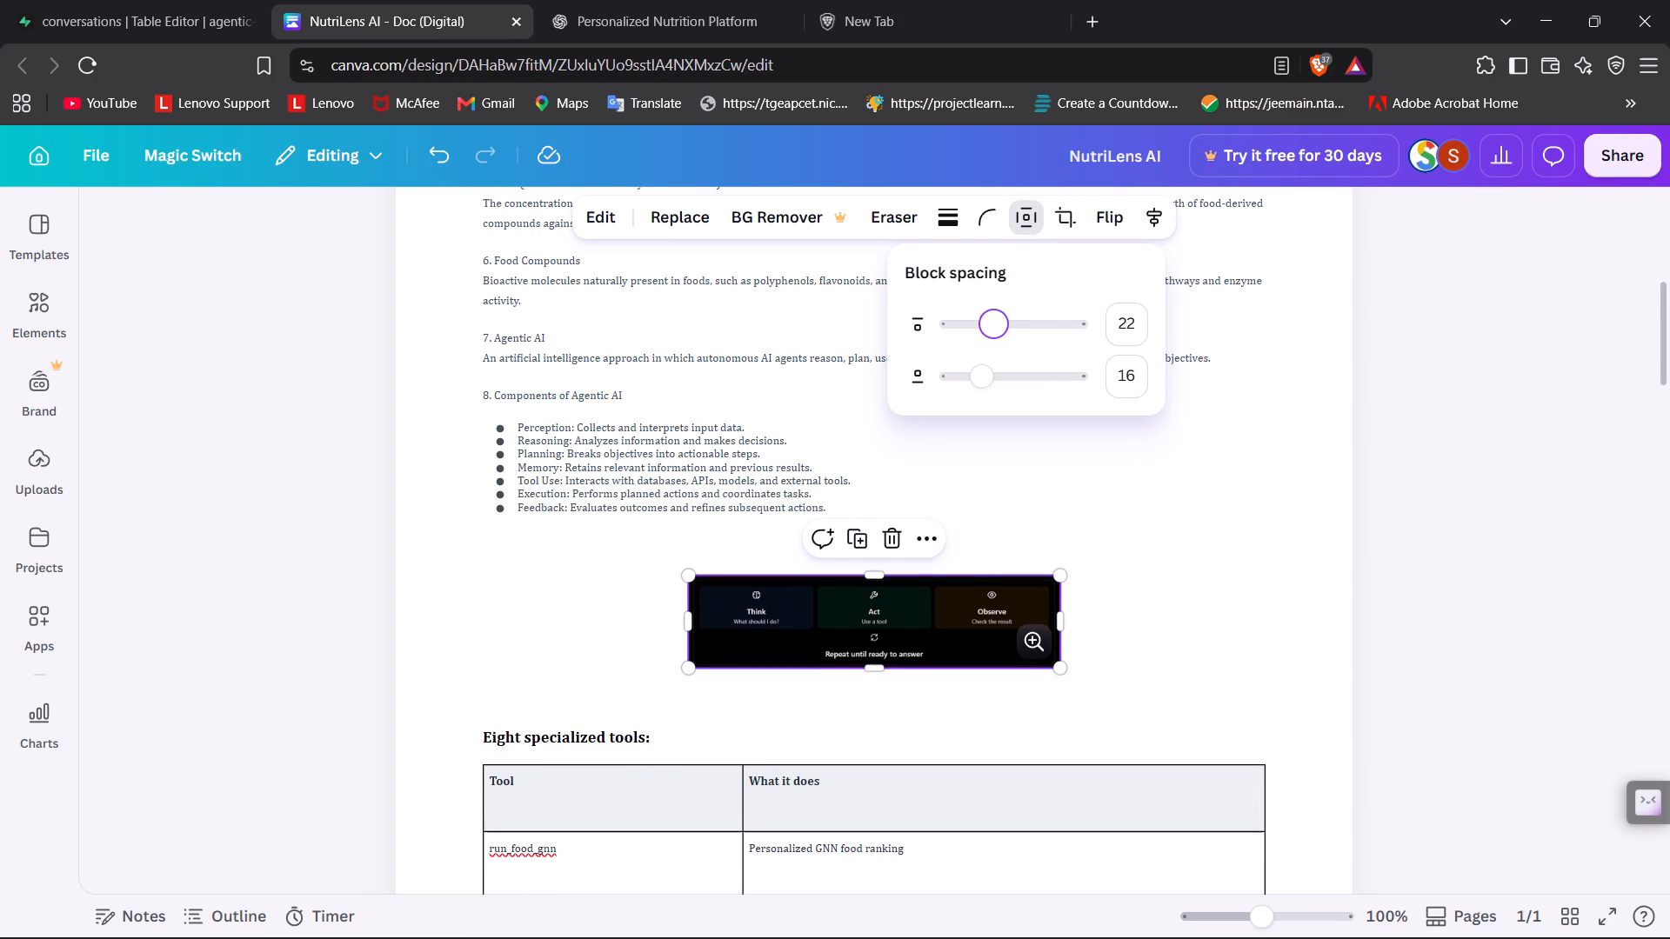
drag(992, 339, 973, 344)
drag(993, 382, 961, 381)
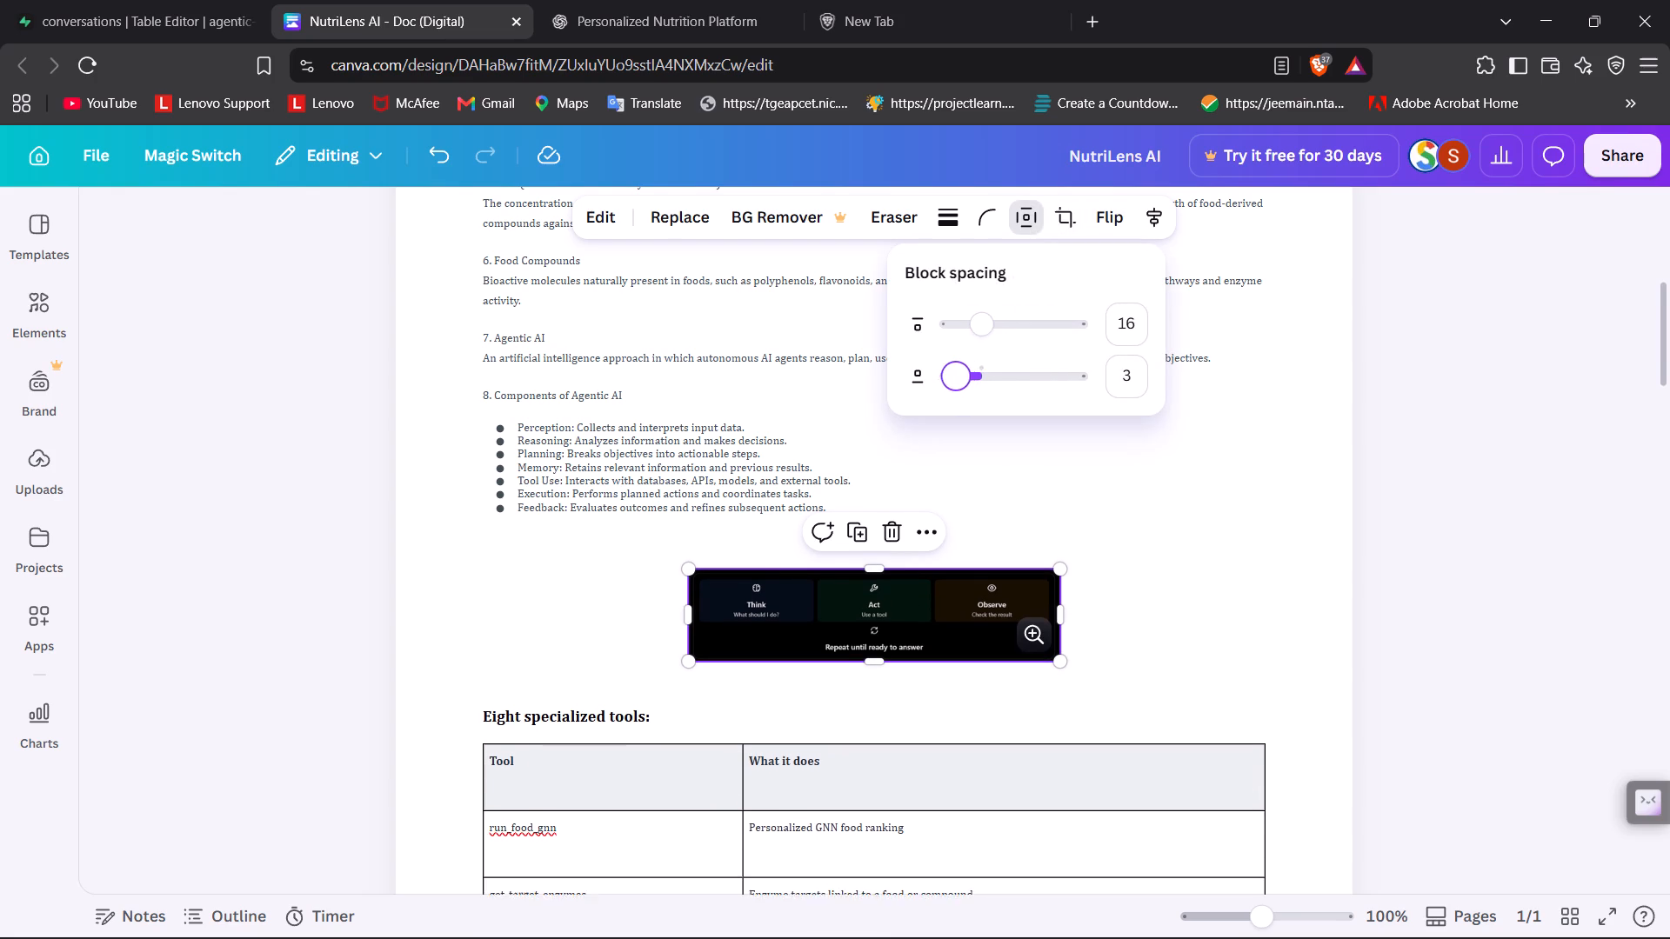
drag(961, 381, 971, 380)
click(1137, 468)
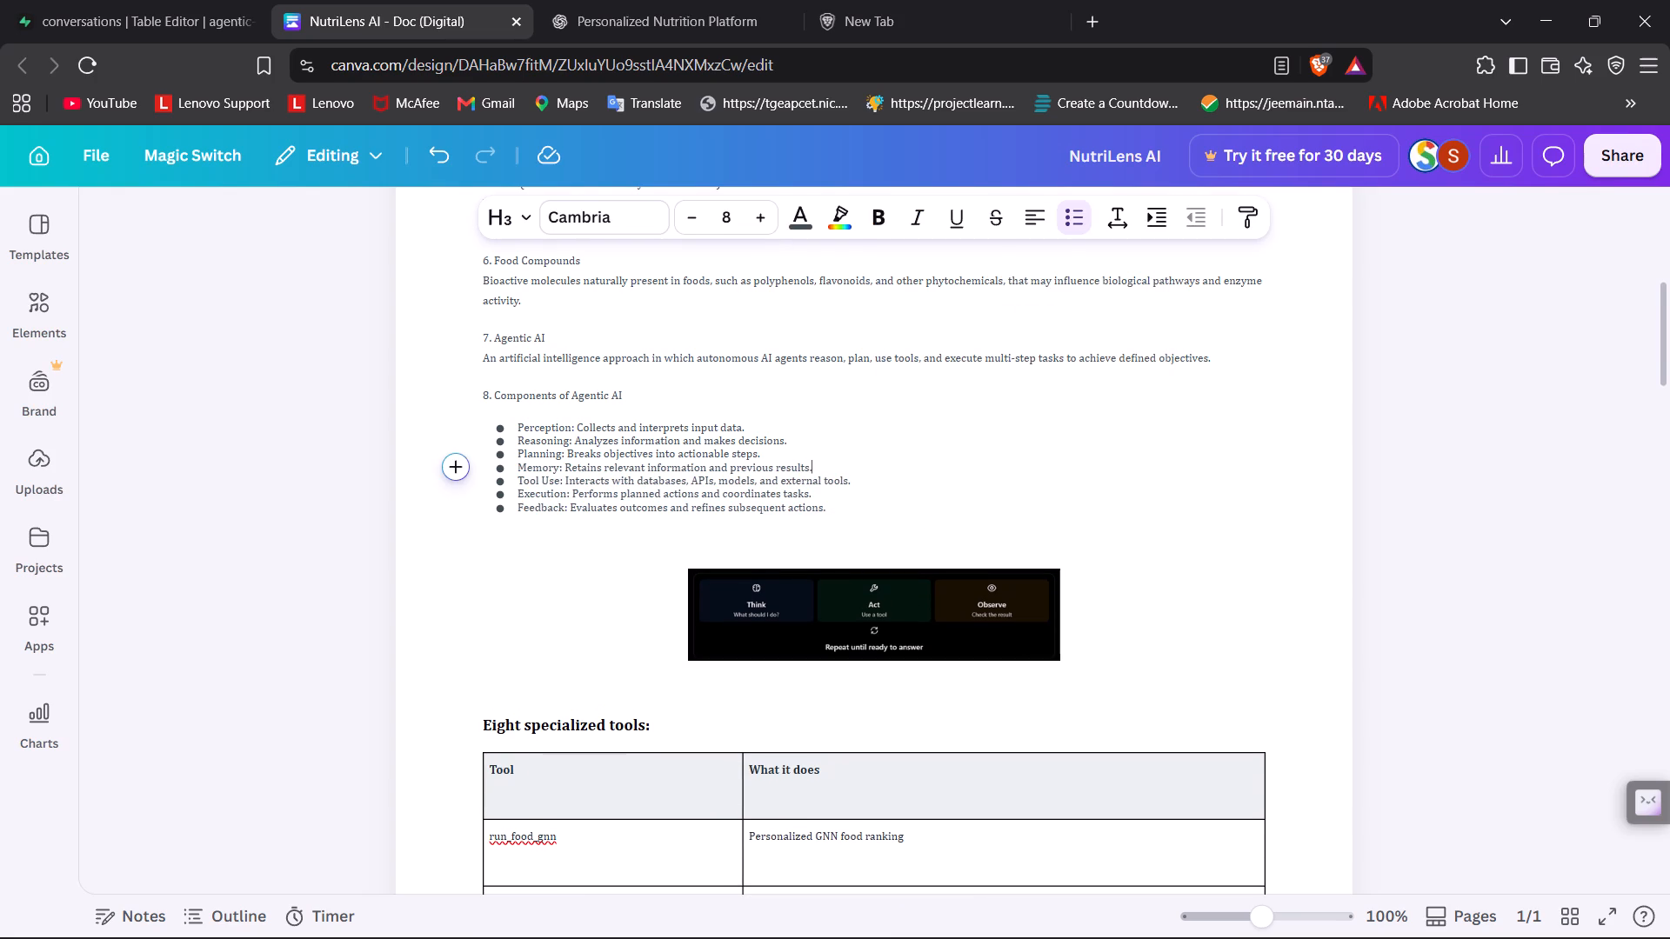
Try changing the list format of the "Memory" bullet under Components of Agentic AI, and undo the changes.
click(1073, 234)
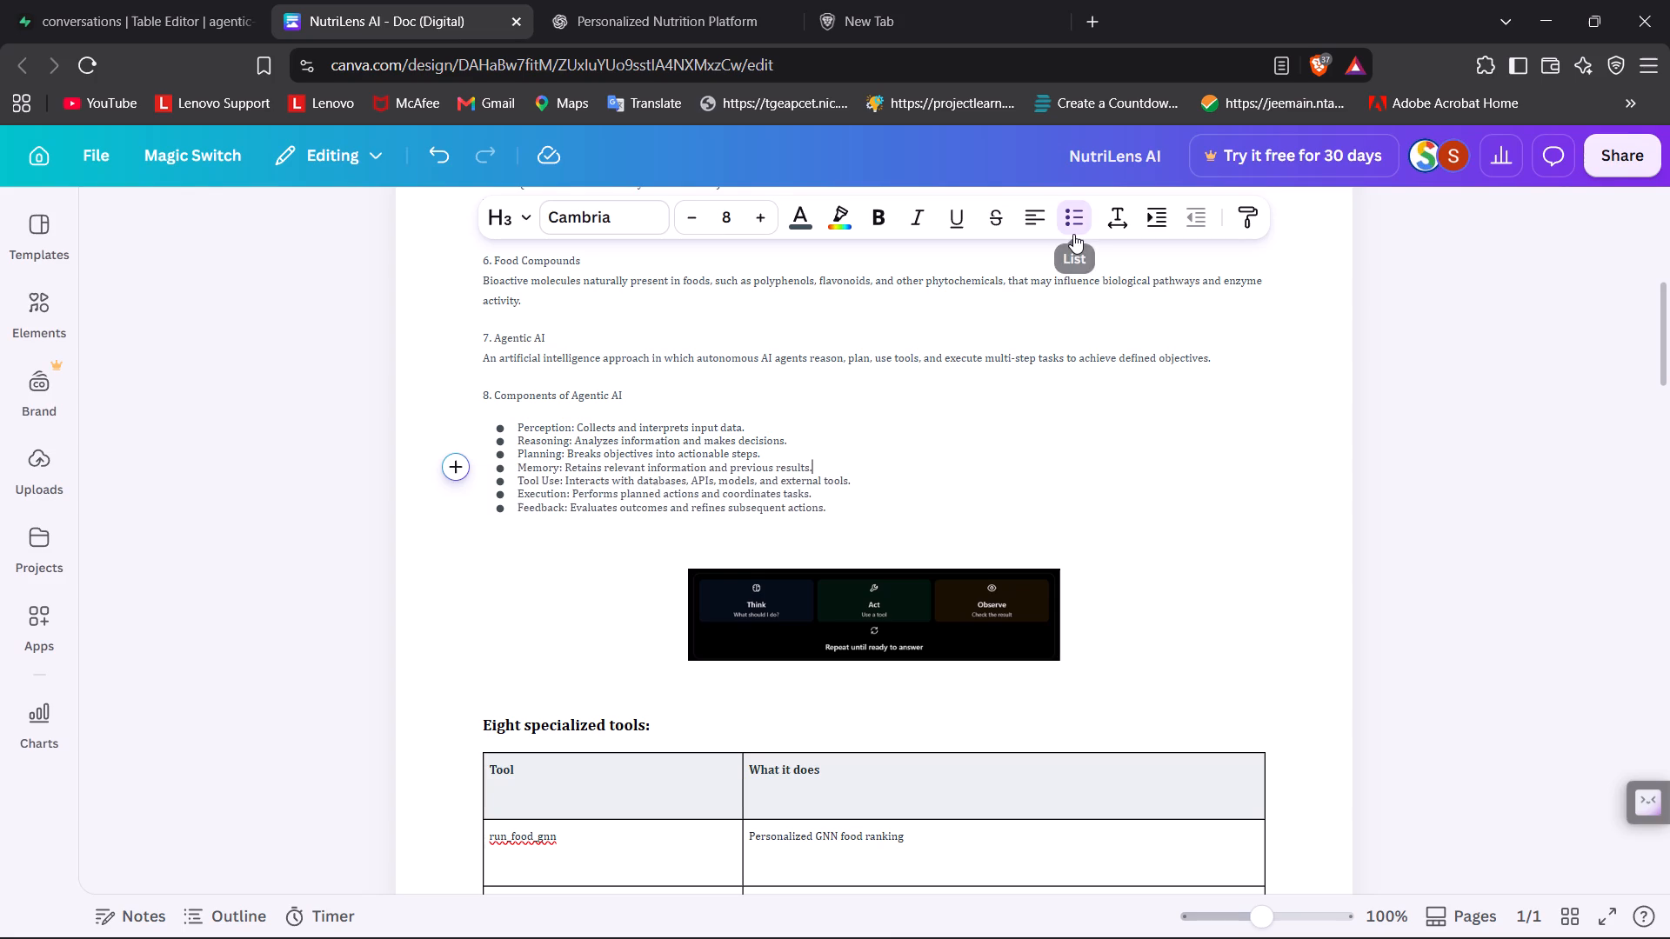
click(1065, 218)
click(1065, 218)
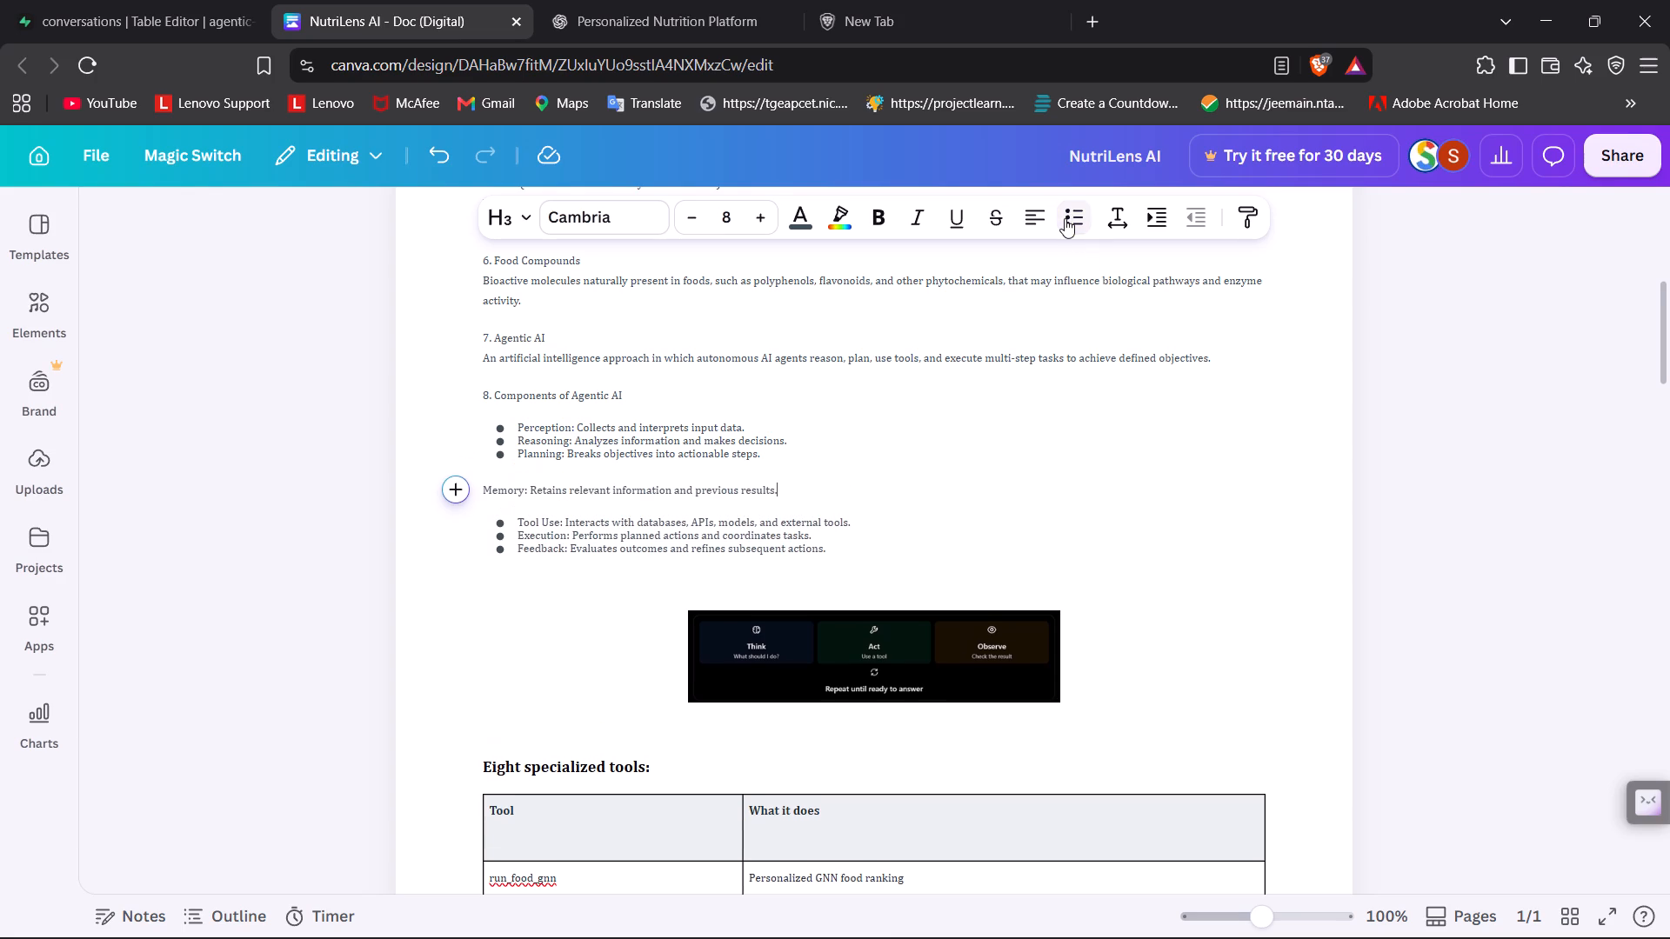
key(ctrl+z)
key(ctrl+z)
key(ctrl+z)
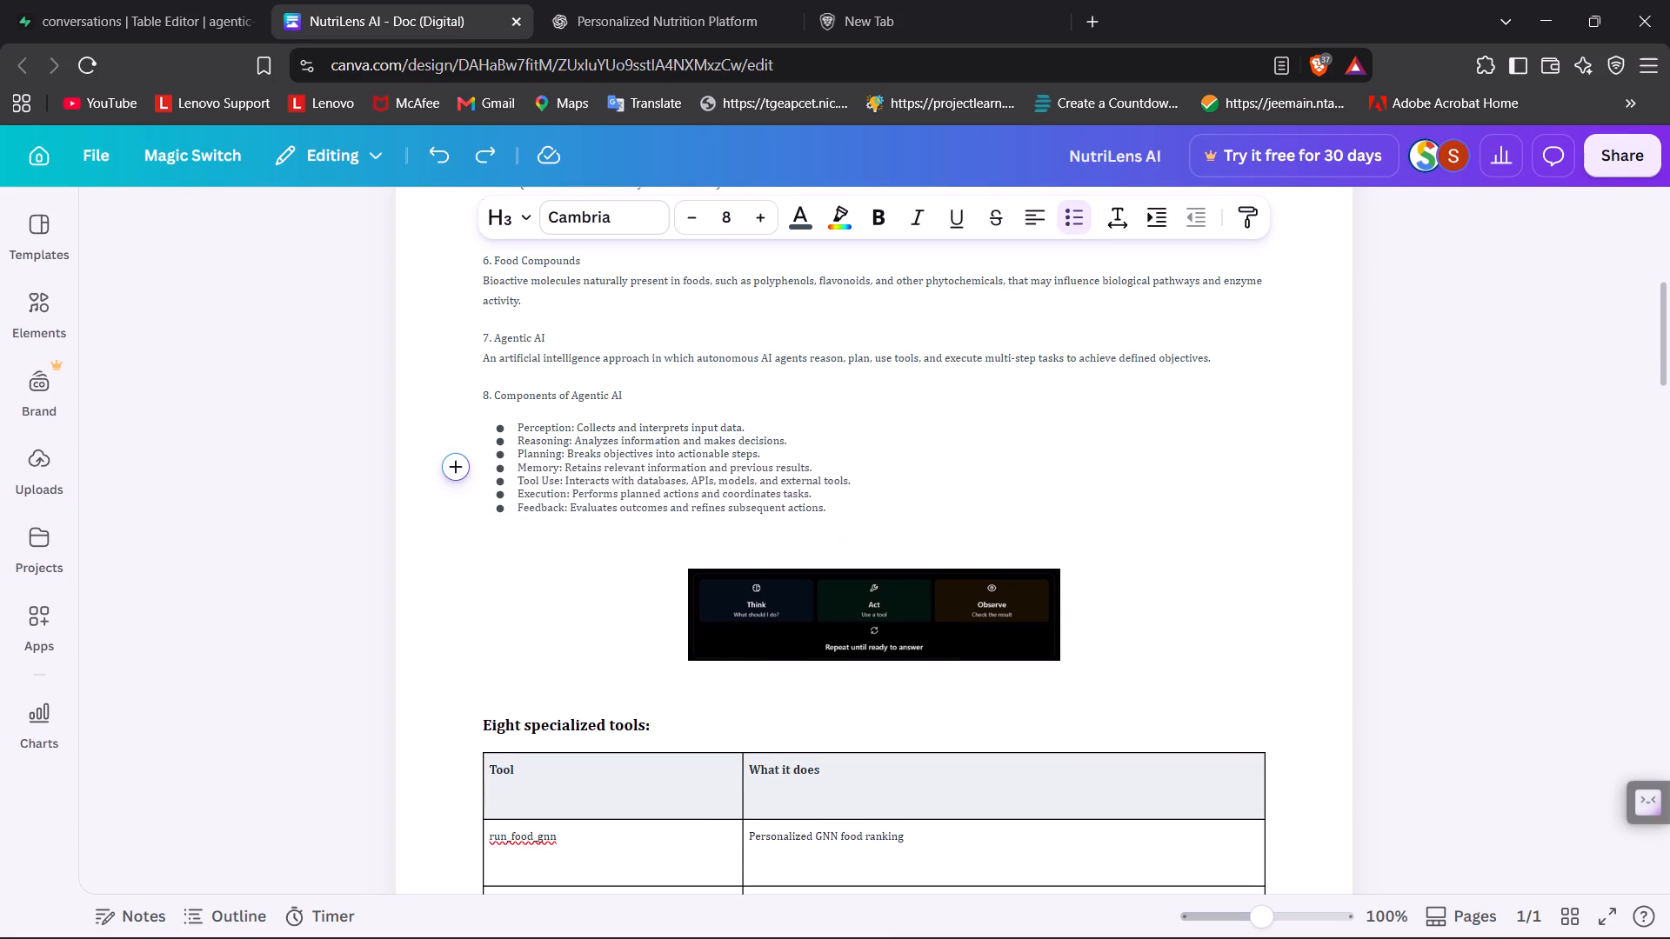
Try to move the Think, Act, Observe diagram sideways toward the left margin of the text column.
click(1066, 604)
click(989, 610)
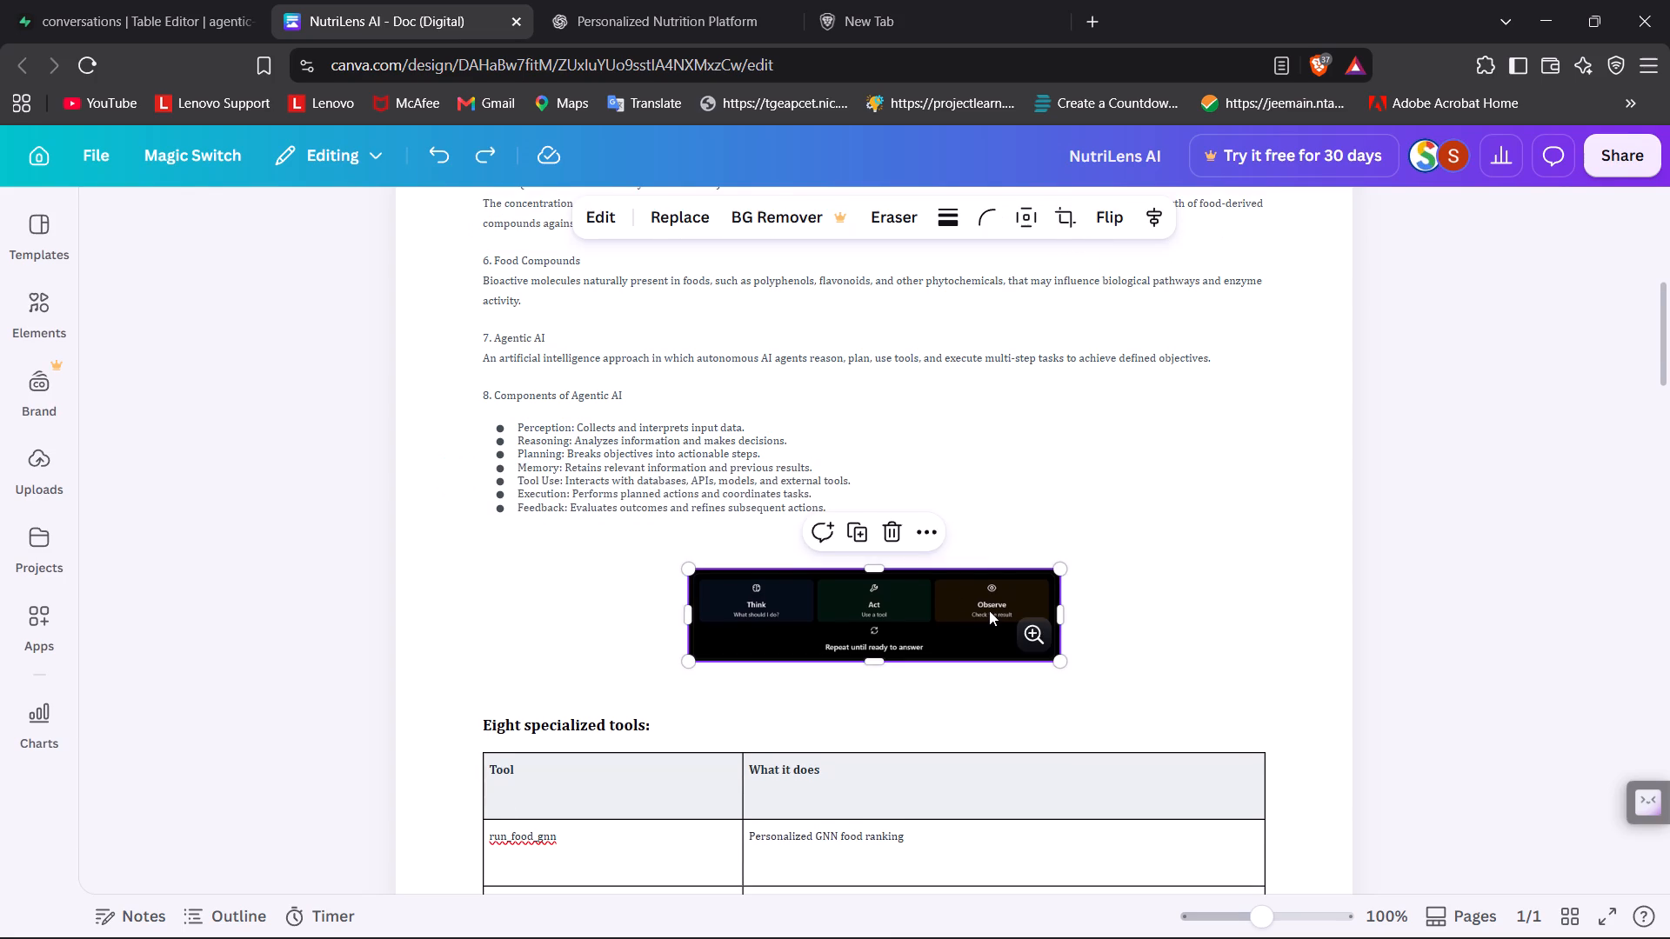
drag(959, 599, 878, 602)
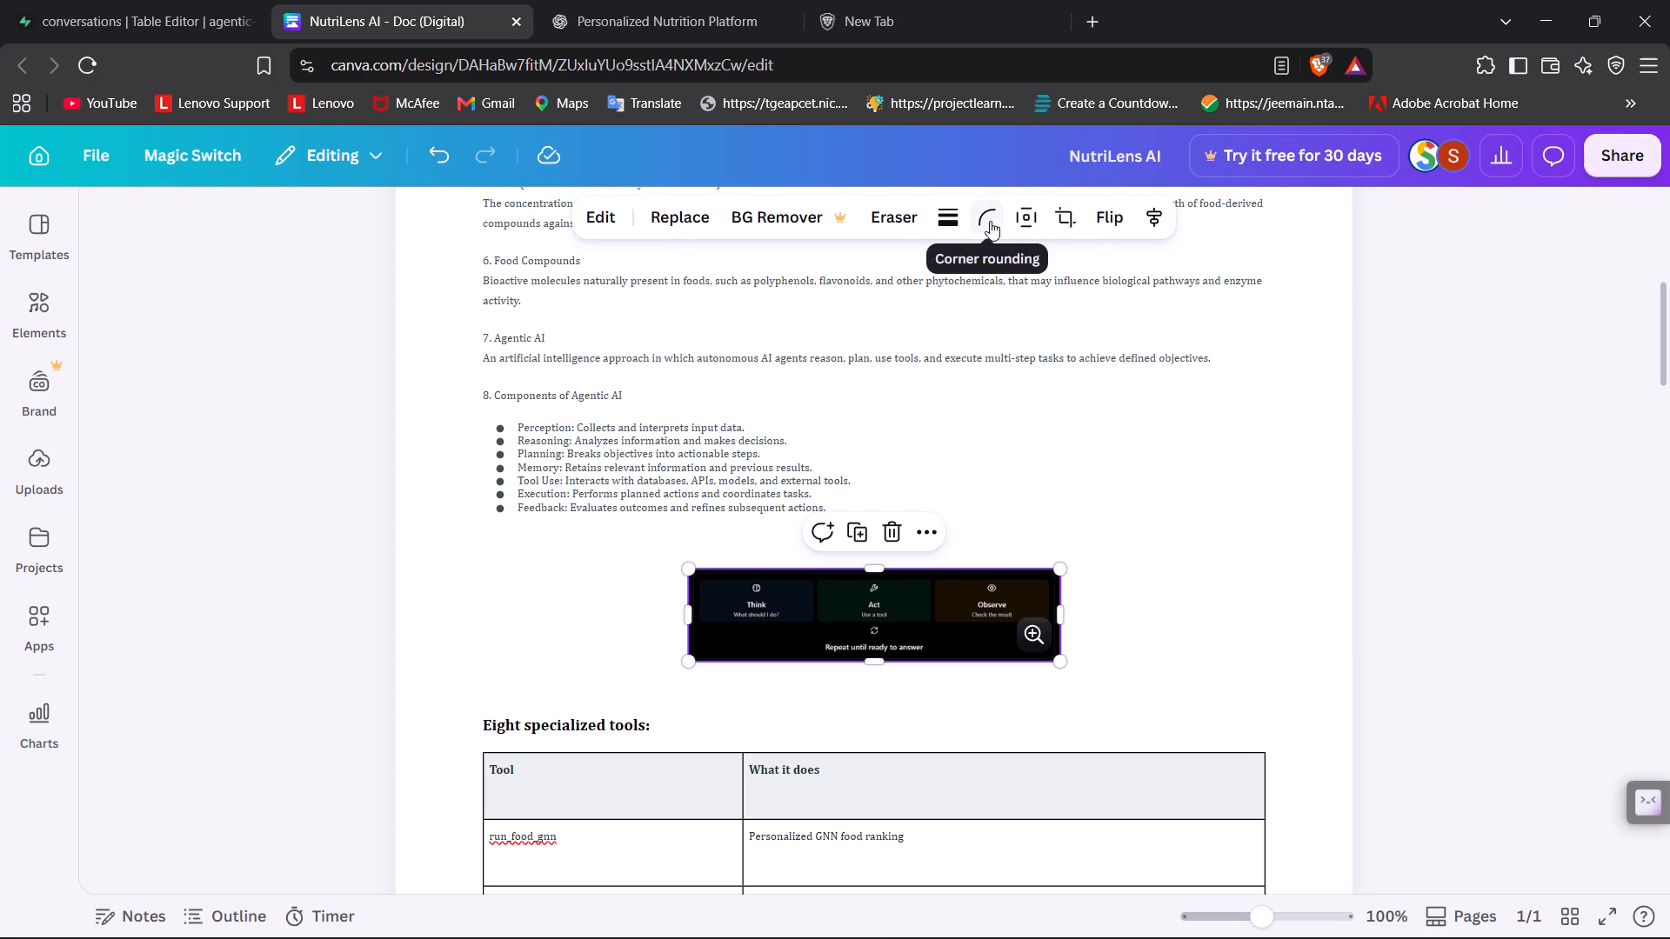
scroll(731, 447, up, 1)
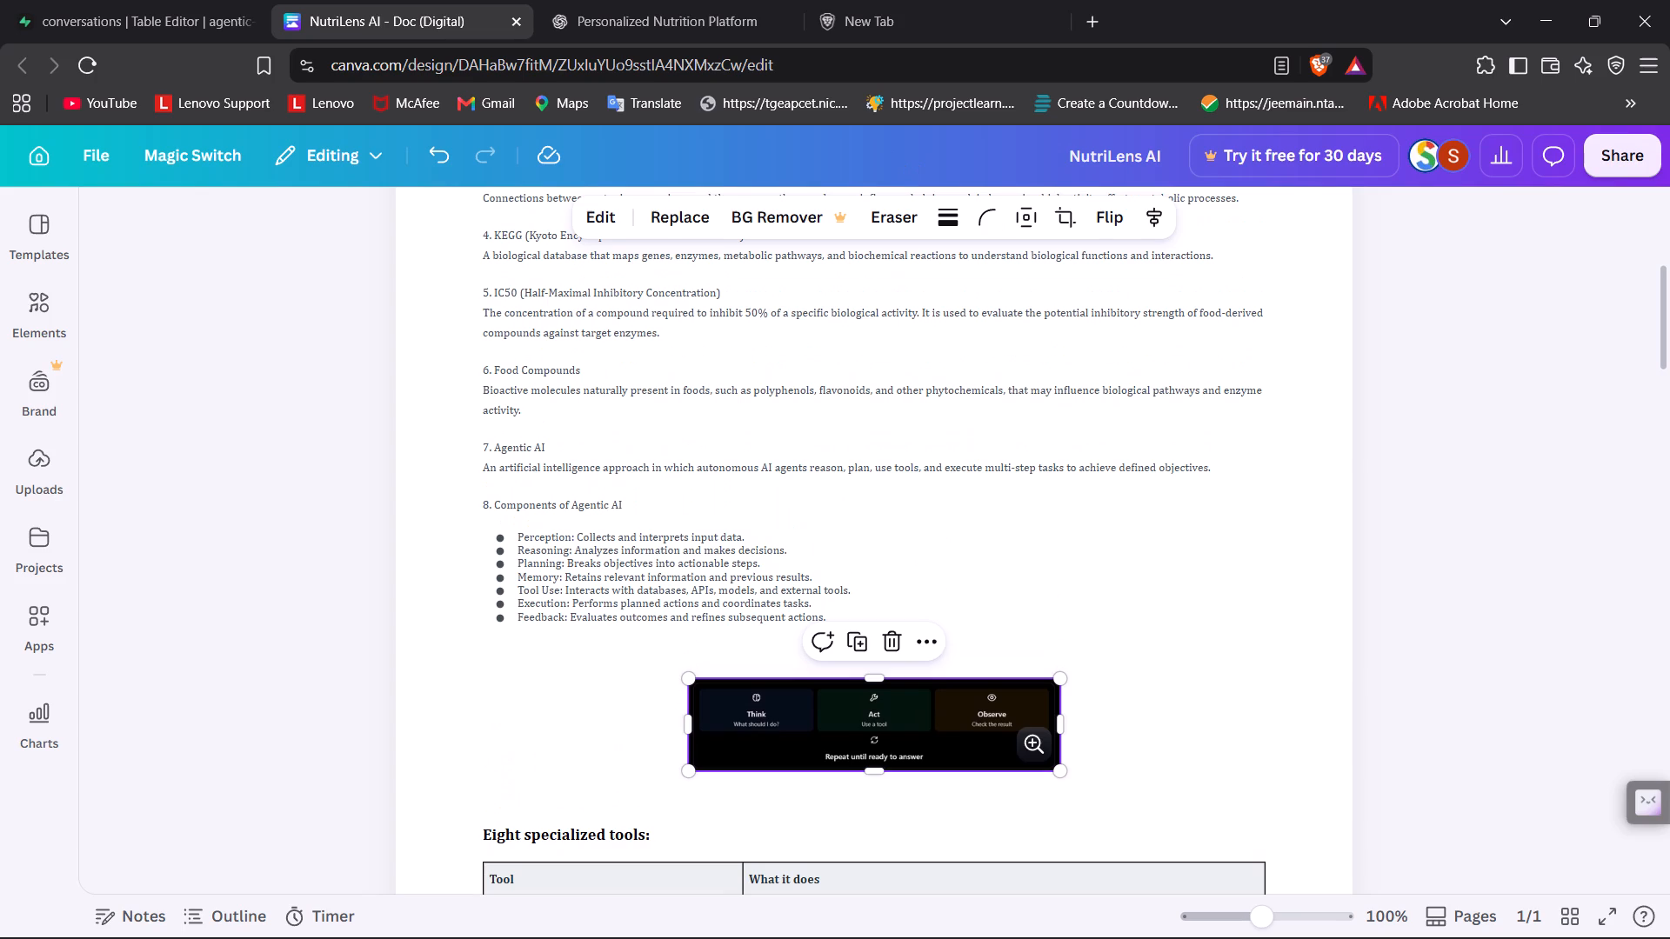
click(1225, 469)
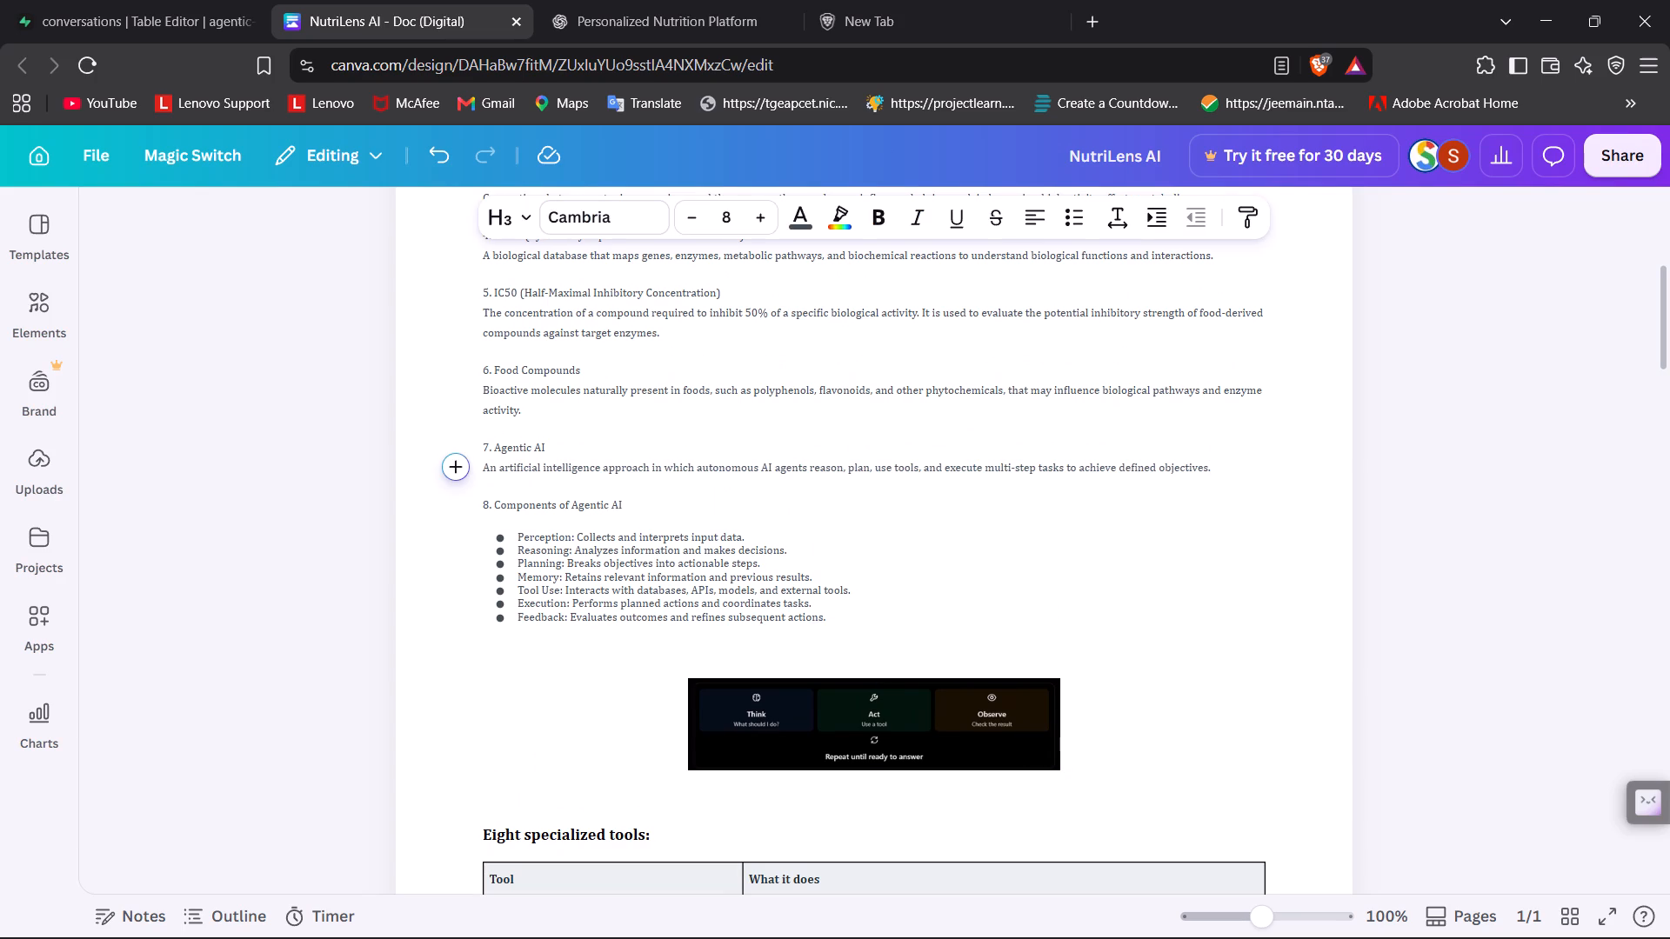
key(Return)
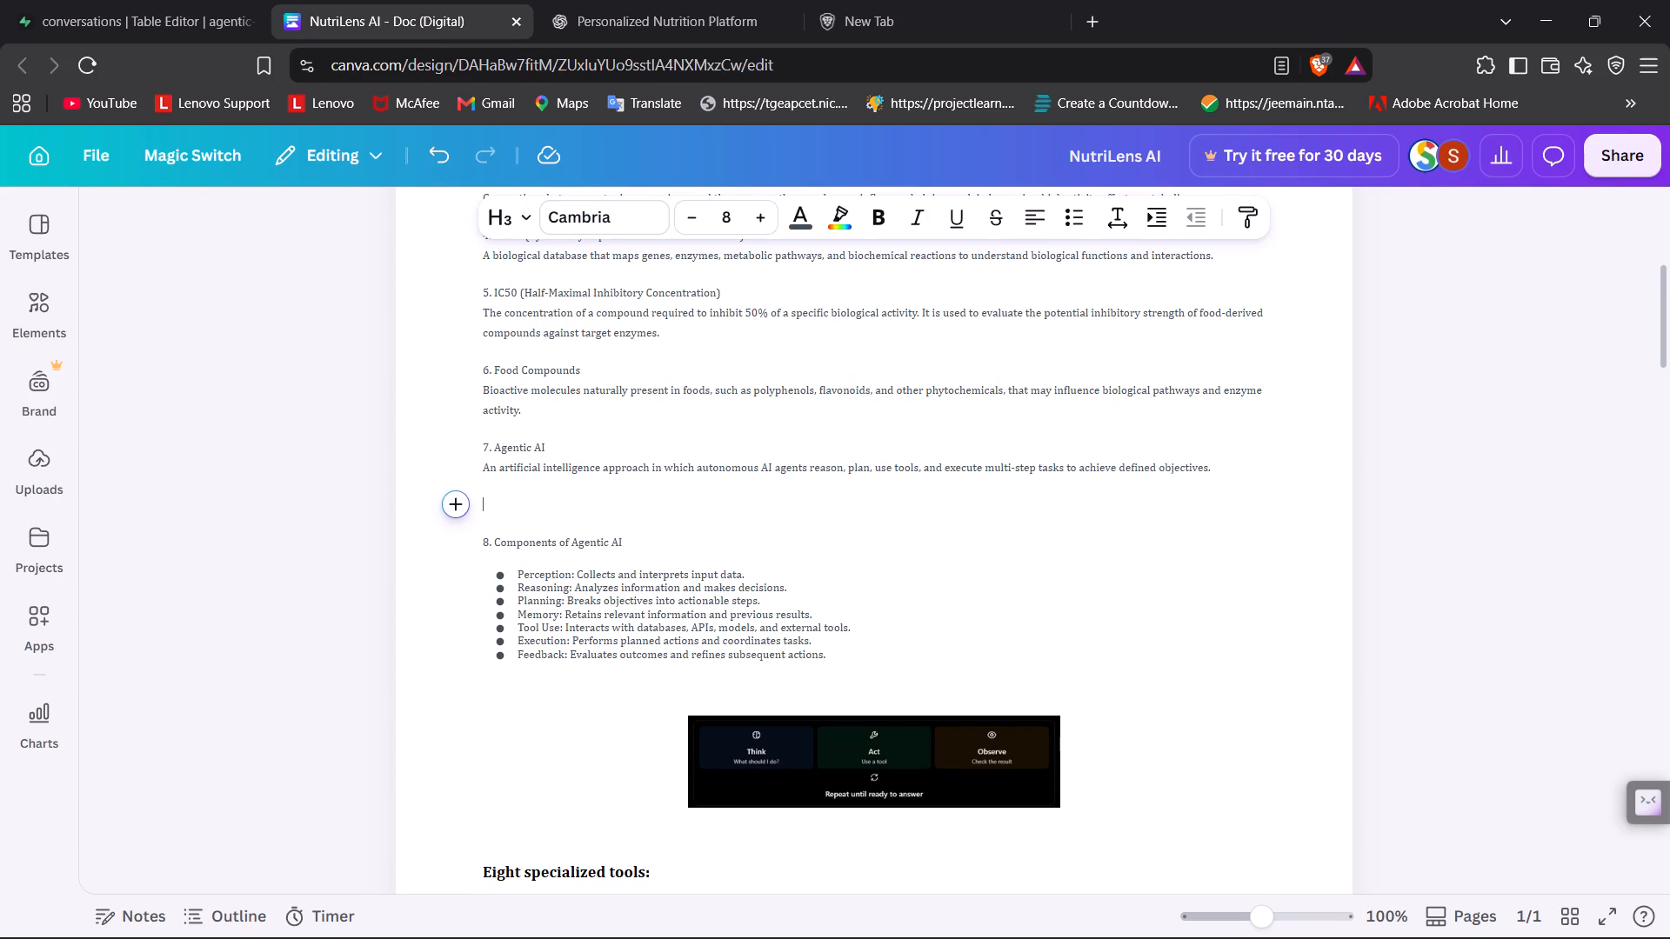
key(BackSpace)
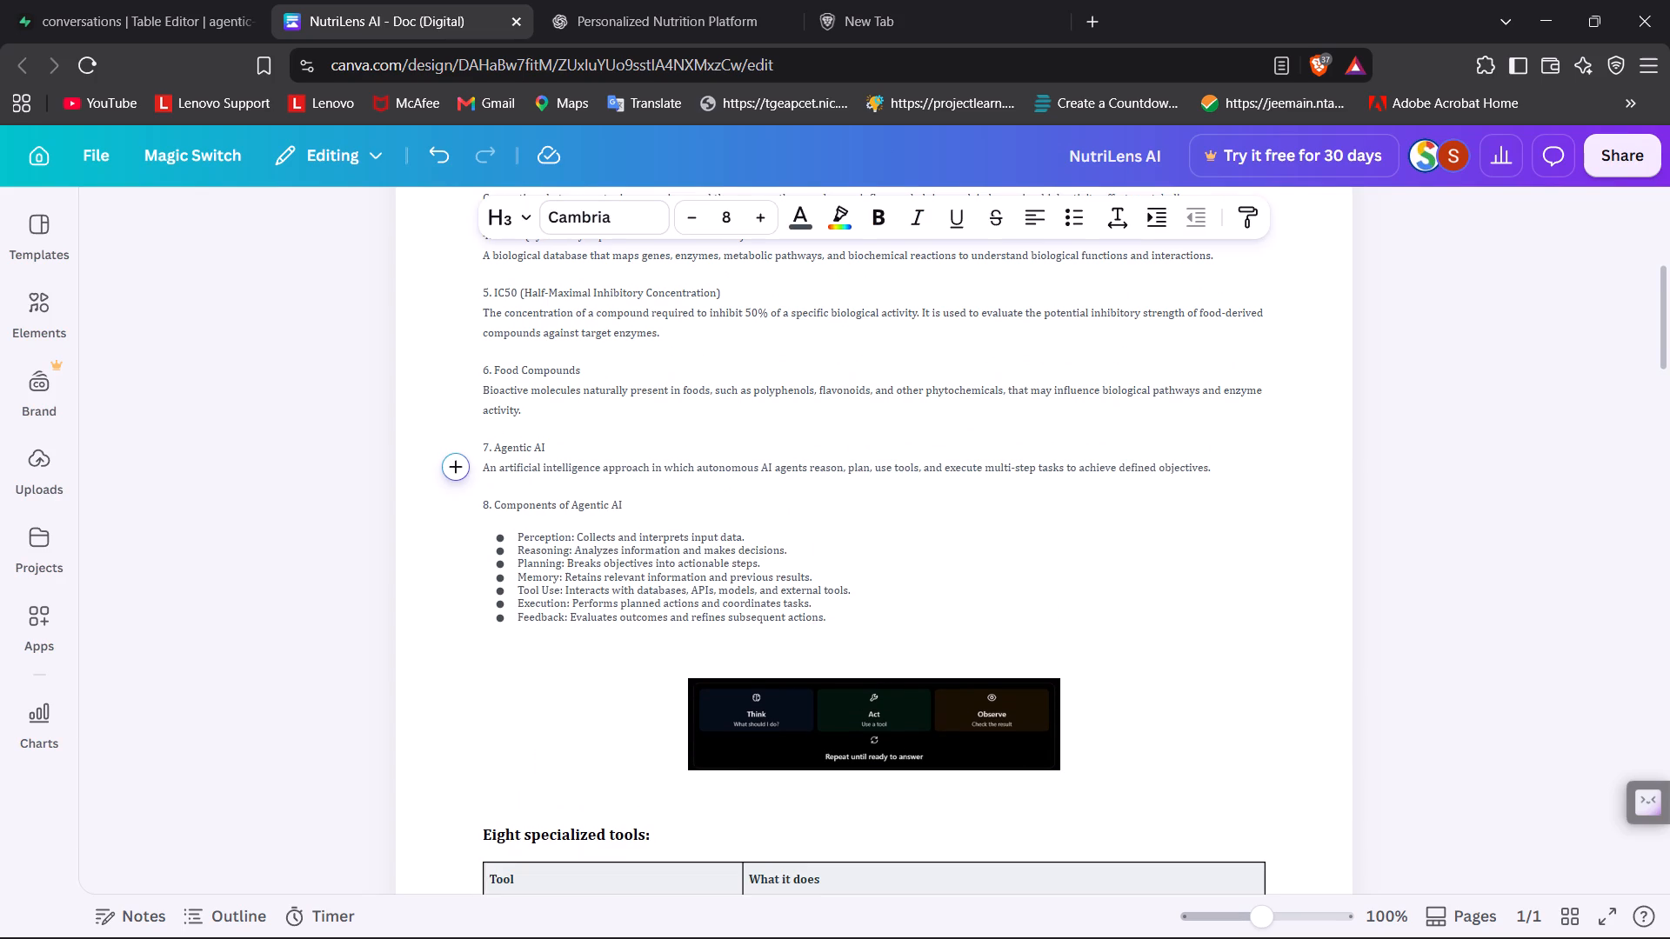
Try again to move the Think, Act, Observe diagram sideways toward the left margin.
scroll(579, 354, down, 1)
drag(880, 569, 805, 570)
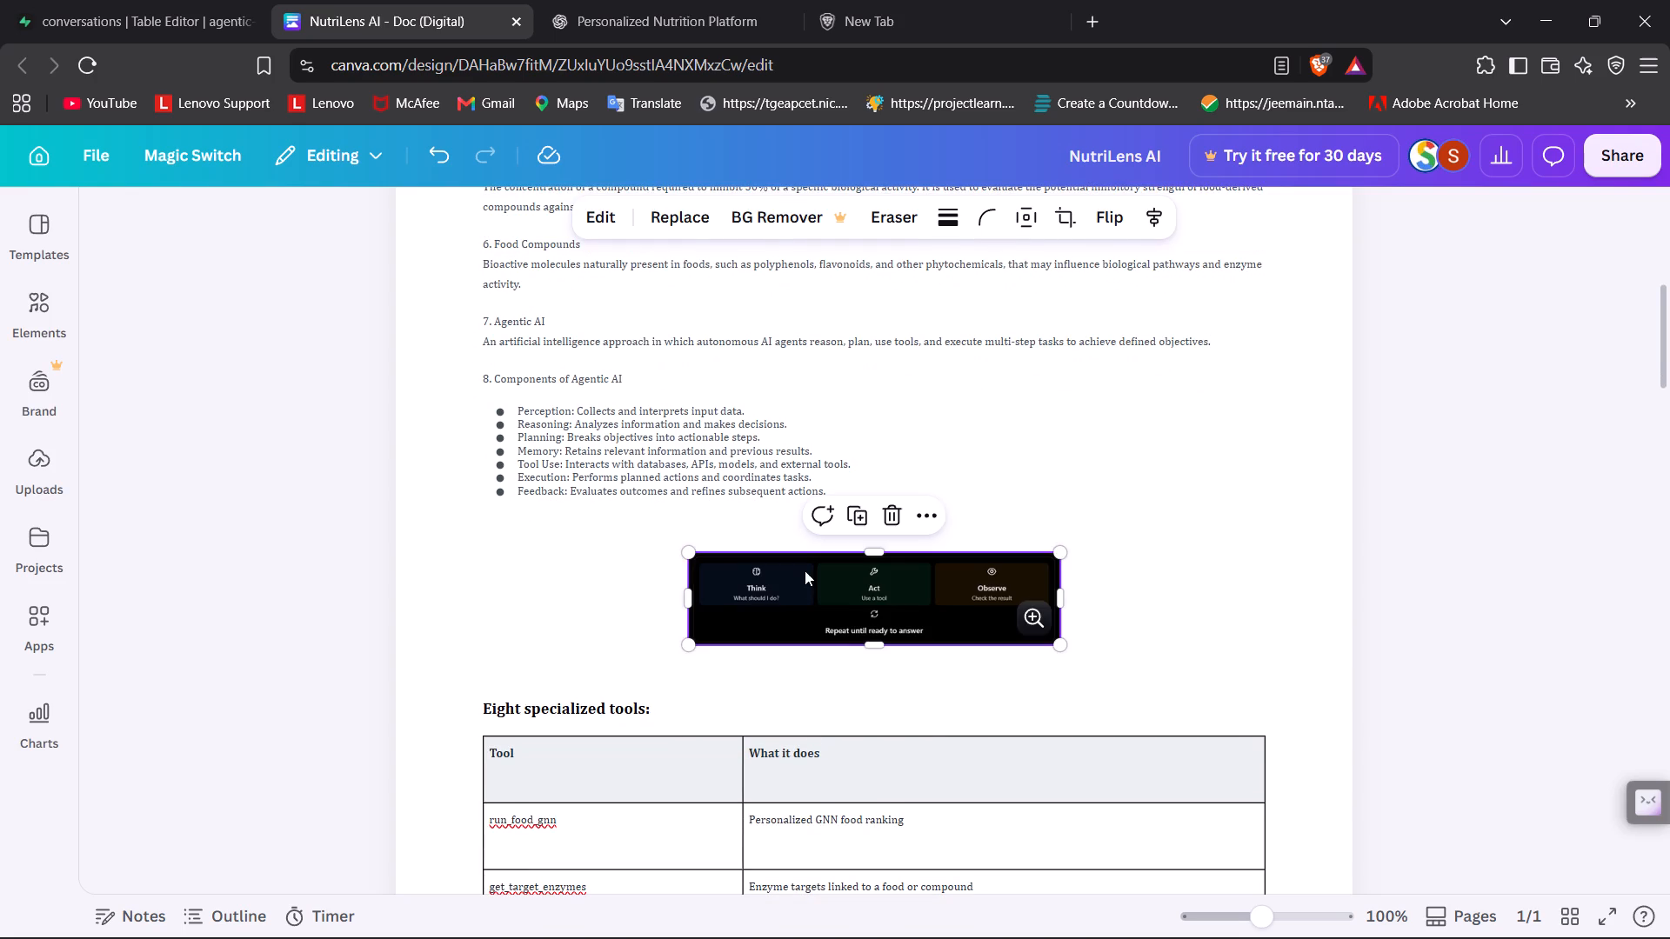
Add the numbered item "9. ReAct Framework:" directly after the Feedback bullet, above the diagram.
click(535, 549)
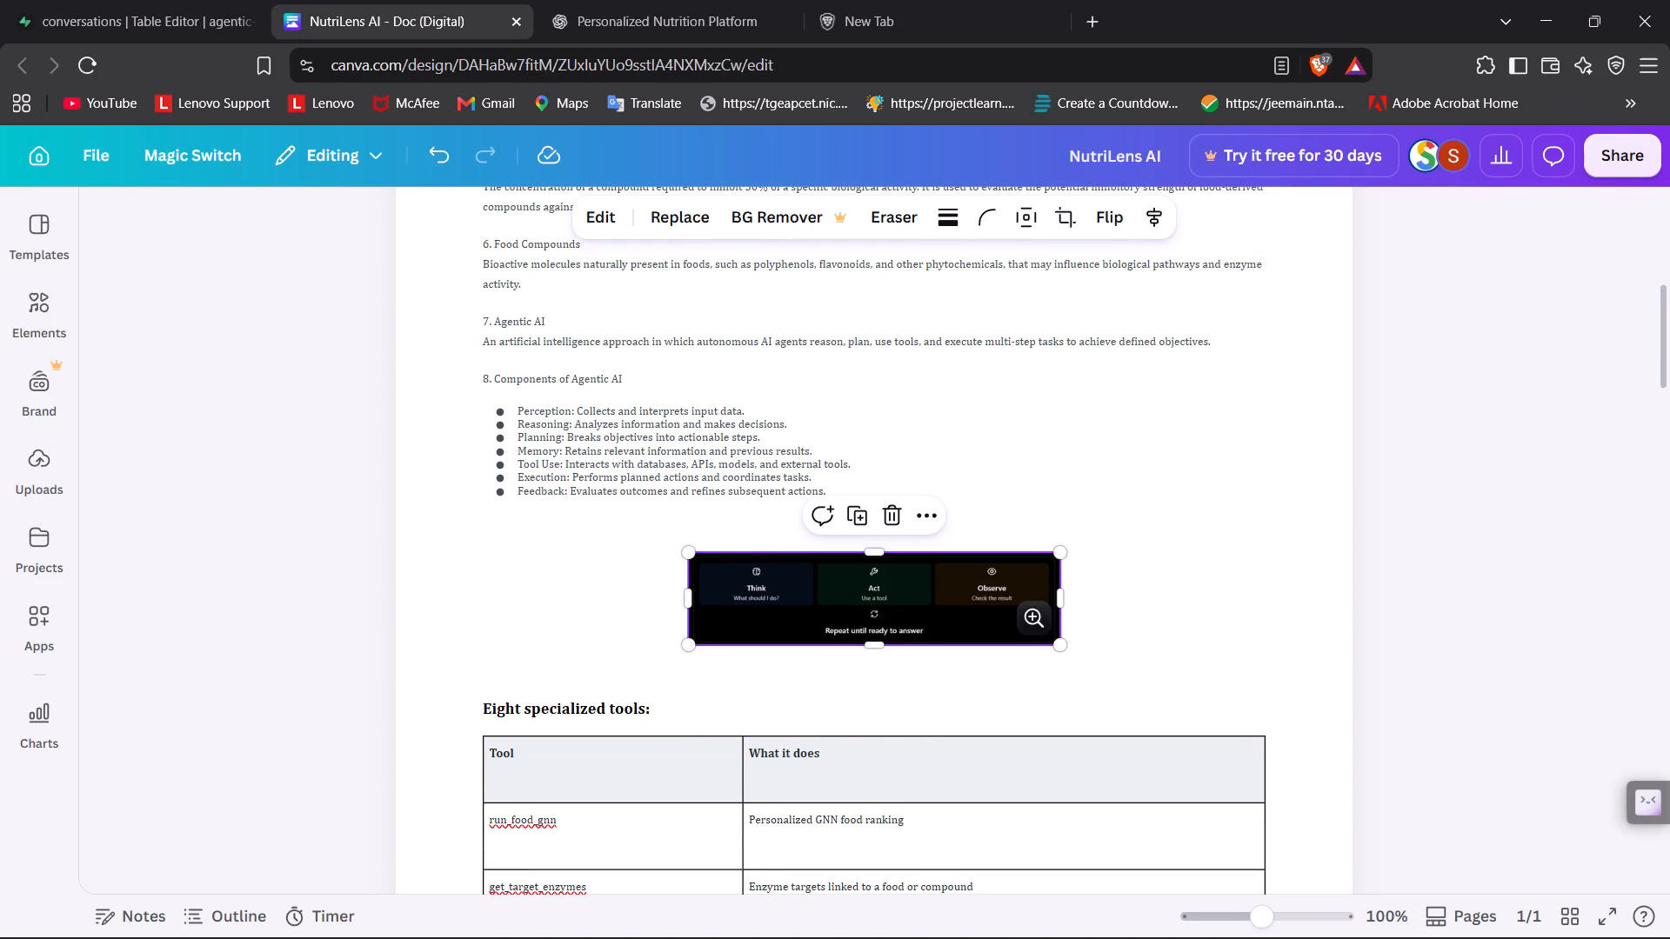
click(535, 549)
click(860, 489)
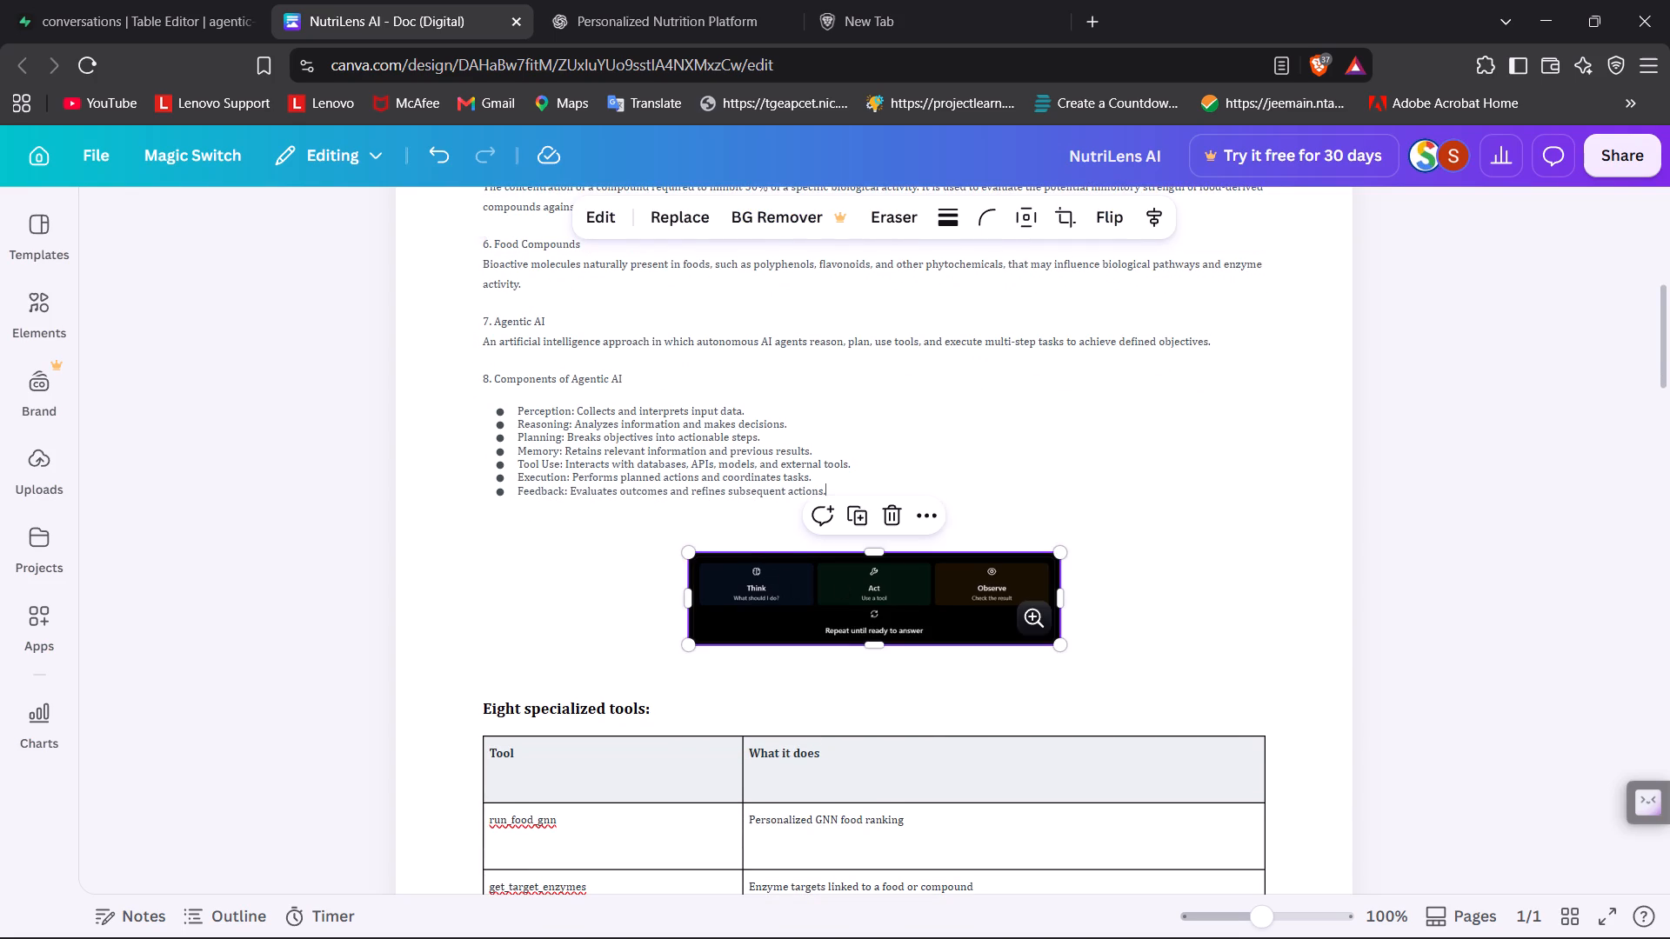
key(Return)
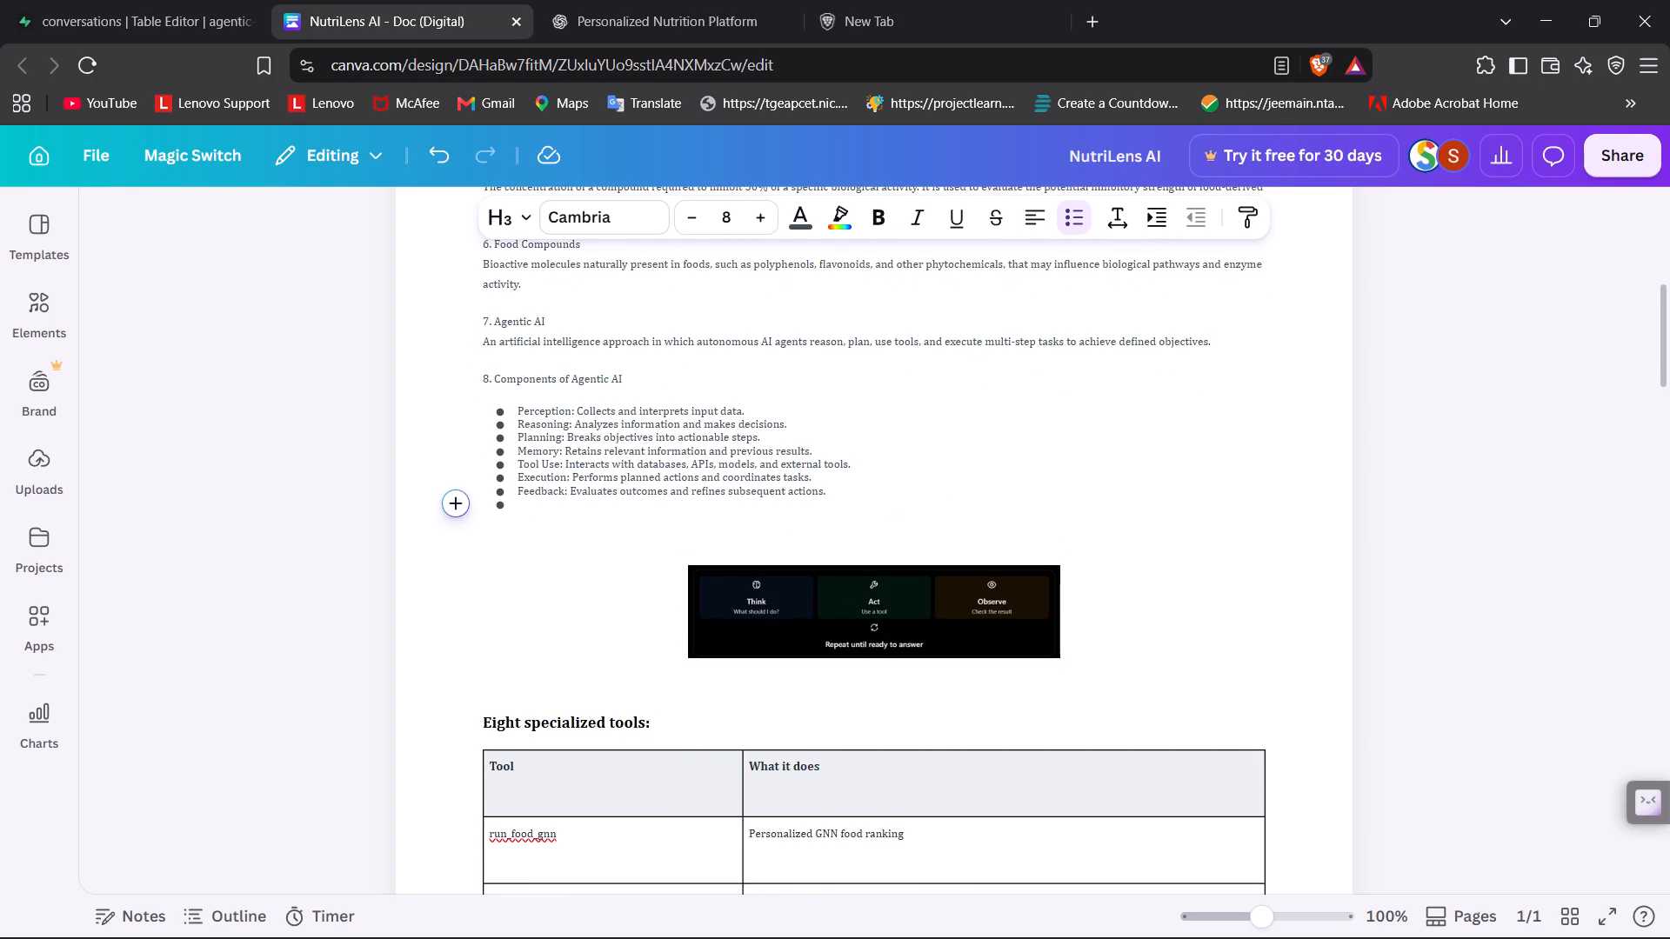
key(BackSpace)
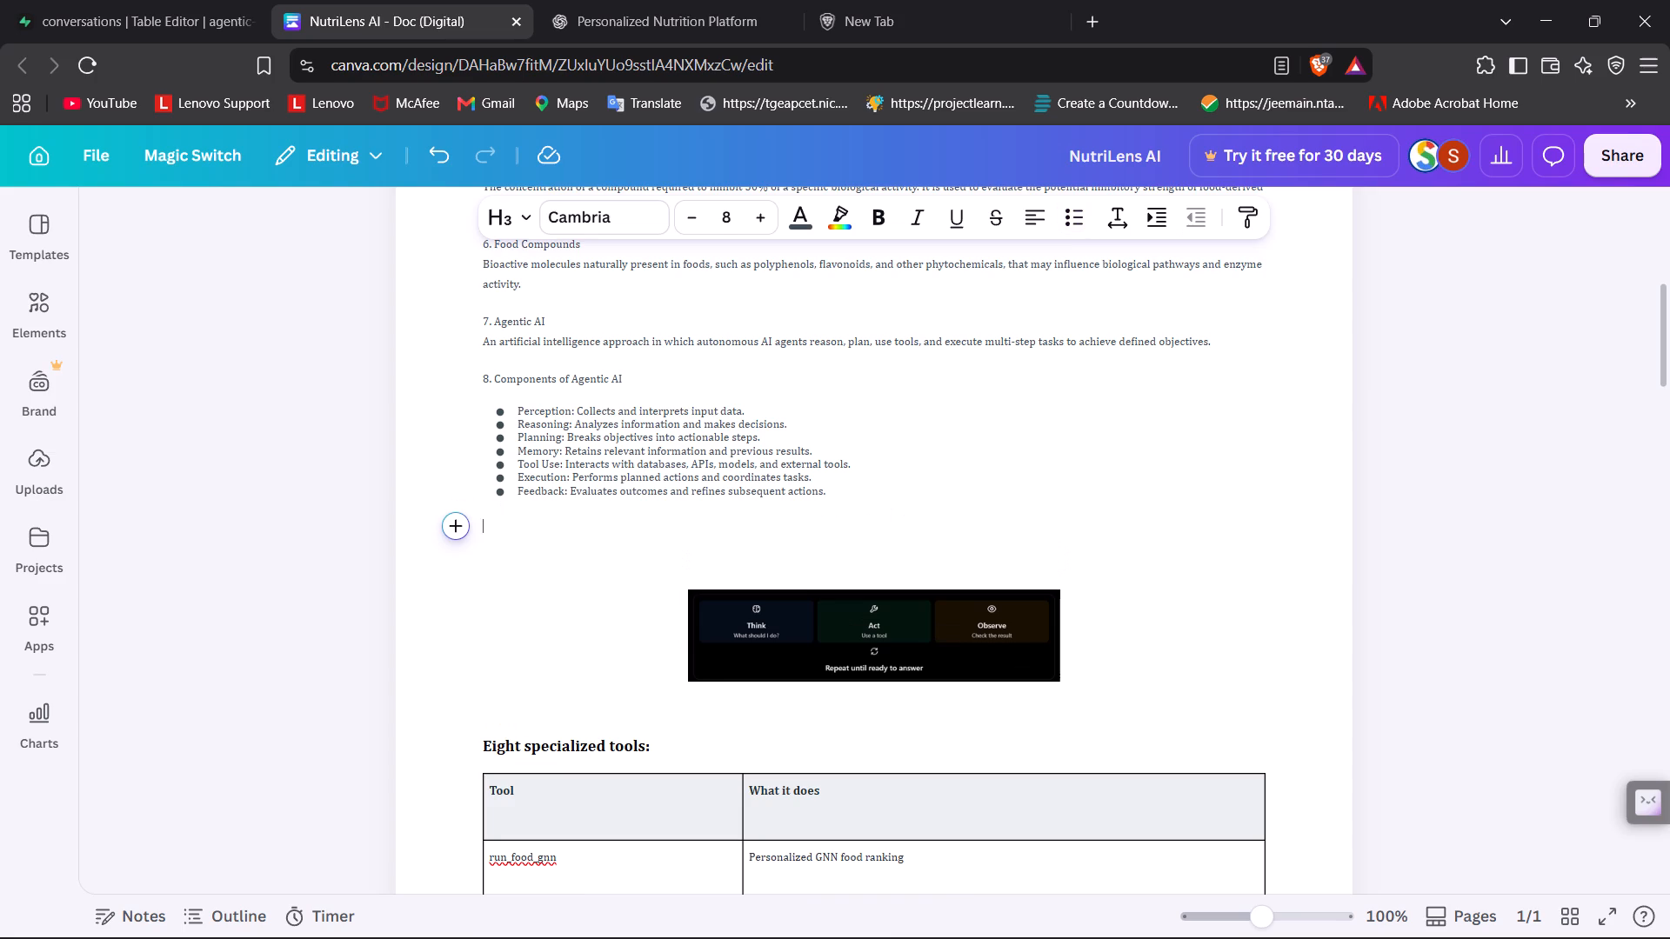
text(9.)
key(space)
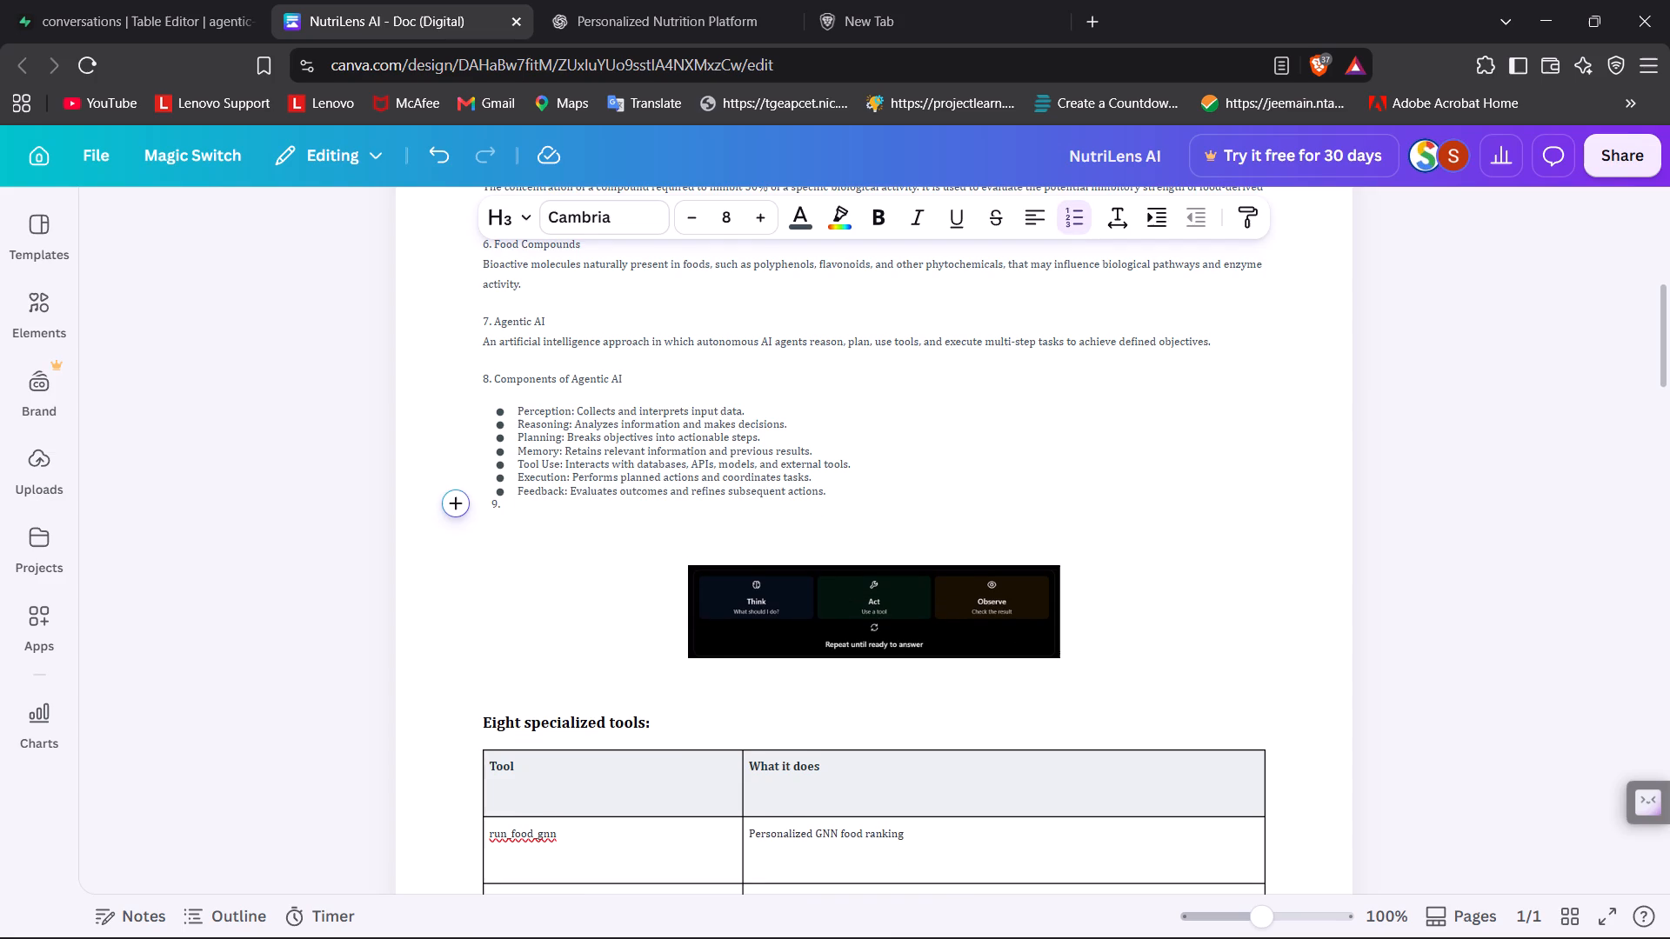
text(Rea)
key(BackSpace)
text(Act)
key(space)
text(Framework)
text(:)
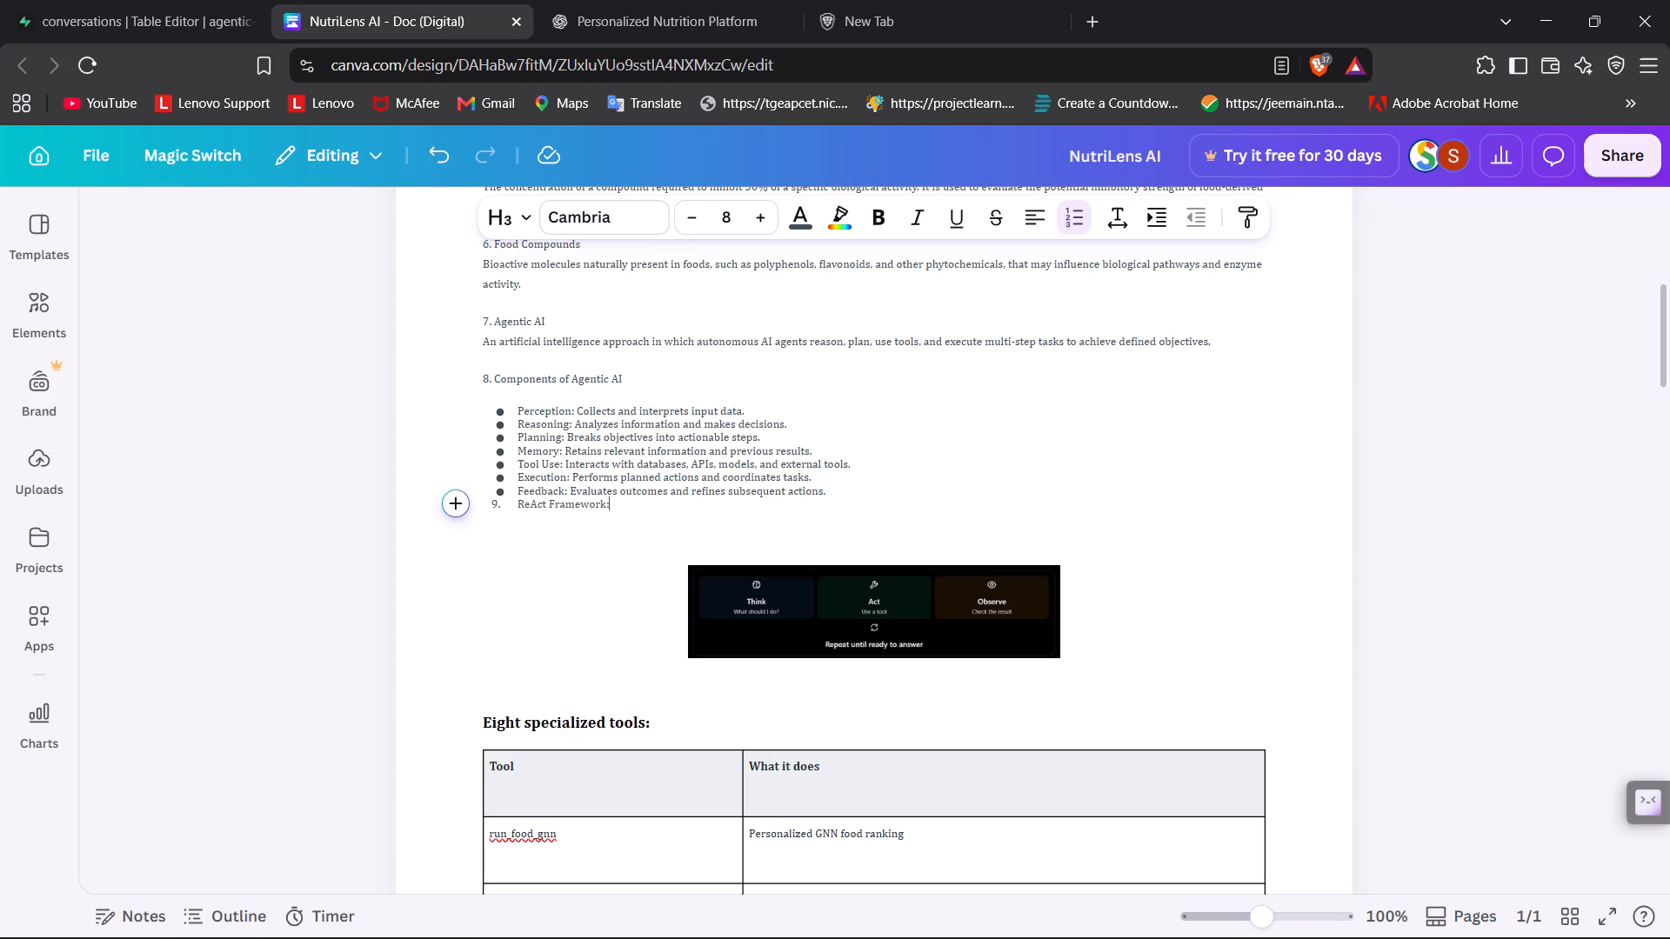
key(space)
Insert an unbulleted blank line between the Feedback bullet and the "9. ReAct Framework:" item.
scroll(876, 540, up, 1)
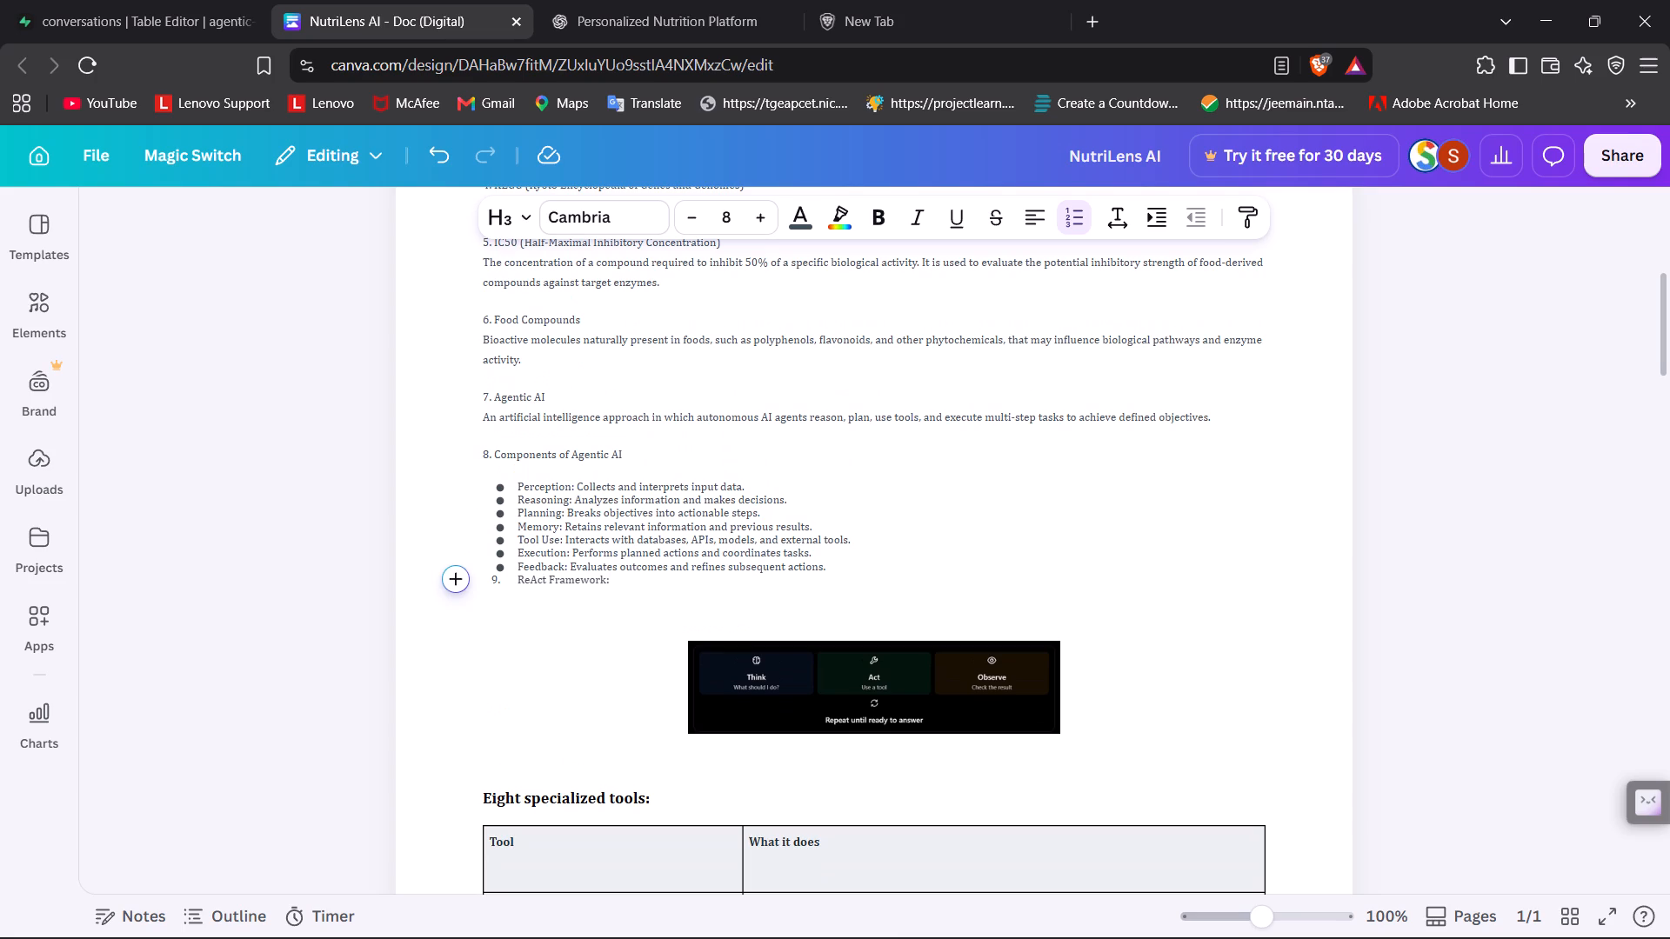
click(831, 571)
key(Return)
key(BackSpace)
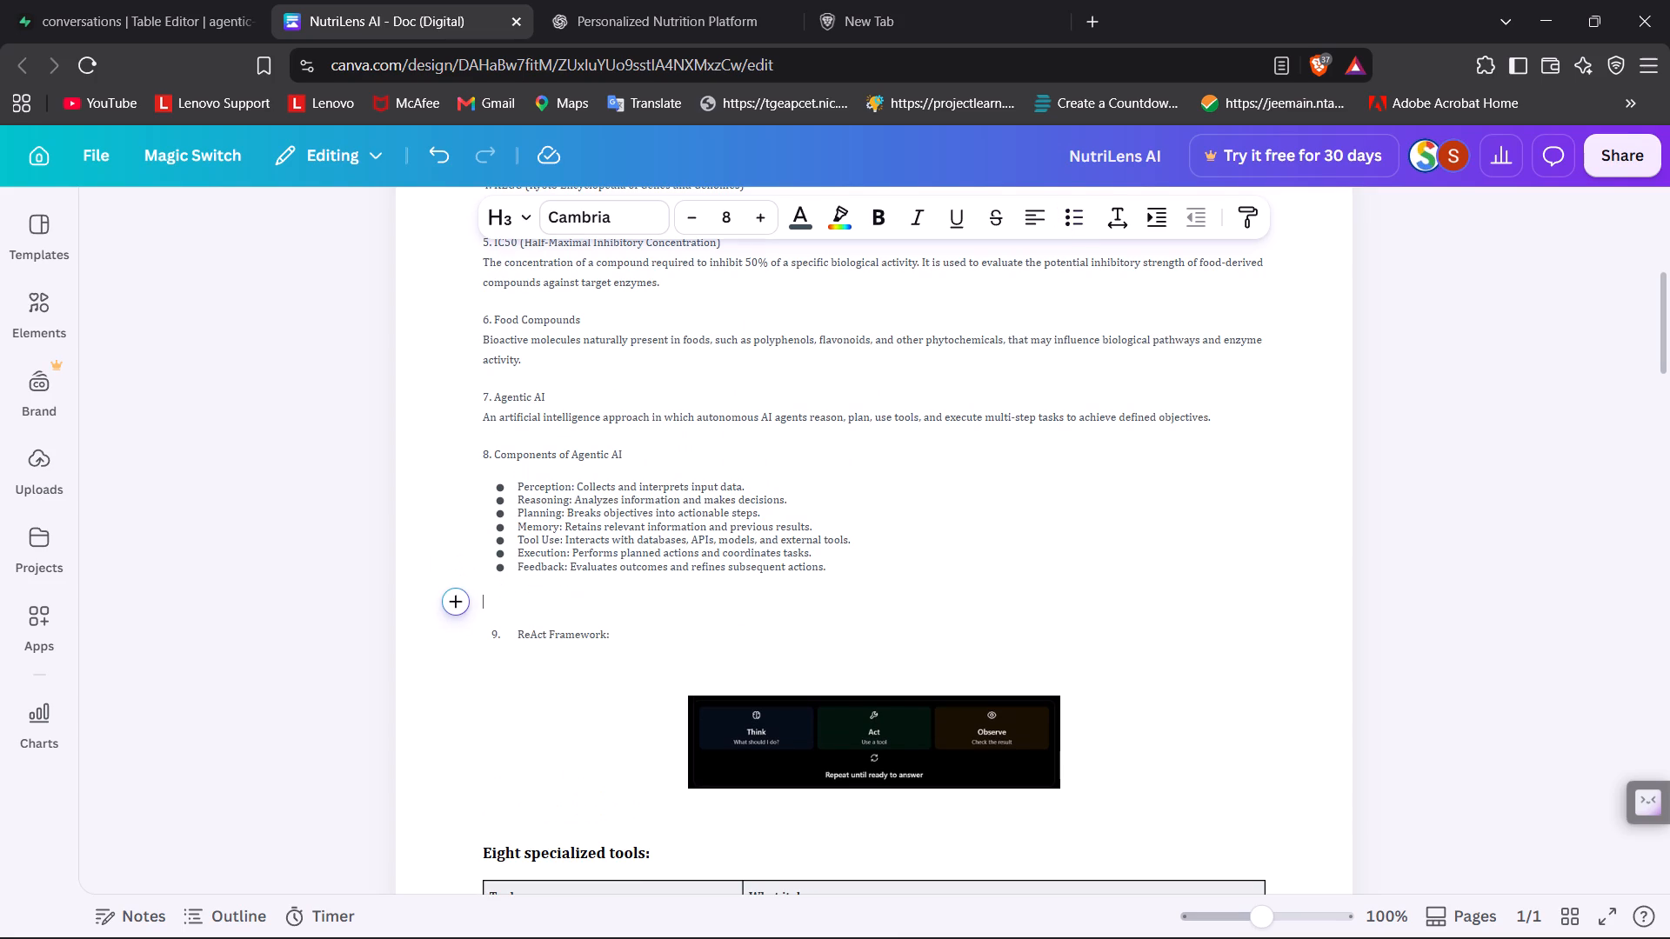
Clear the "Eight specialized tools:" heading above the tools table, leaving an empty line in its place.
scroll(867, 670, down, 4)
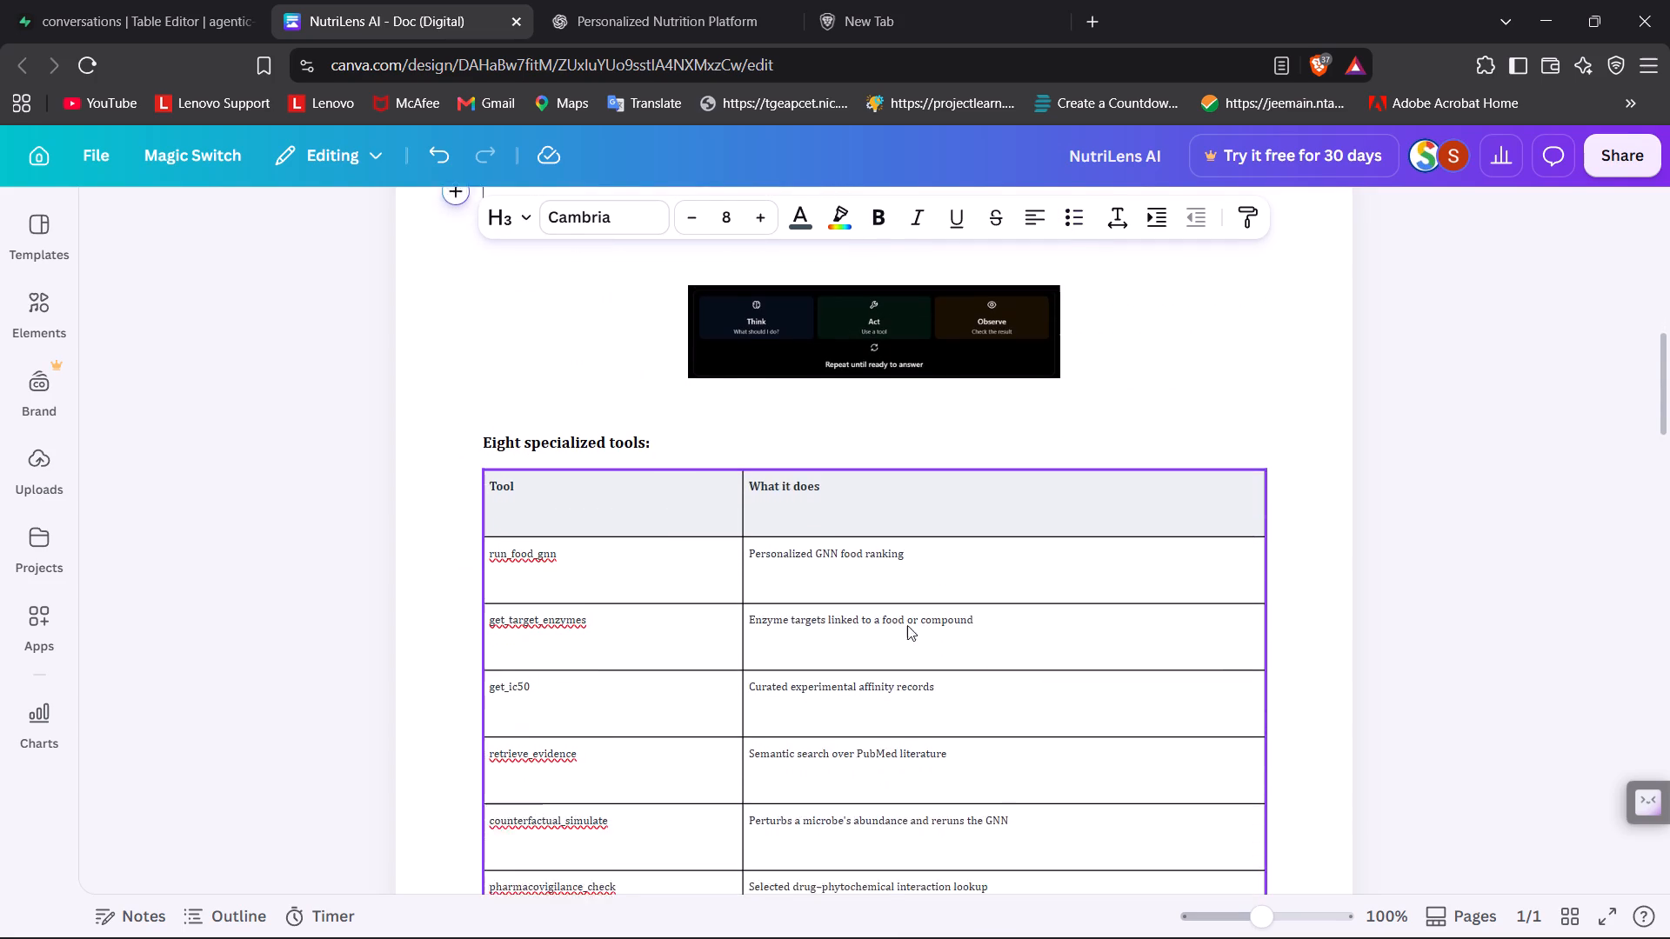
scroll(907, 625, down, 1)
scroll(826, 448, down, 1)
scroll(752, 369, down, 1)
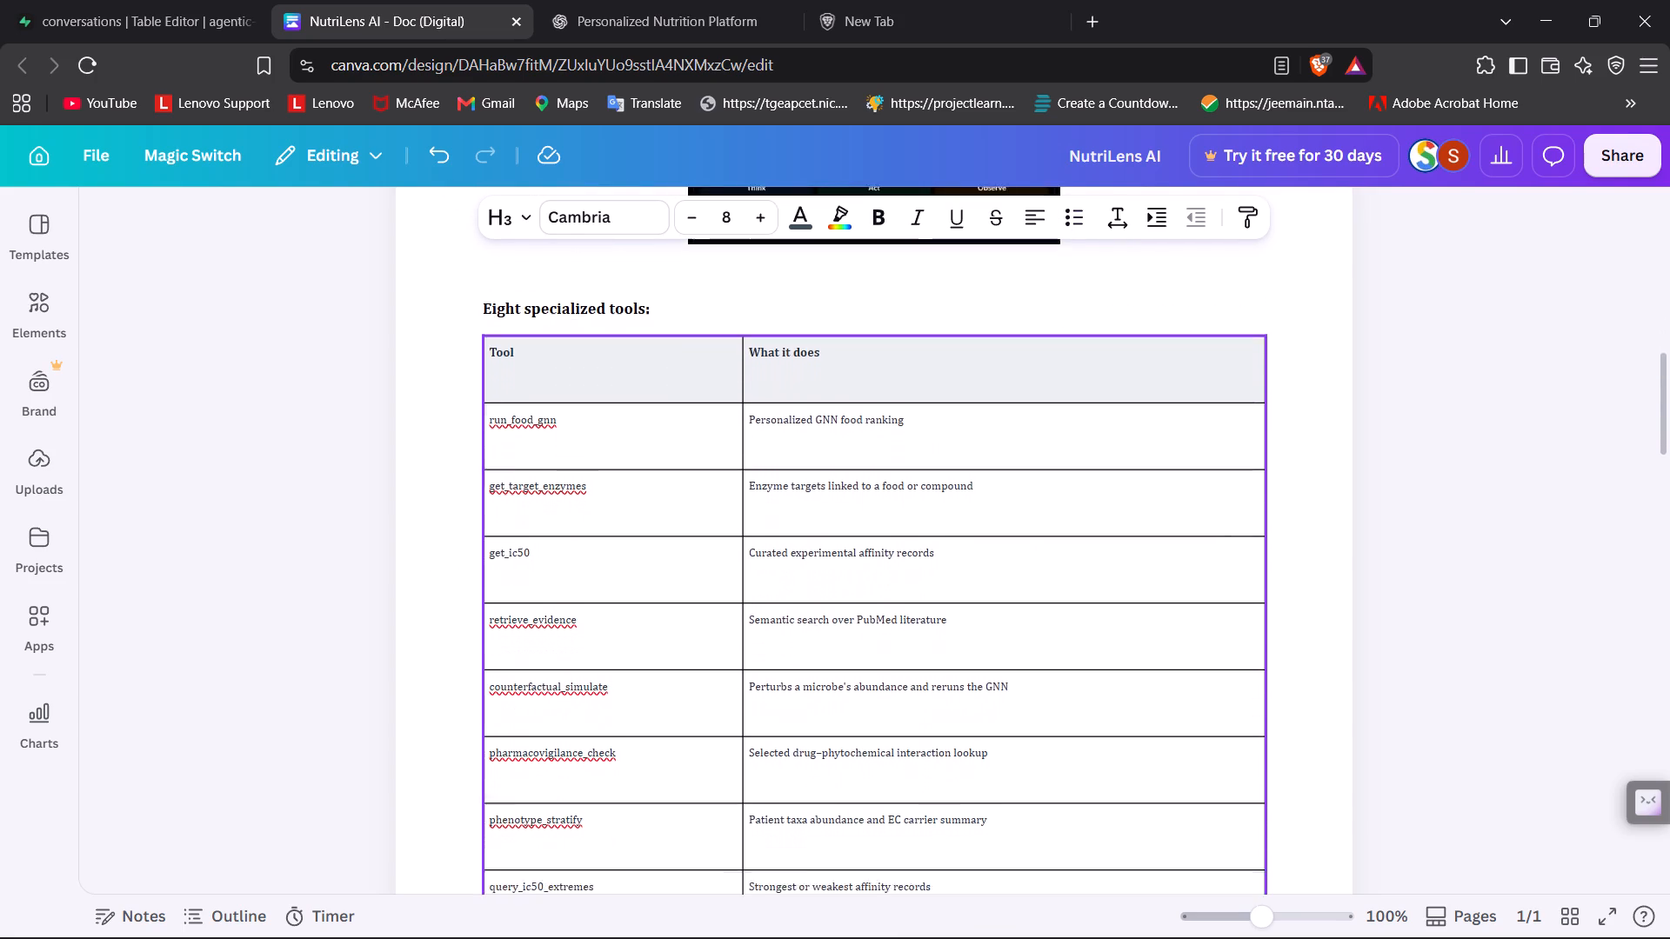
scroll(752, 369, down, 1)
click(517, 317)
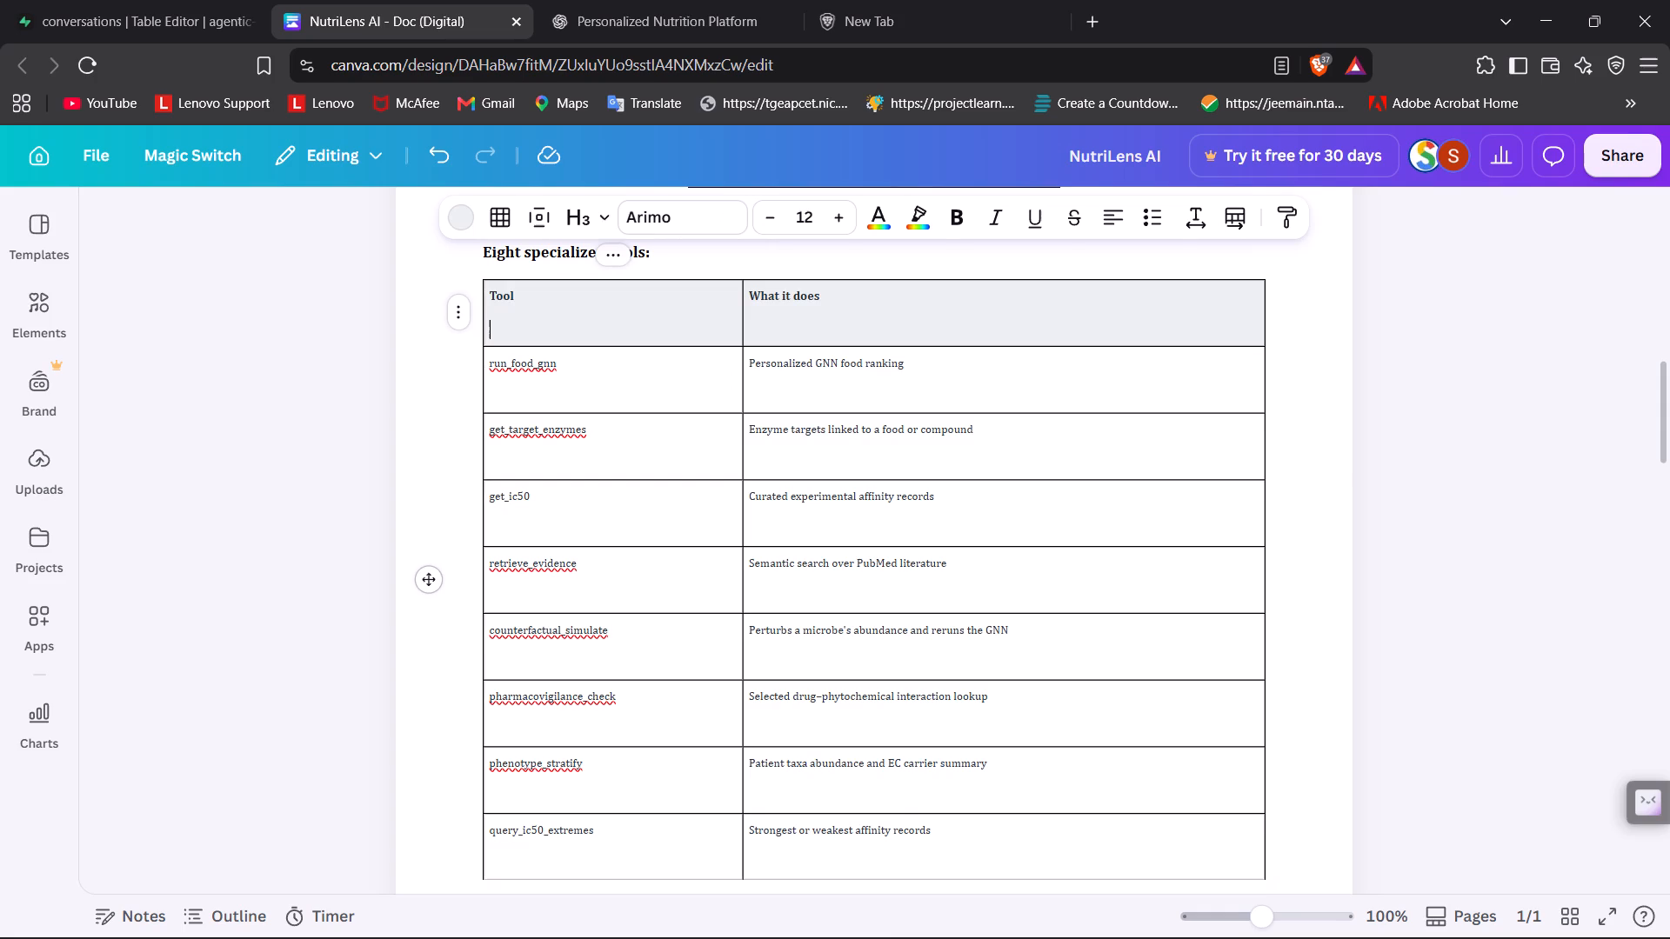
scroll(442, 300, up, 1)
click(469, 436)
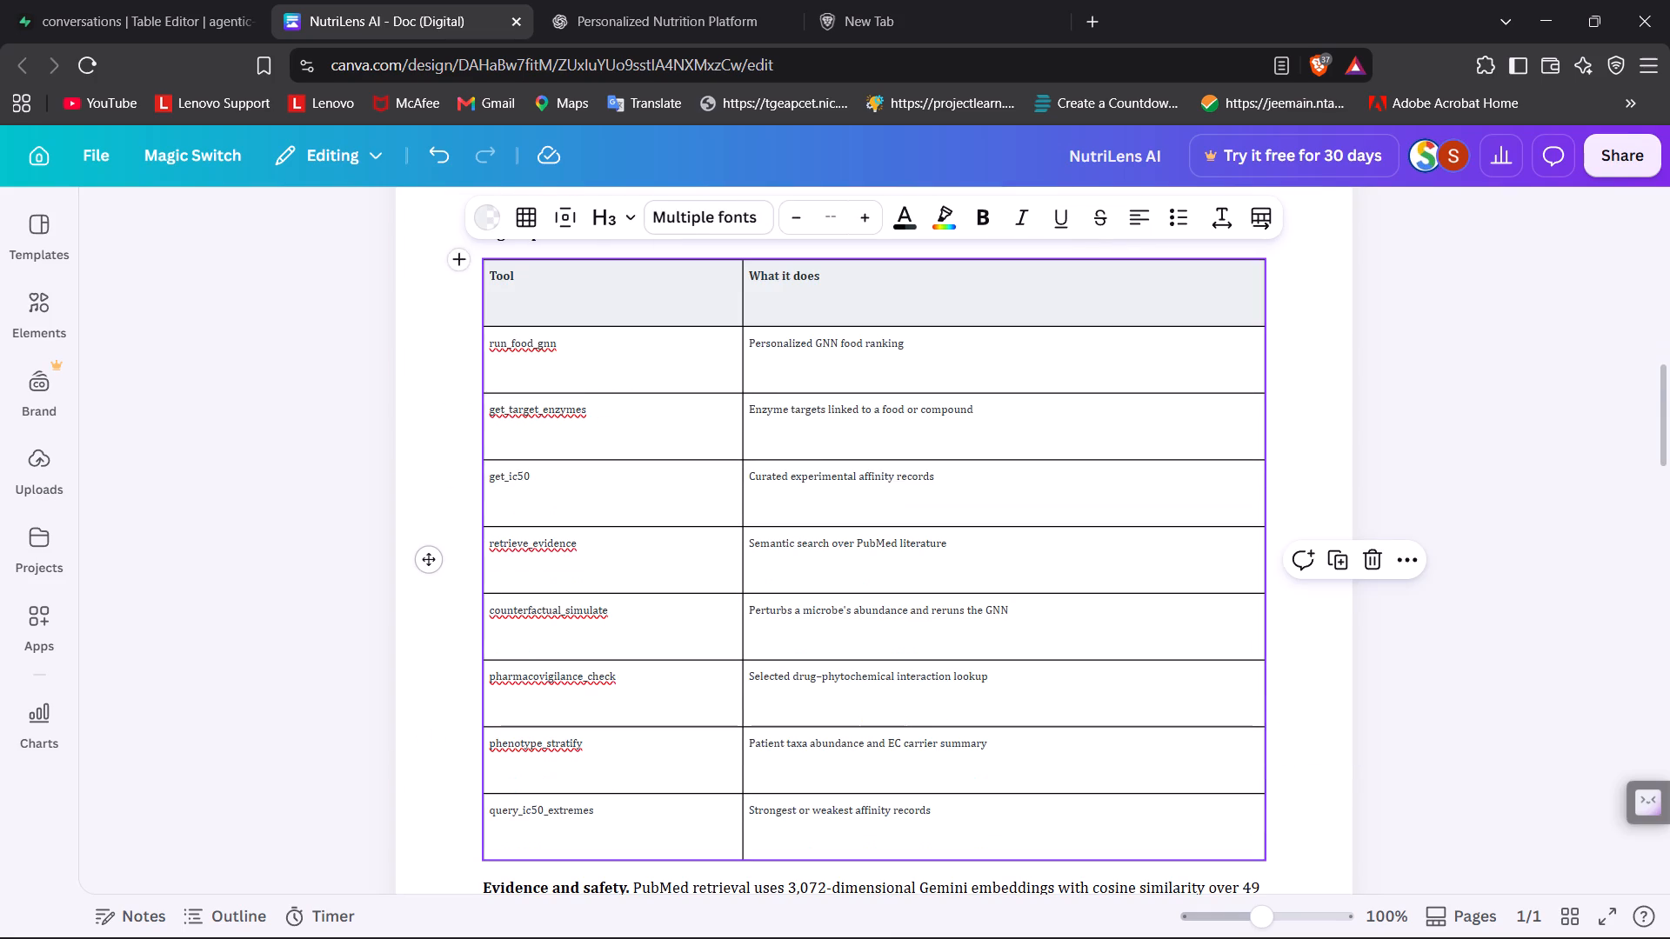
scroll(625, 398, up, 1)
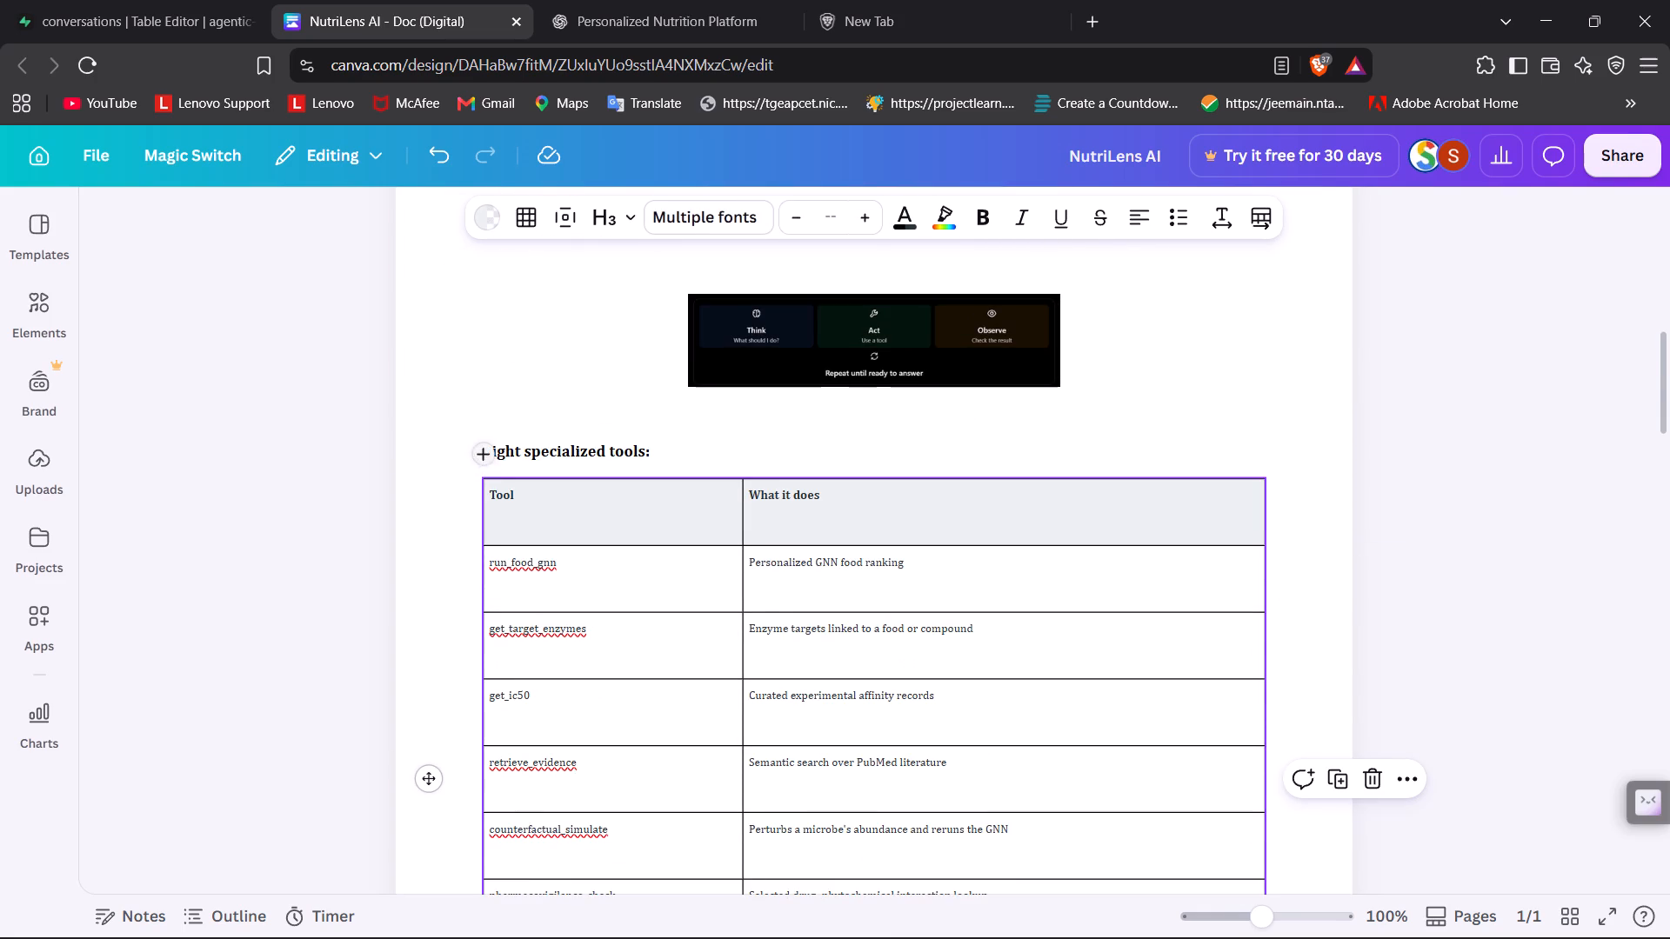
click(652, 446)
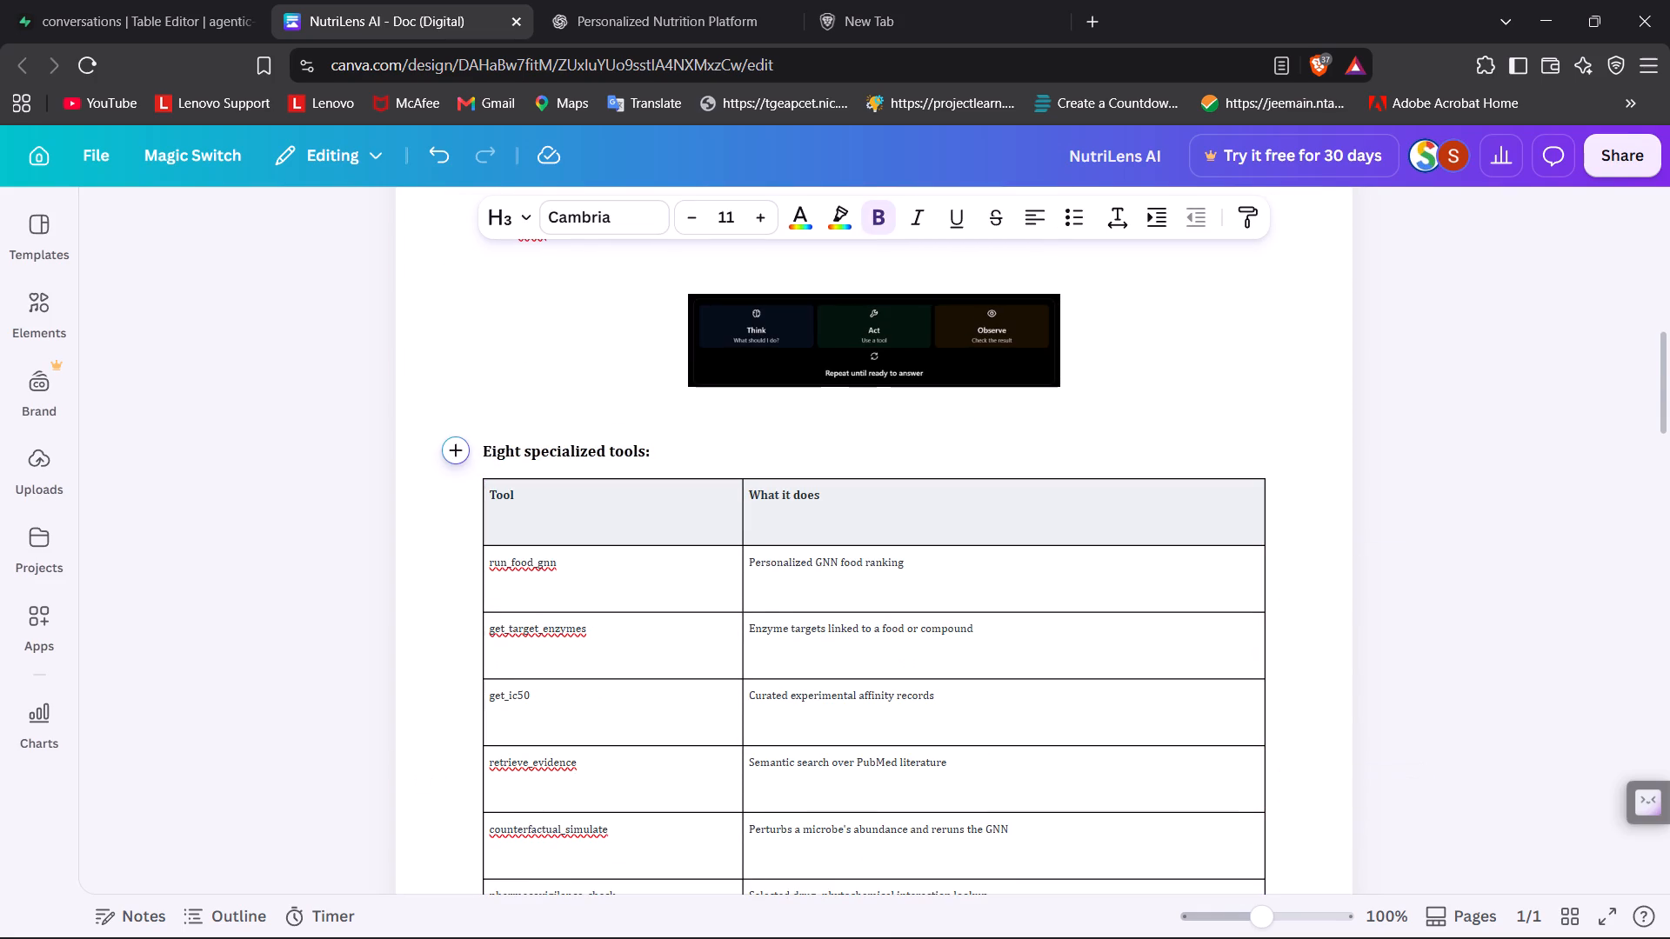
key(BackSpace)
key(BackSpace)
key(BackSpace)
key(BackSpace)
key(BackSpace)
key(BackSpace)
key(BackSpace)
key(BackSpace)
key(BackSpace)
key(BackSpace)
key(BackSpace)
key(BackSpace)
key(BackSpace)
key(BackSpace)
key(BackSpace)
key(BackSpace)
key(BackSpace)
key(BackSpace)
key(BackSpace)
key(BackSpace)
key(BackSpace)
key(BackSpace)
key(BackSpace)
key(Return)
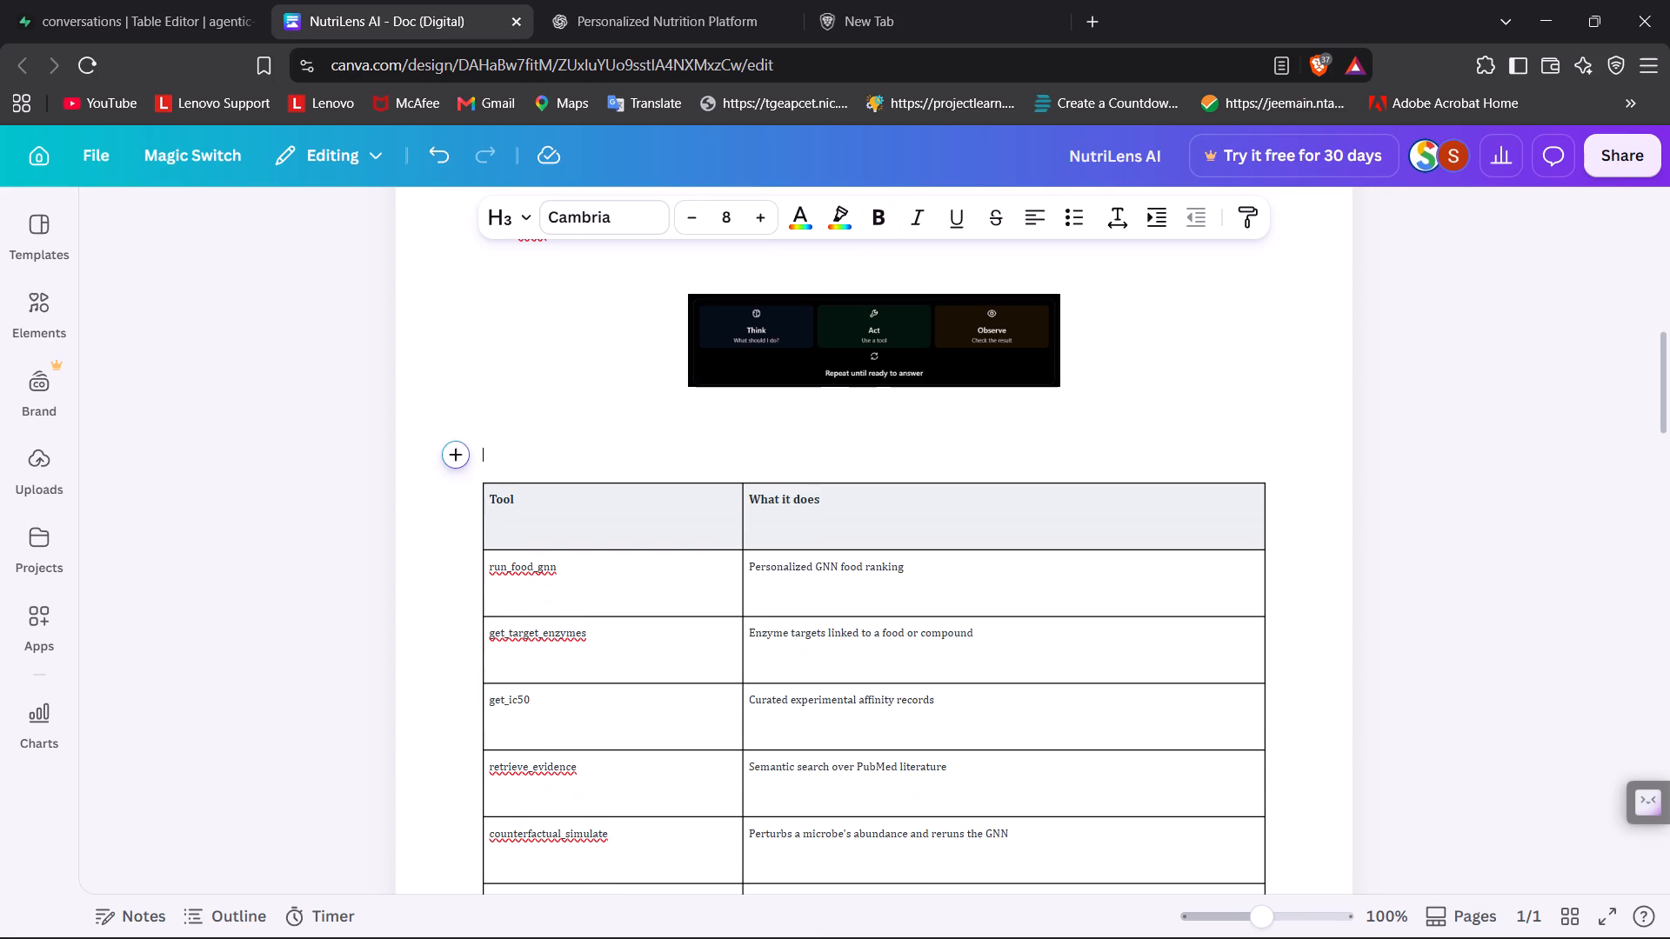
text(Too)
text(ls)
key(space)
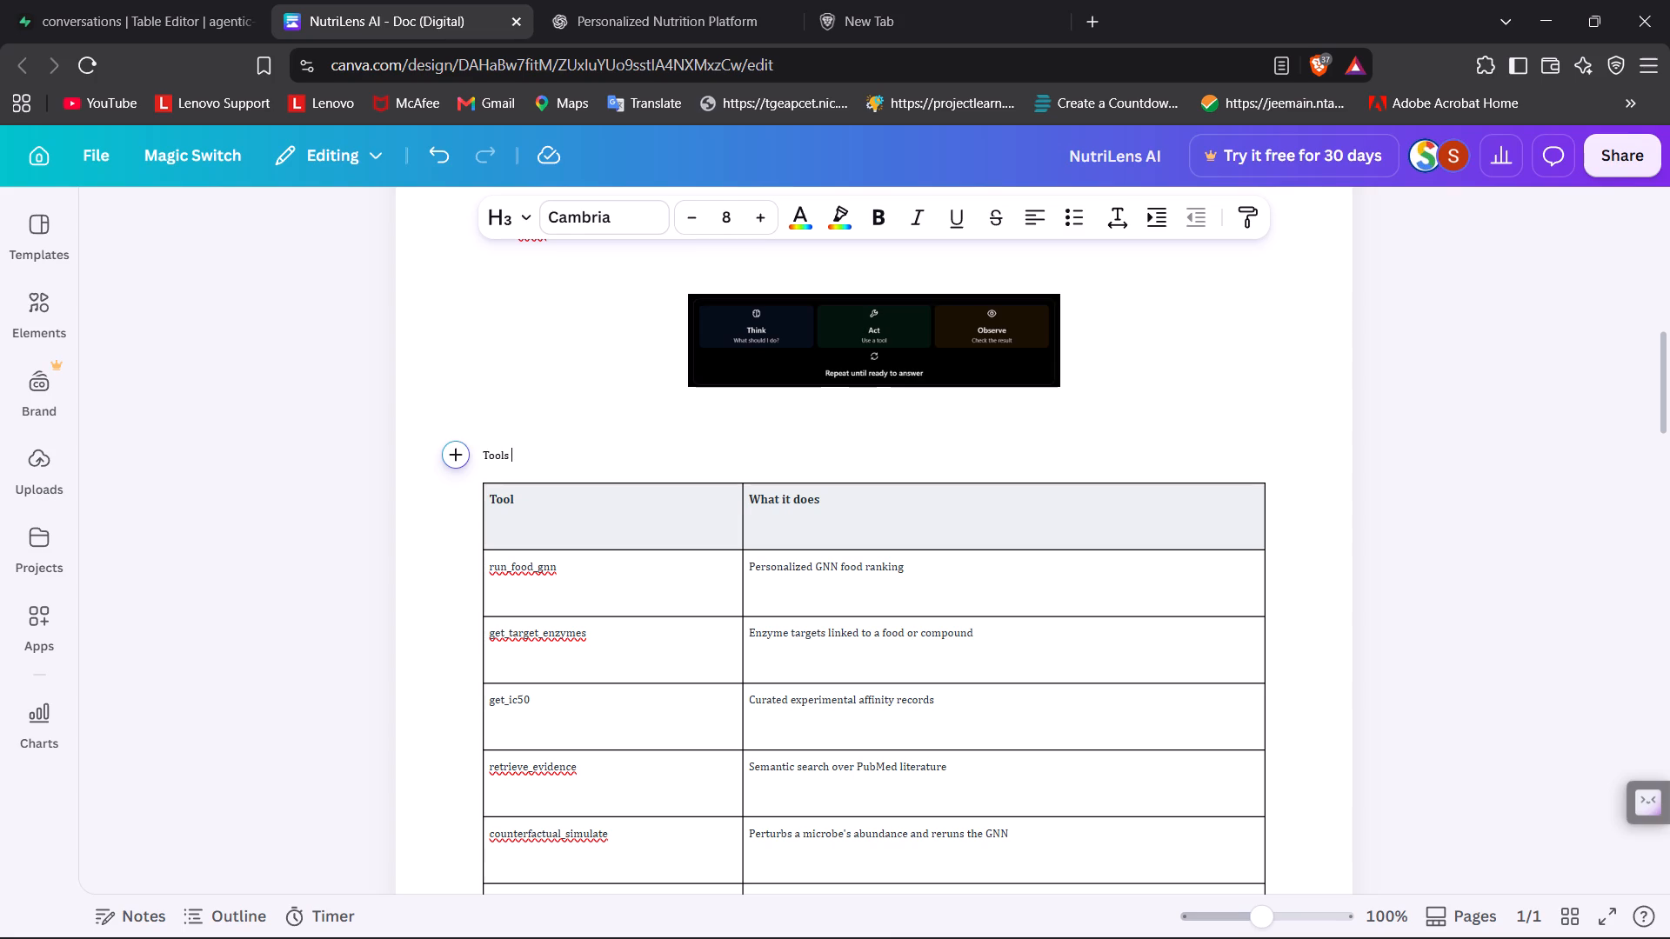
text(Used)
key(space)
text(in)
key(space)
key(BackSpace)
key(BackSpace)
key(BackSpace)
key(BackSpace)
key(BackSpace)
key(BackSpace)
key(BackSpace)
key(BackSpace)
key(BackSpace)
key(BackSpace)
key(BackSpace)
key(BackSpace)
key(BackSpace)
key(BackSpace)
Enter the heading "Tools Used by Agent in this project :" above the tools table, followed by a blank line.
text(Tools)
key(space)
text(Used)
key(space)
text(by A)
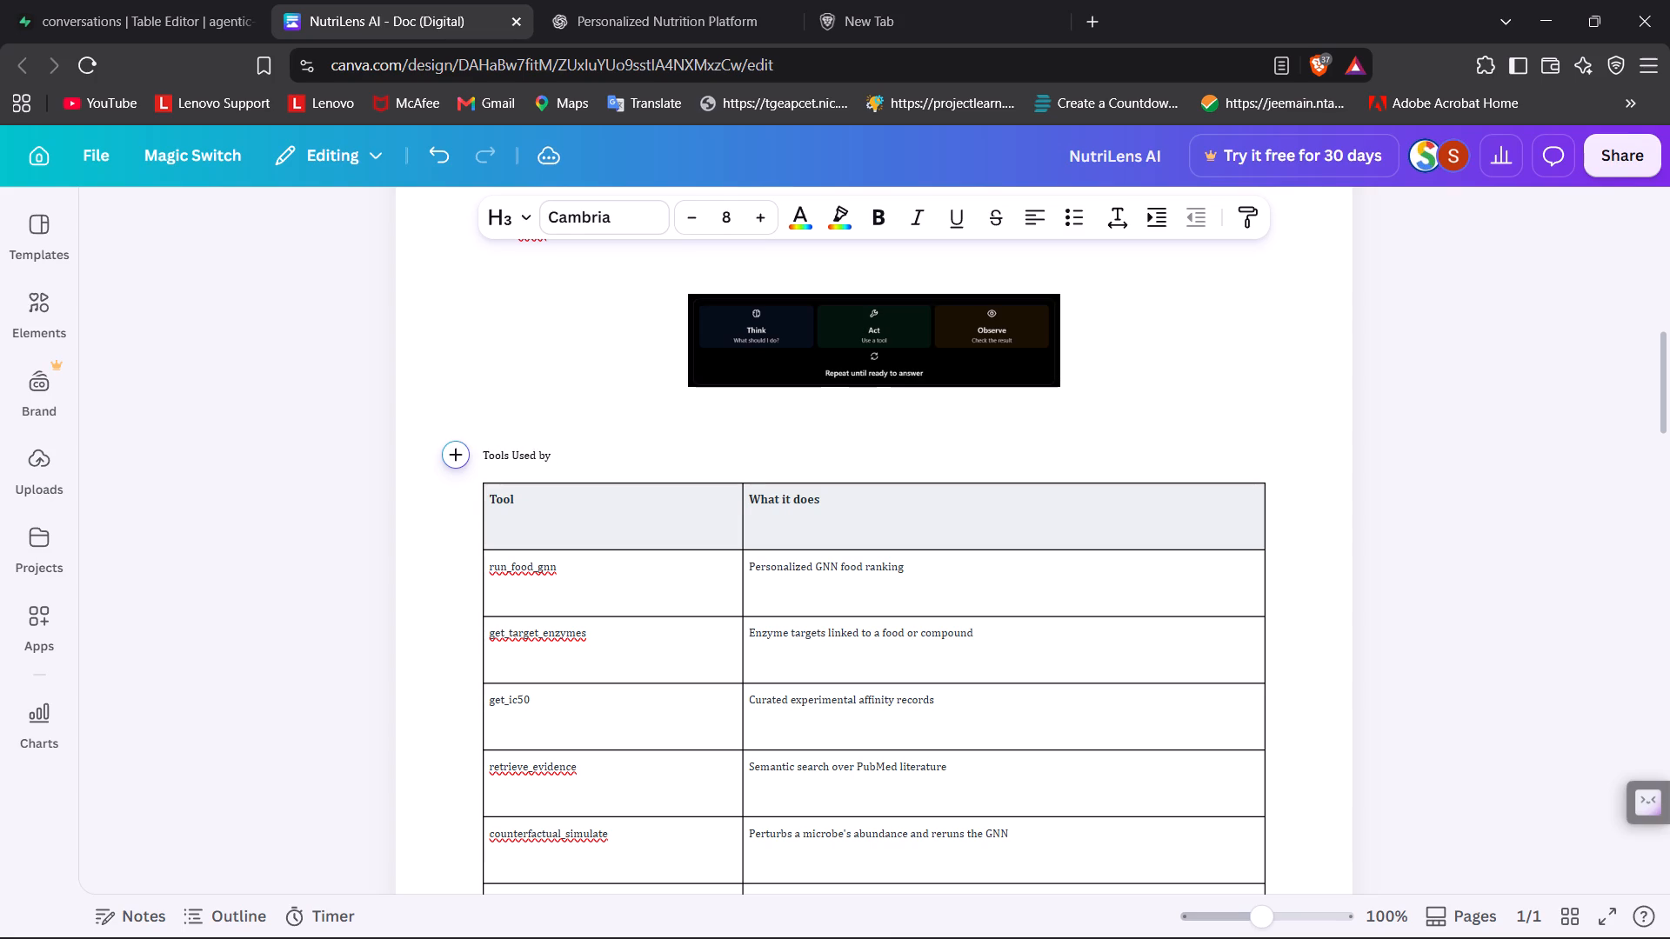
text(gent)
key(space)
text(in this)
key(space)
text(project :)
key(space)
key(Return)
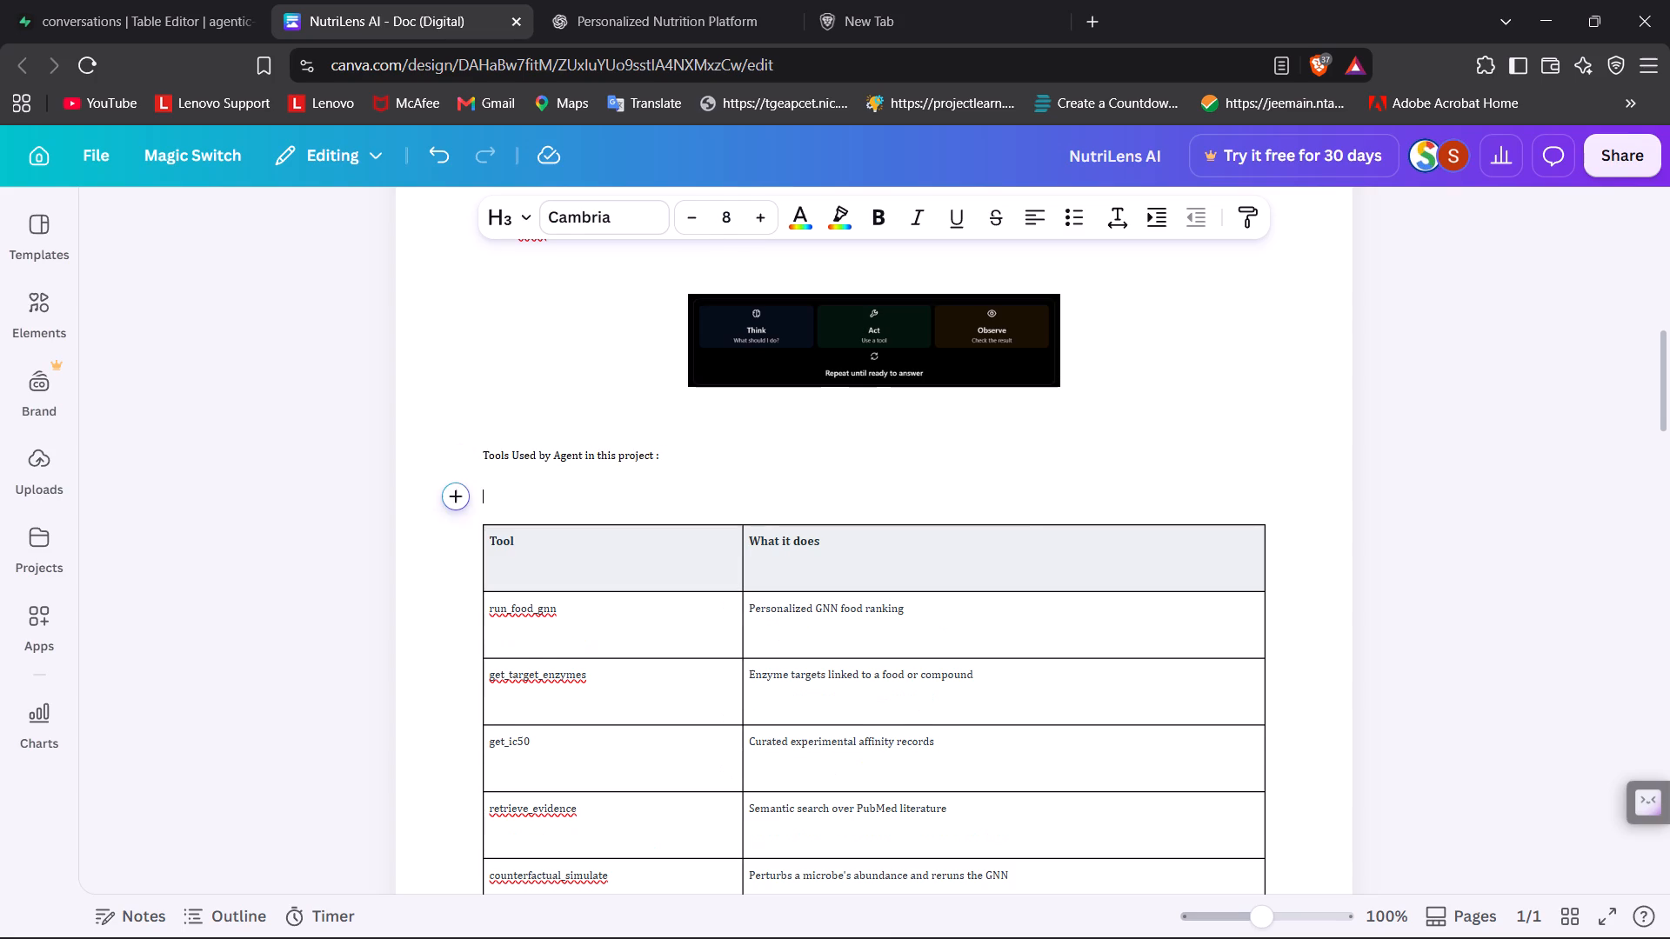
Replace "this project" with "NutriLens" in the heading line above the tools table.
key(Up)
key(Right)
key(Right)
key(Right)
key(Right)
key(Right)
key(Right)
key(Right)
key(Right)
key(Right)
key(Right)
key(Right)
key(Right)
key(Right)
key(Right)
key(Right)
key(Right)
key(Right)
key(Right)
key(Right)
key(Right)
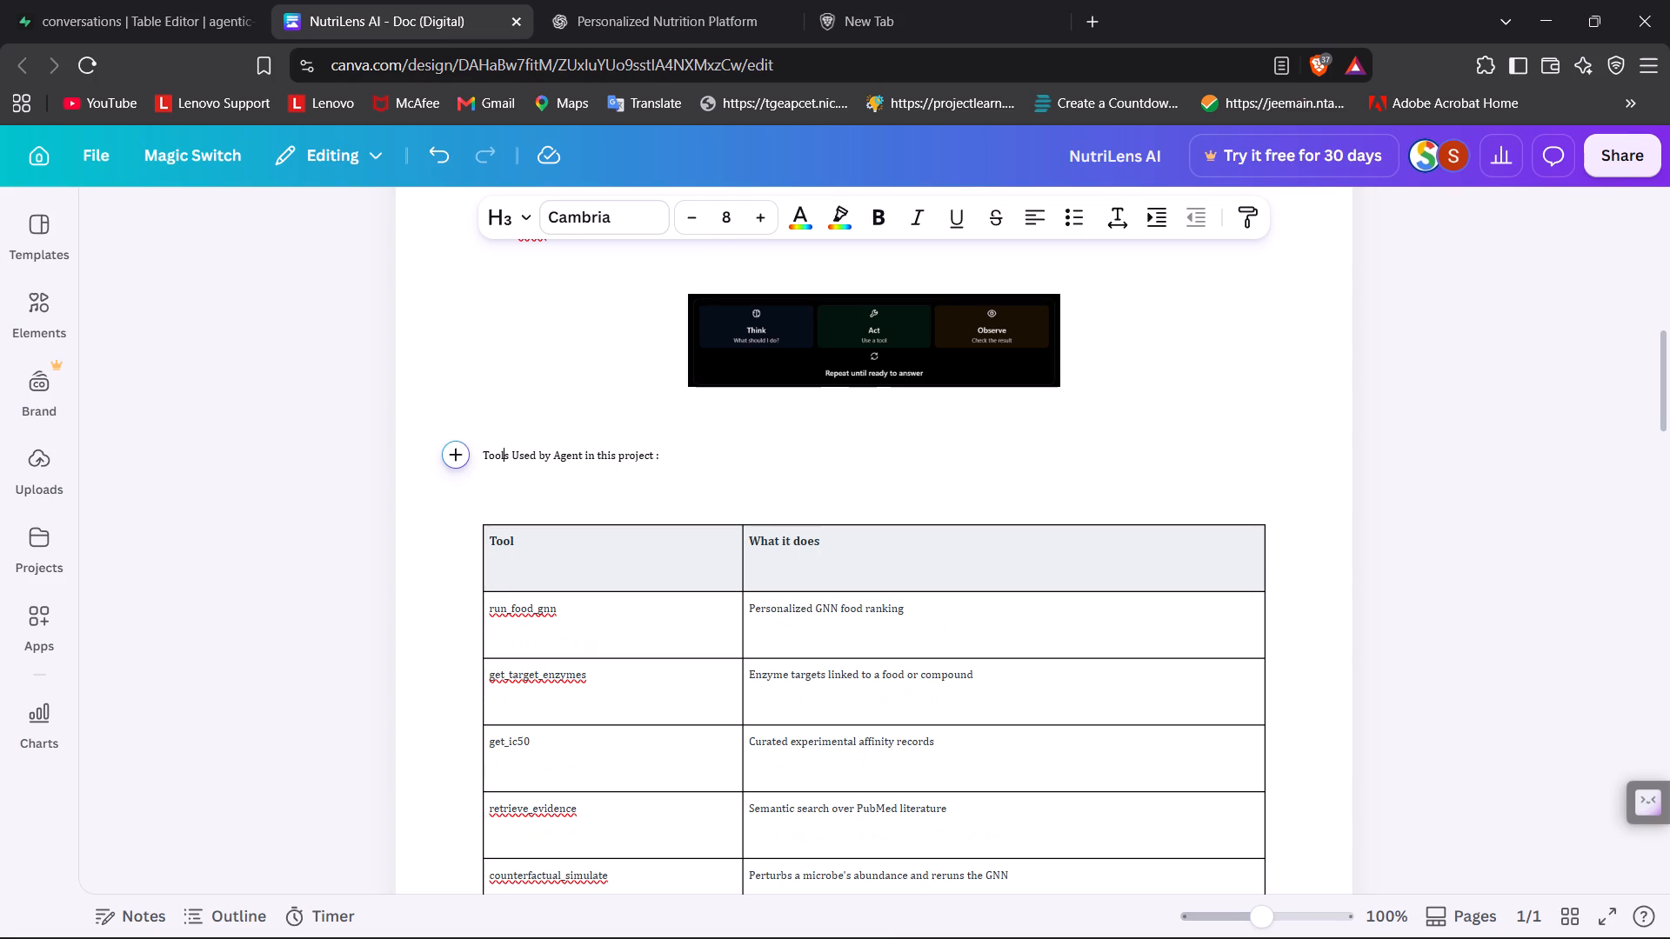
key(Right)
key(Right)
key(BackSpace)
key(BackSpace)
key(BackSpace)
key(BackSpace)
key(BackSpace)
key(BackSpace)
key(BackSpace)
key(BackSpace)
key(BackSpace)
key(BackSpace)
key(BackSpace)
key(BackSpace)
text(NutriLens)
key(Right)
key(Down)
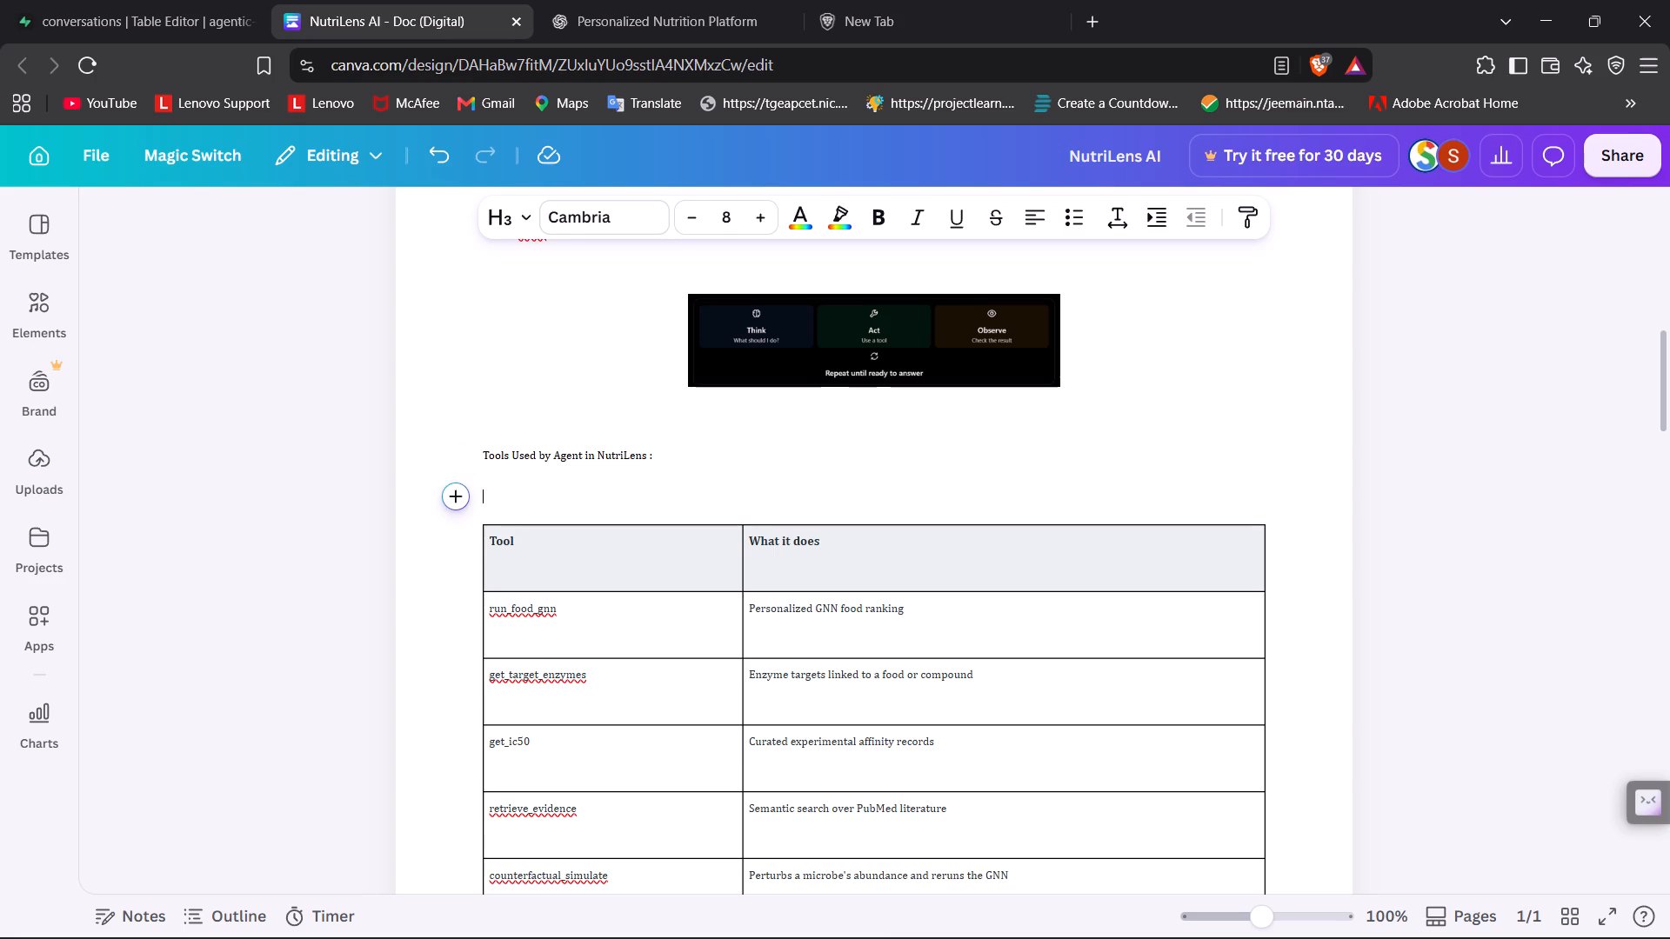
Move the tools table from below its heading to the document's end, after the line "Personalised Nutrition Intelligence for Obesity".
scroll(652, 446, down, 3)
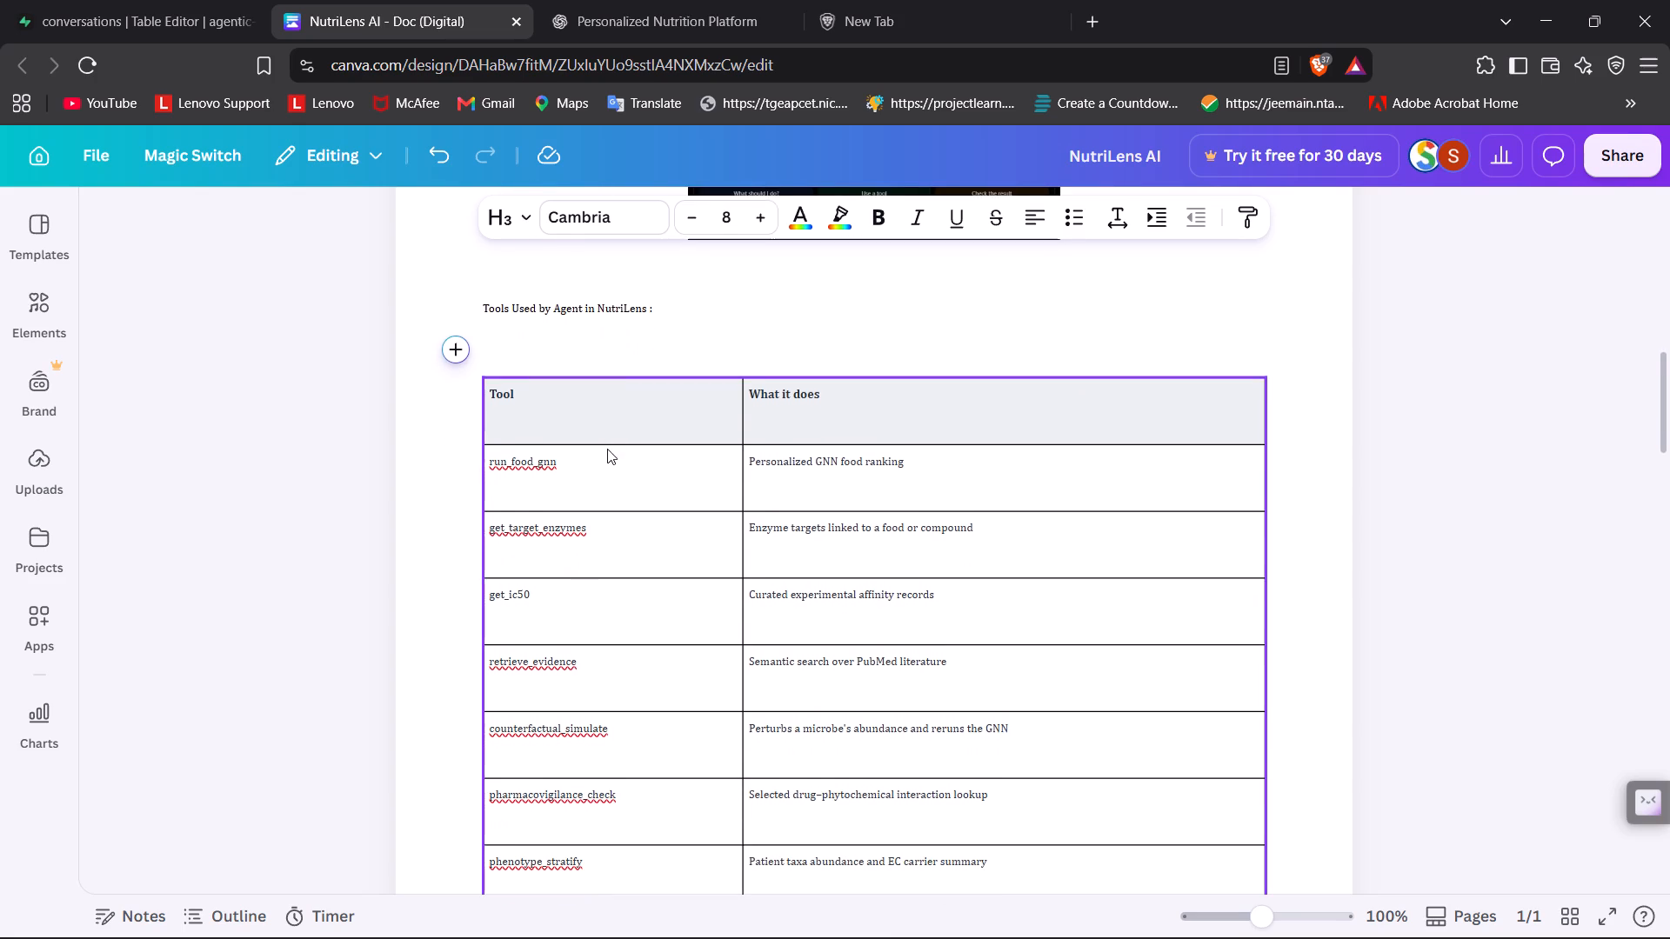
scroll(607, 449, down, 1)
click(479, 326)
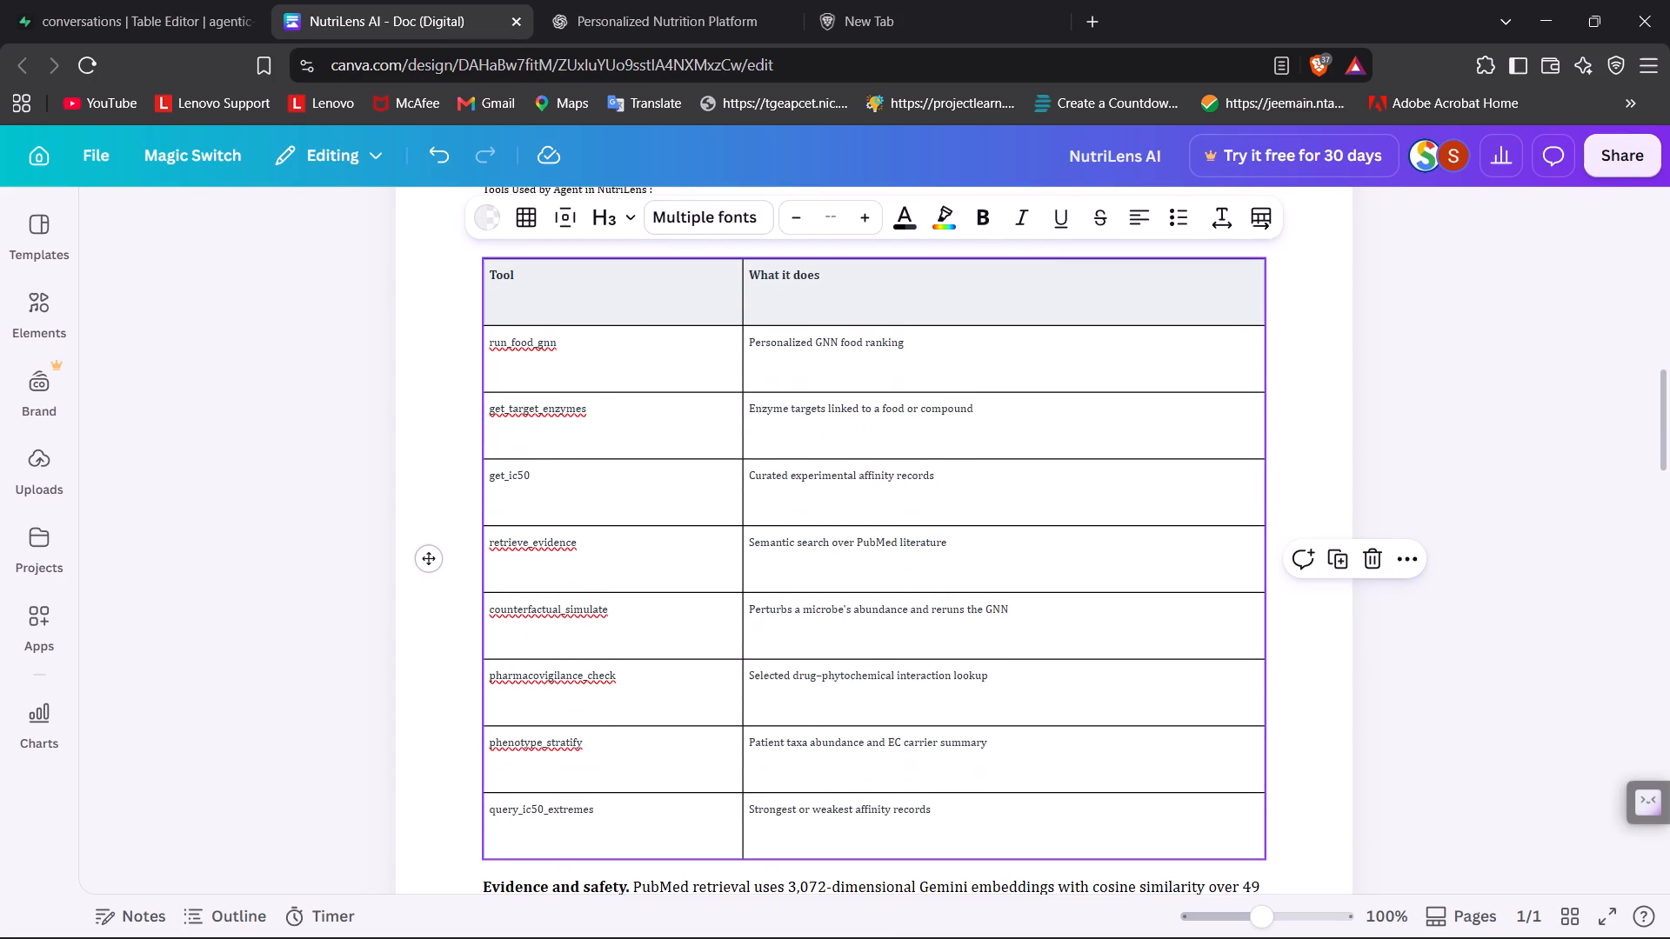
click(1397, 551)
click(1464, 179)
key(Delete)
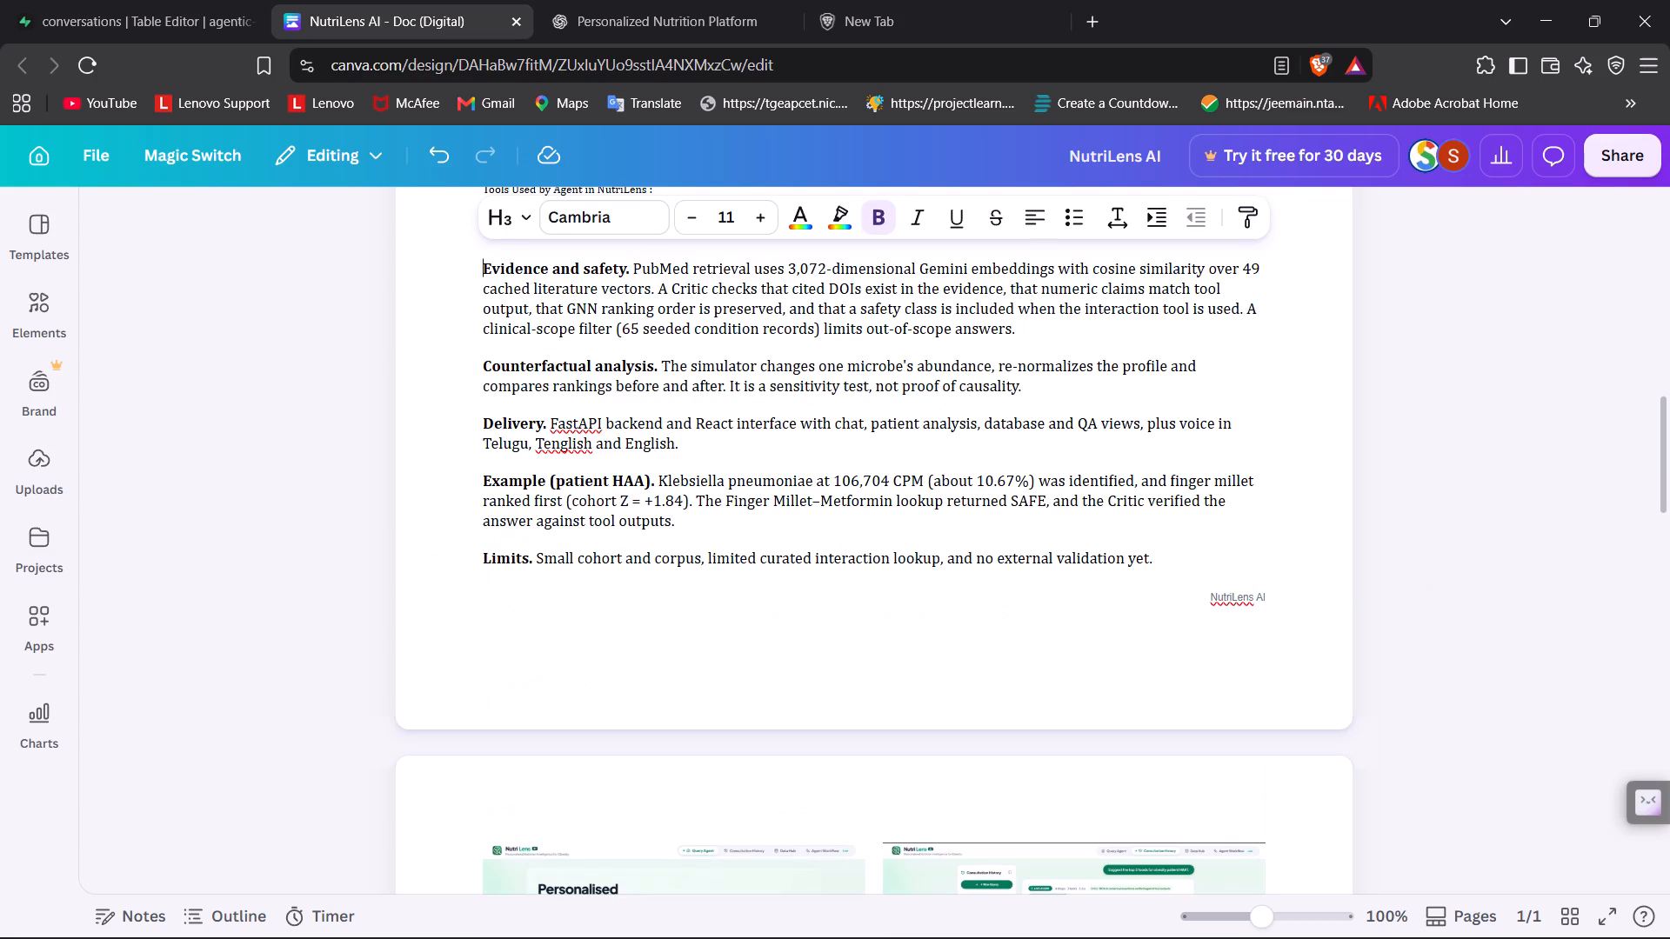
scroll(921, 316, down, 7)
scroll(818, 509, down, 8)
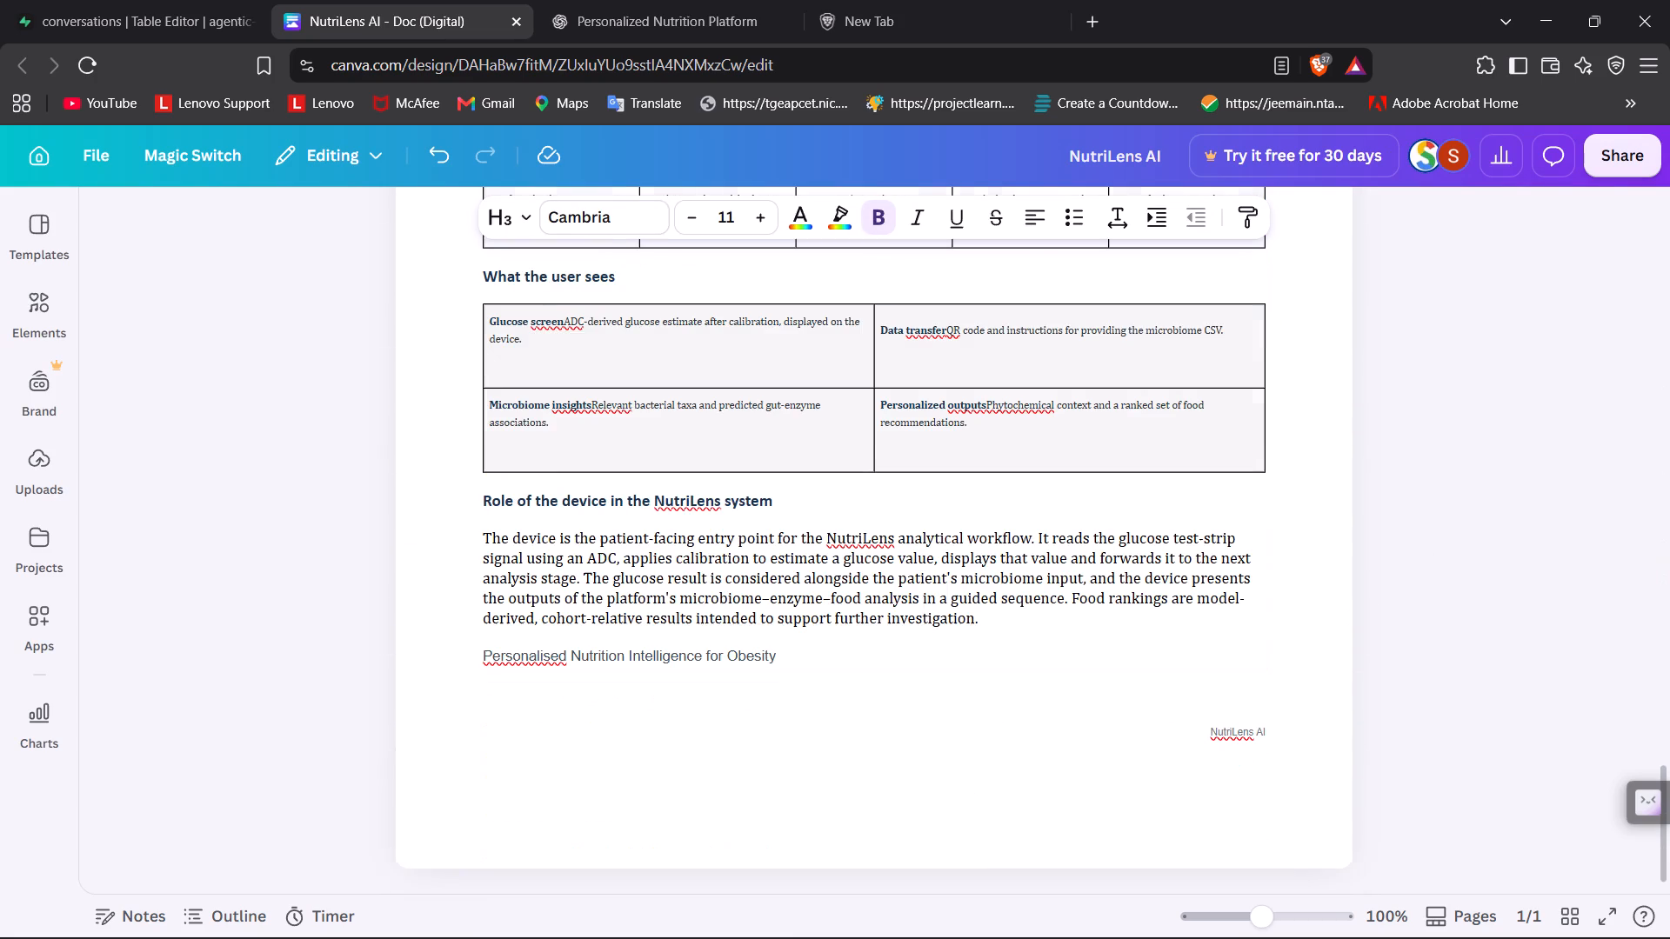
click(731, 735)
key(ctrl+v)
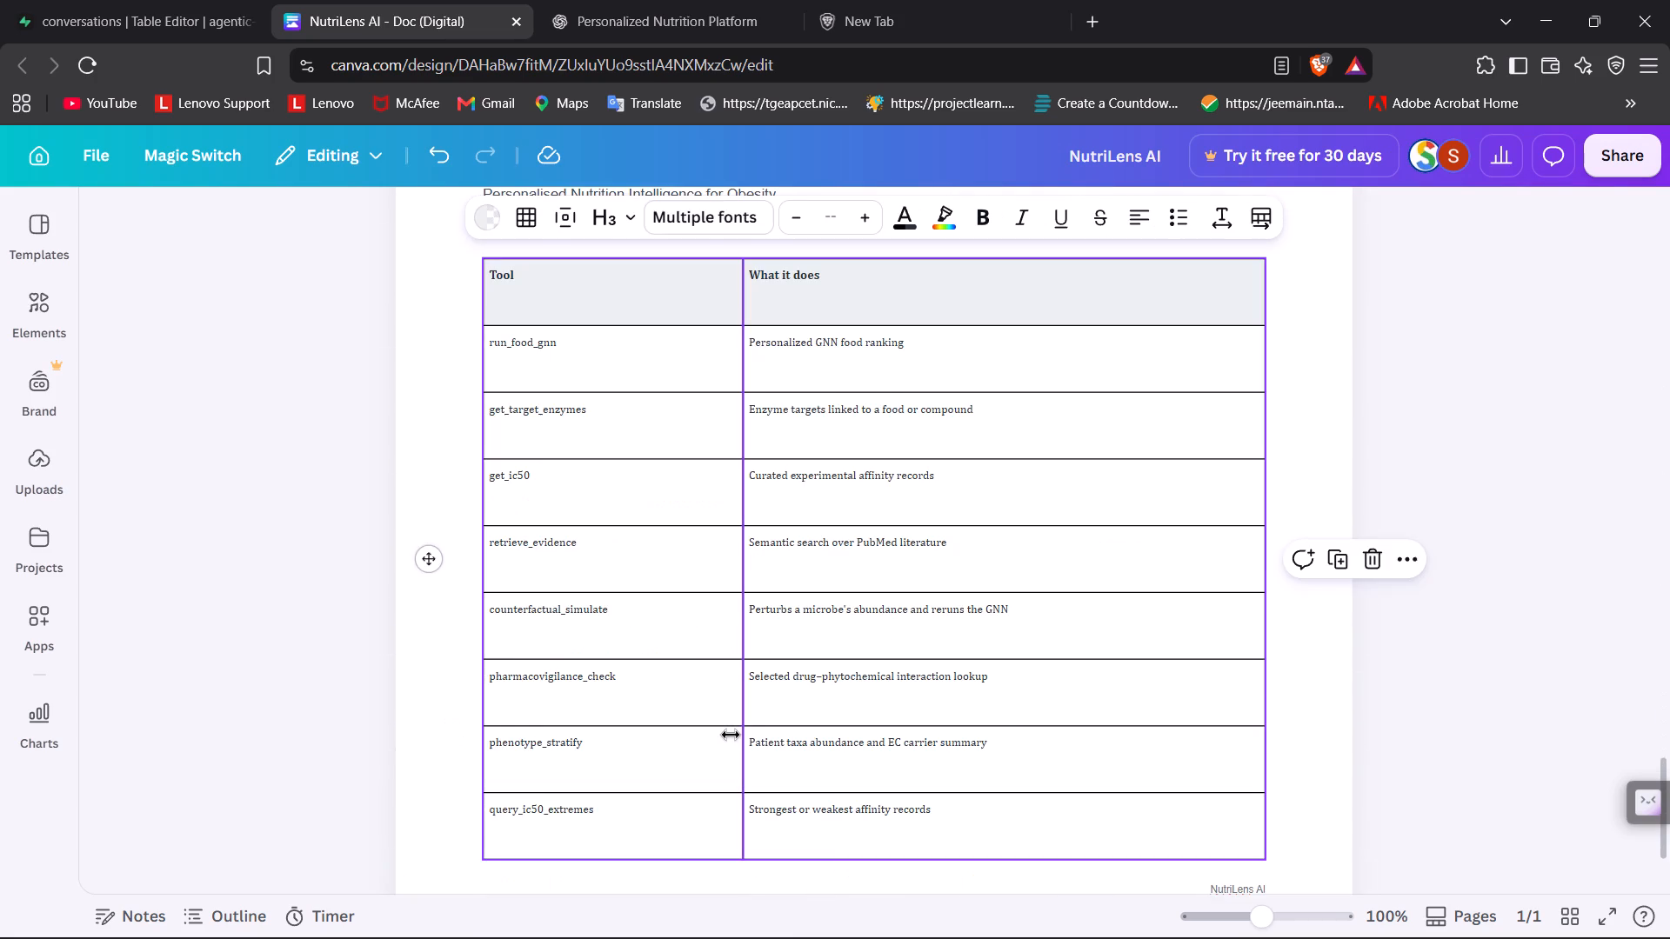
Copy run_food_gnn from the tools table to below "Tools Used by Agent in NutriLens :", adding a colon and a new line after it.
scroll(731, 735, up, 1)
double_click(521, 425)
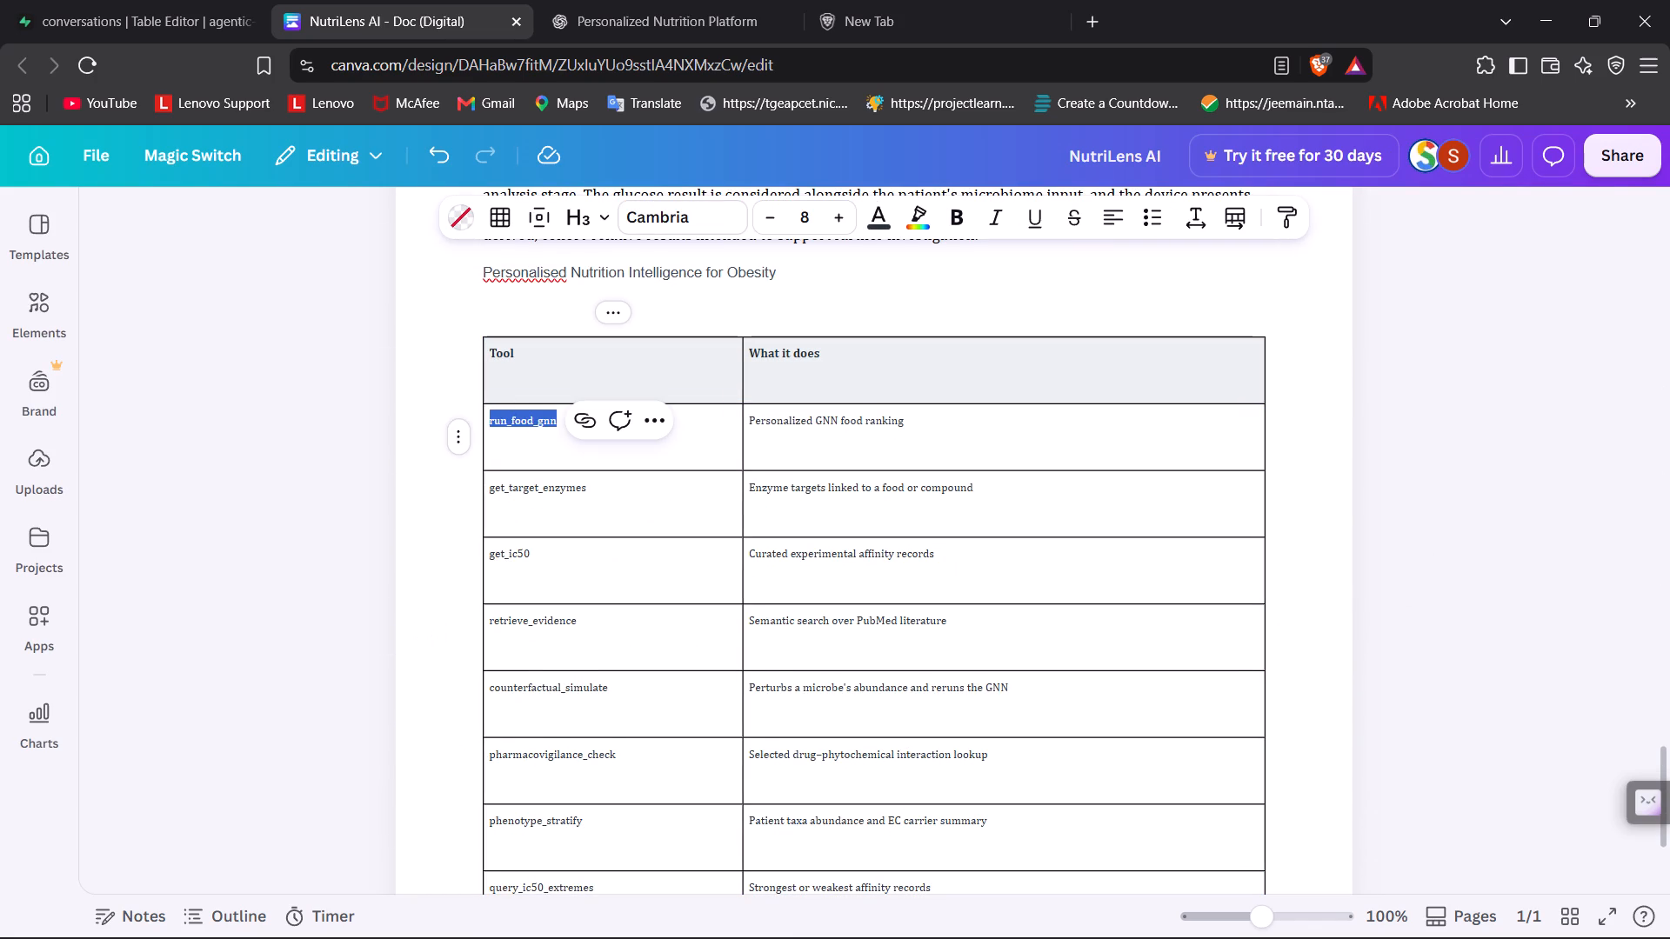
key(ctrl+c)
scroll(732, 304, up, 1)
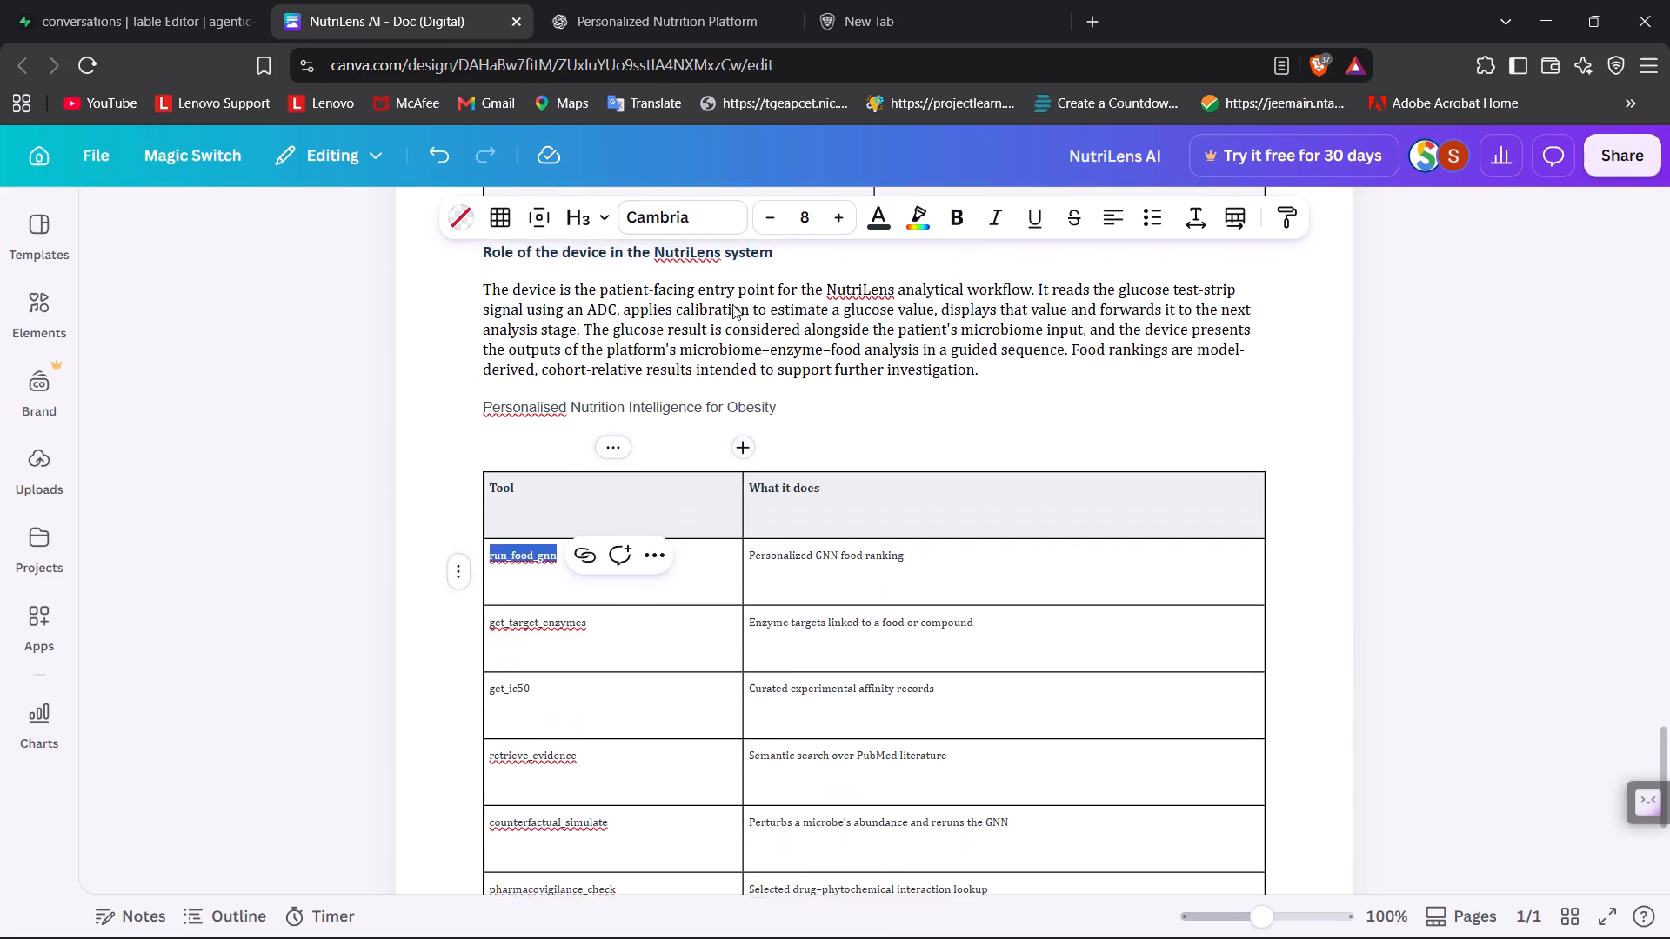
scroll(732, 304, up, 1)
scroll(1201, 463, up, 1)
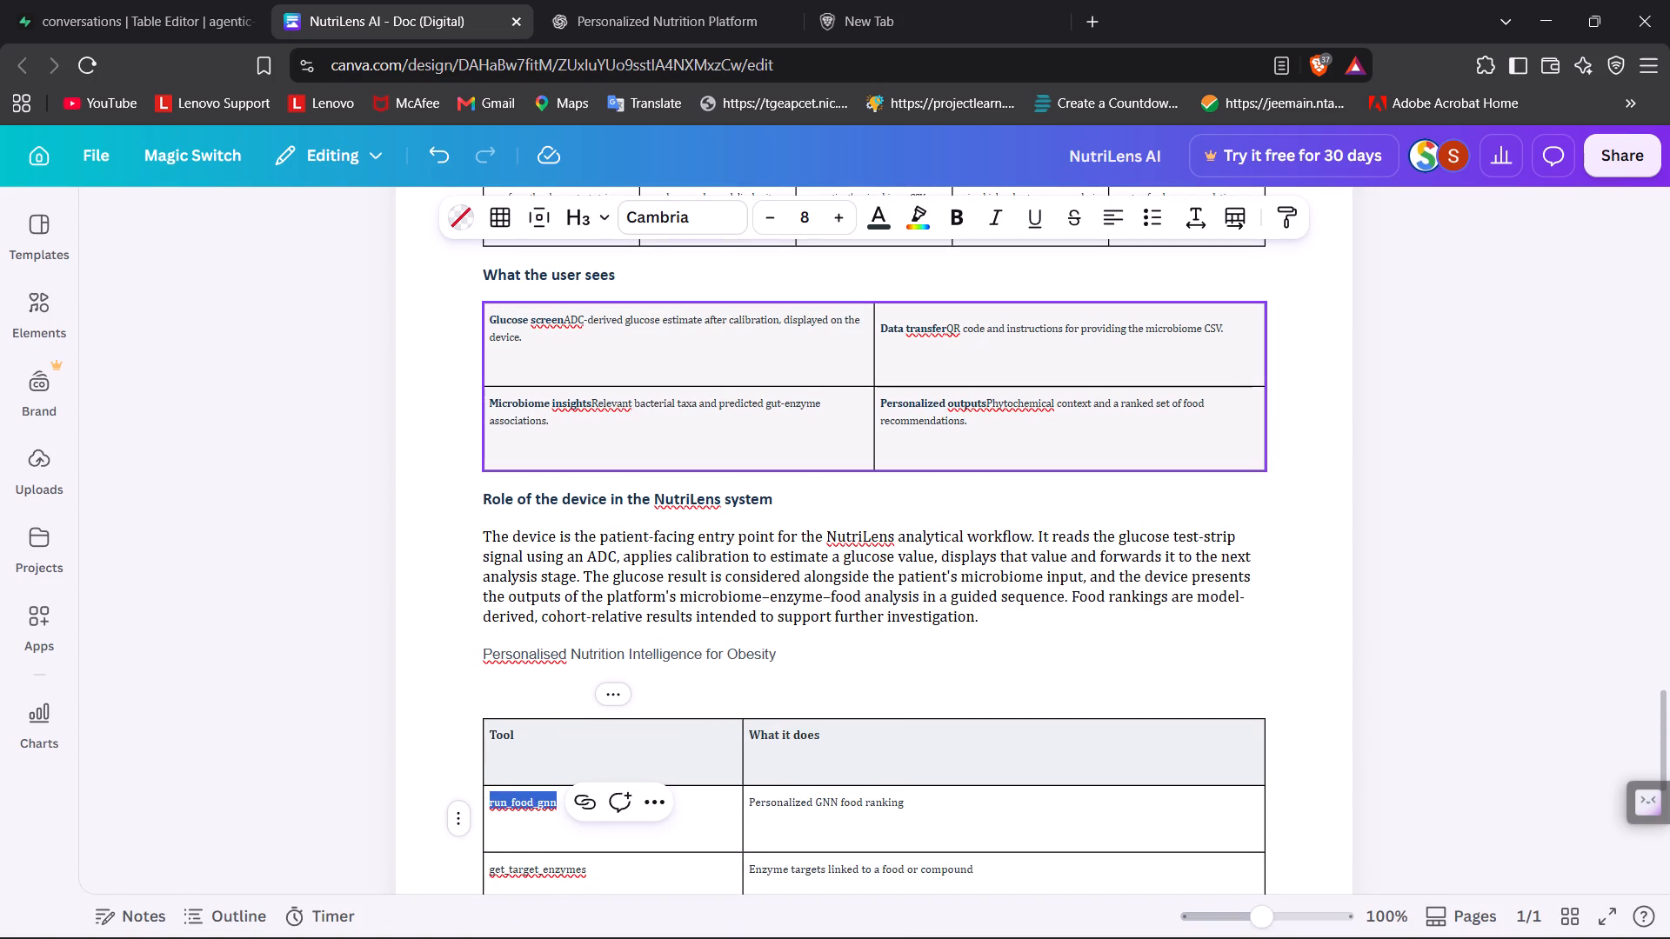
scroll(1201, 463, up, 1)
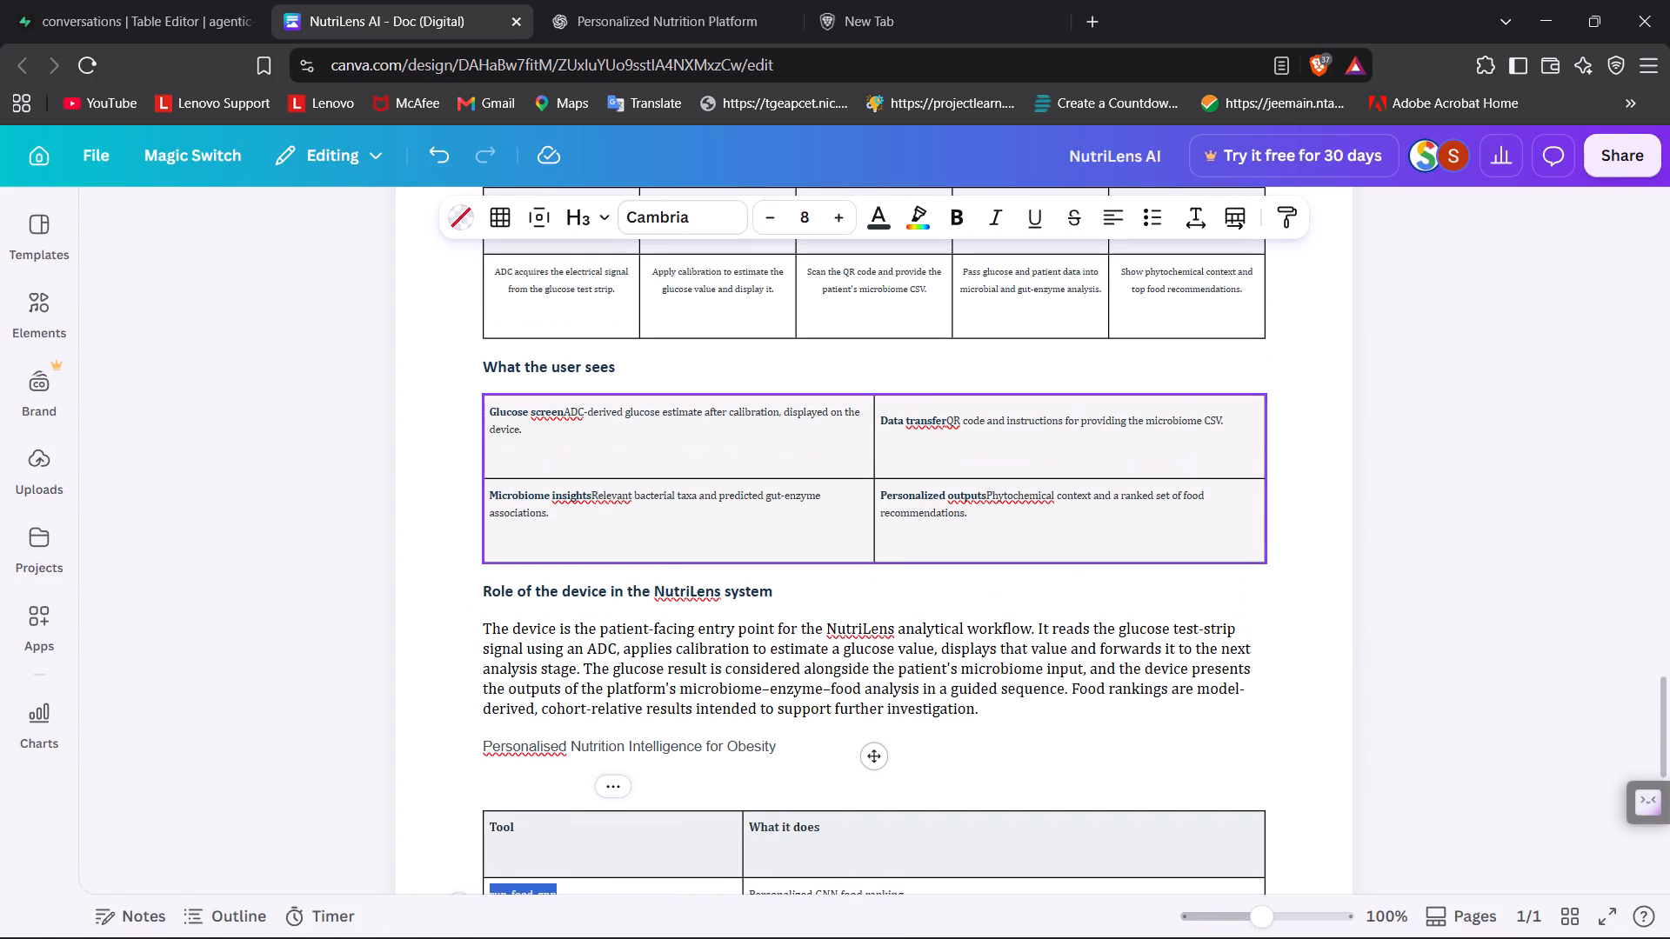
scroll(1201, 463, up, 6)
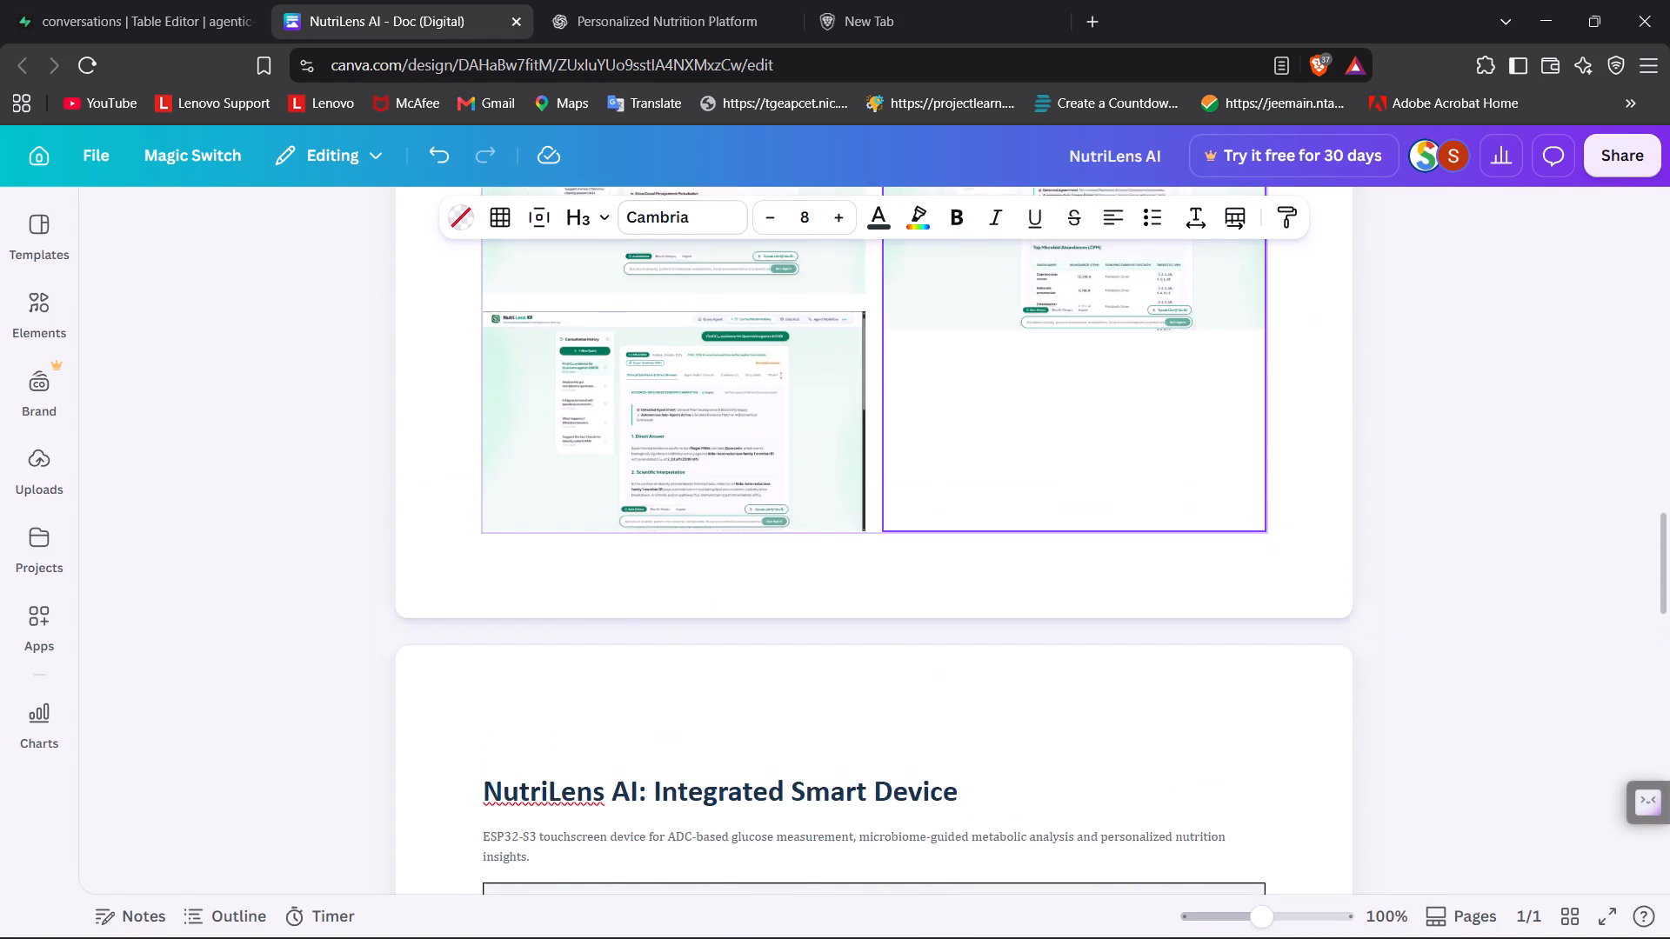
scroll(1201, 463, up, 5)
scroll(1322, 399, up, 1)
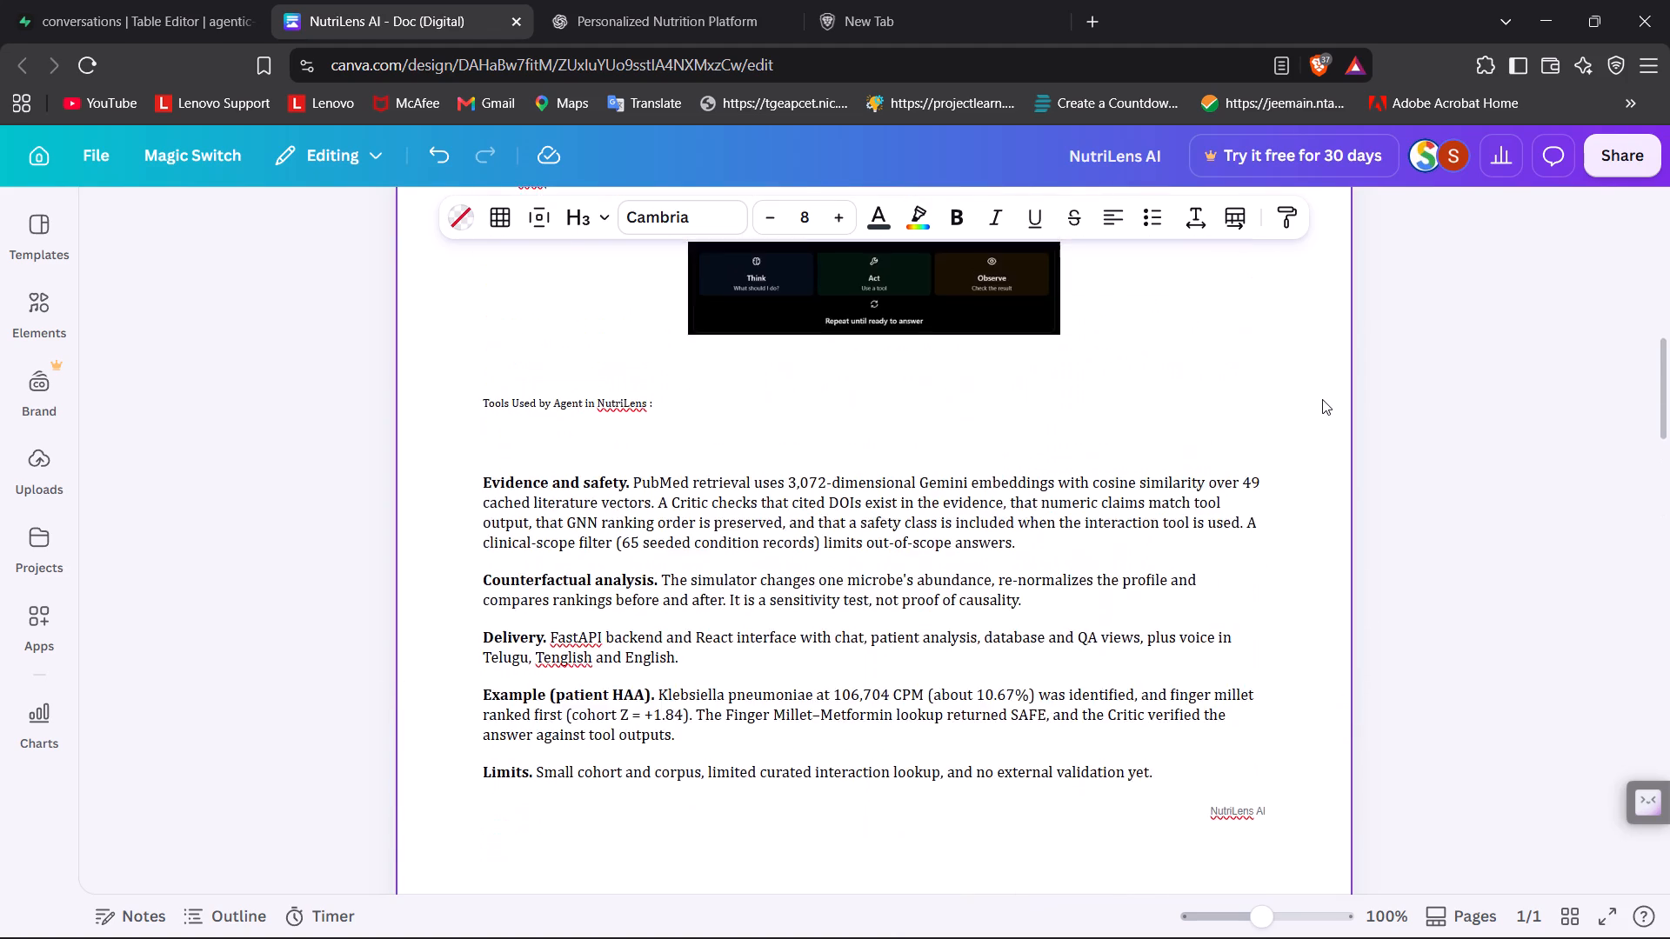
scroll(1322, 399, up, 3)
scroll(1322, 399, down, 1)
scroll(1322, 399, up, 1)
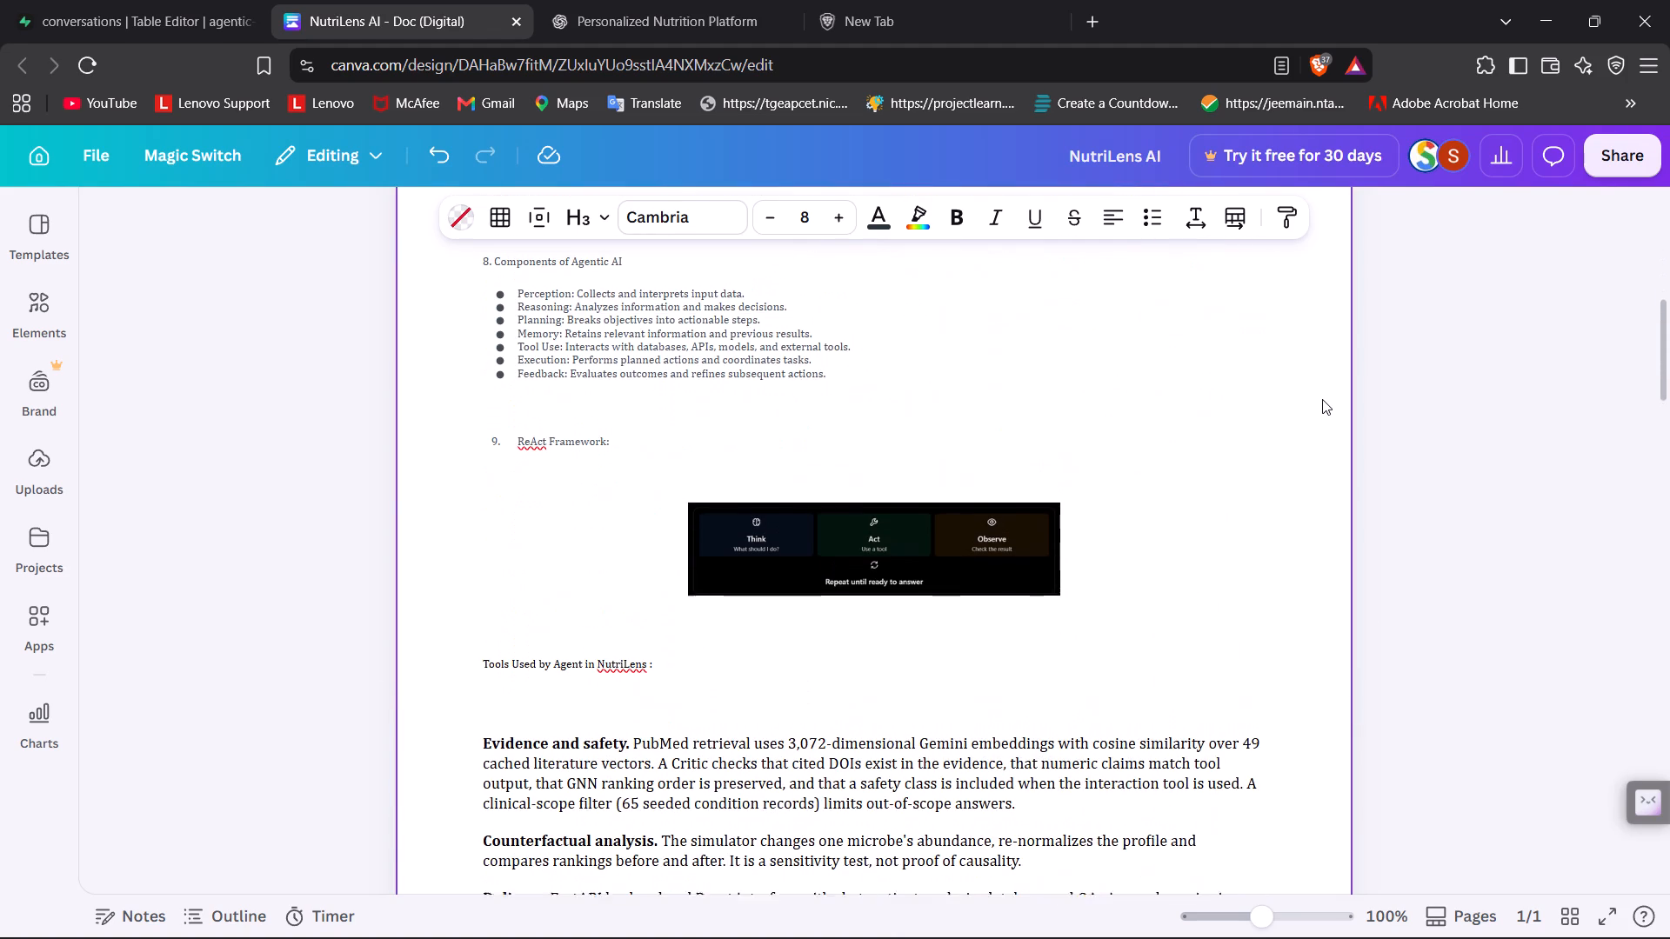
scroll(1322, 399, up, 1)
click(668, 696)
key(ctrl+v)
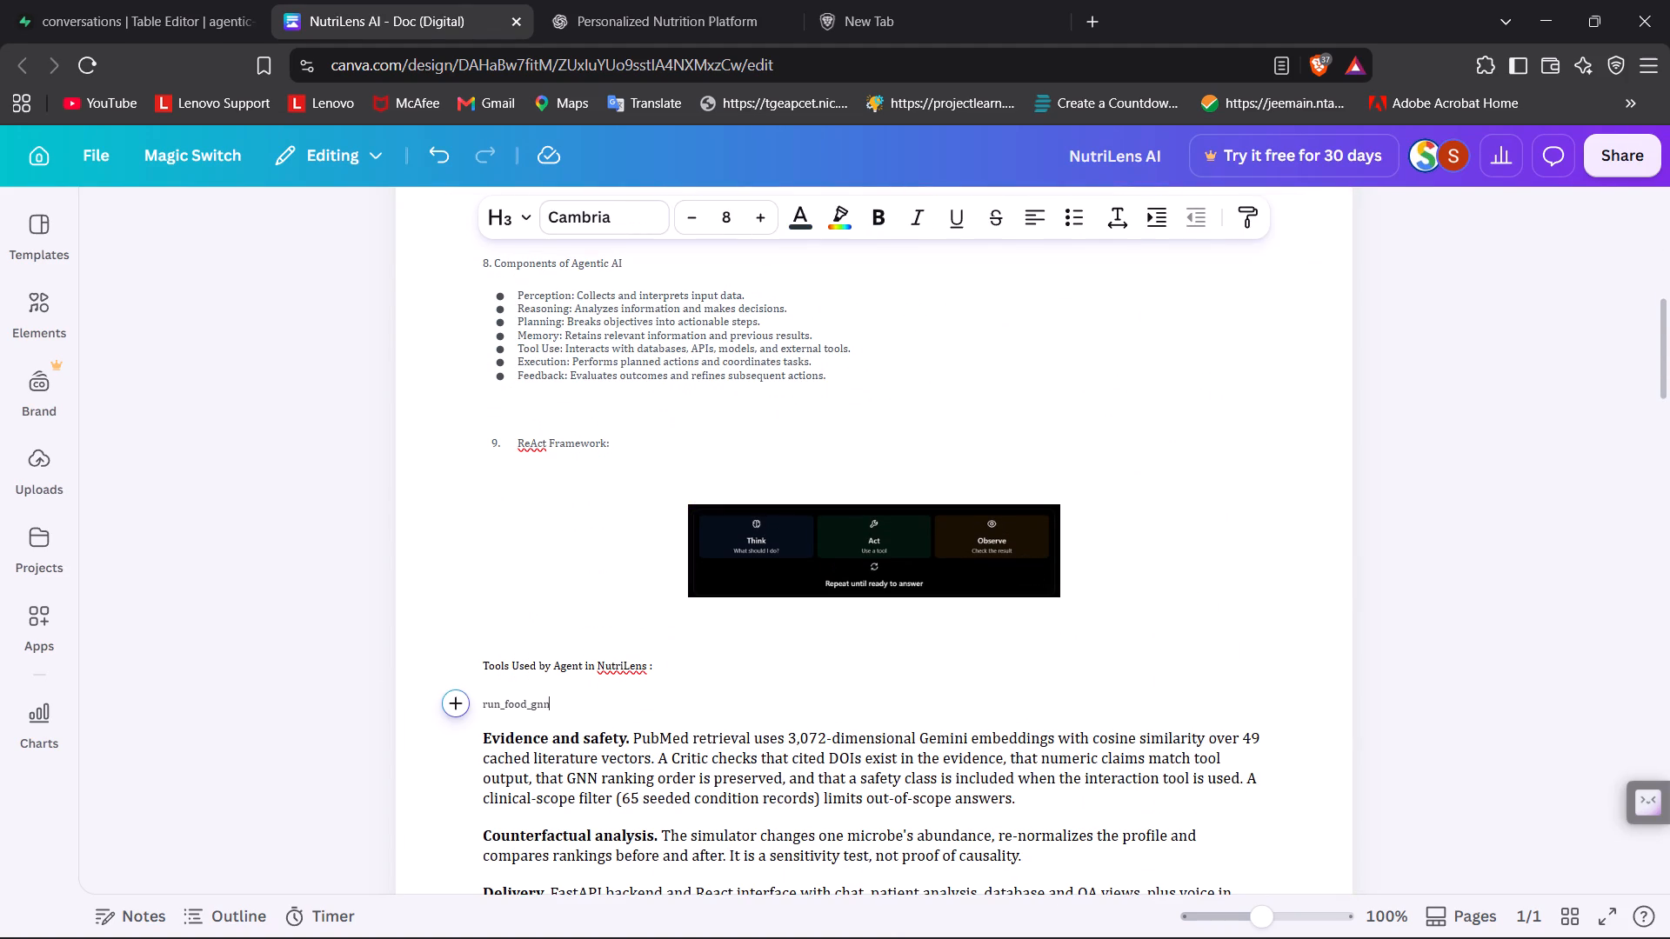
key(shift+colon)
key(Return)
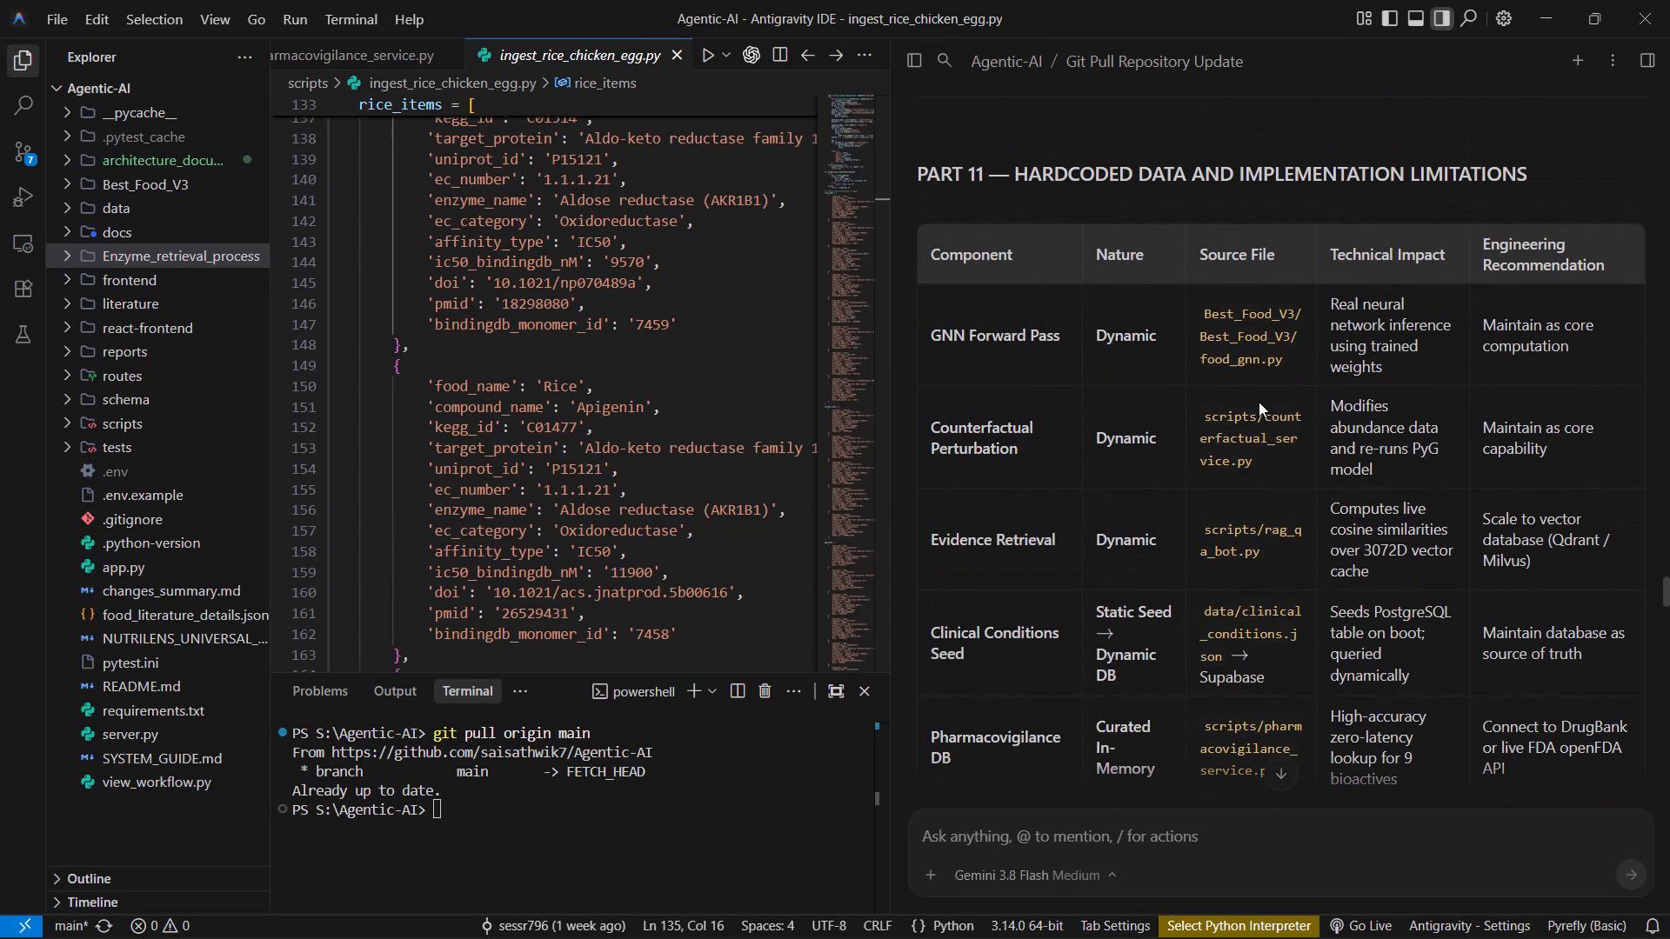